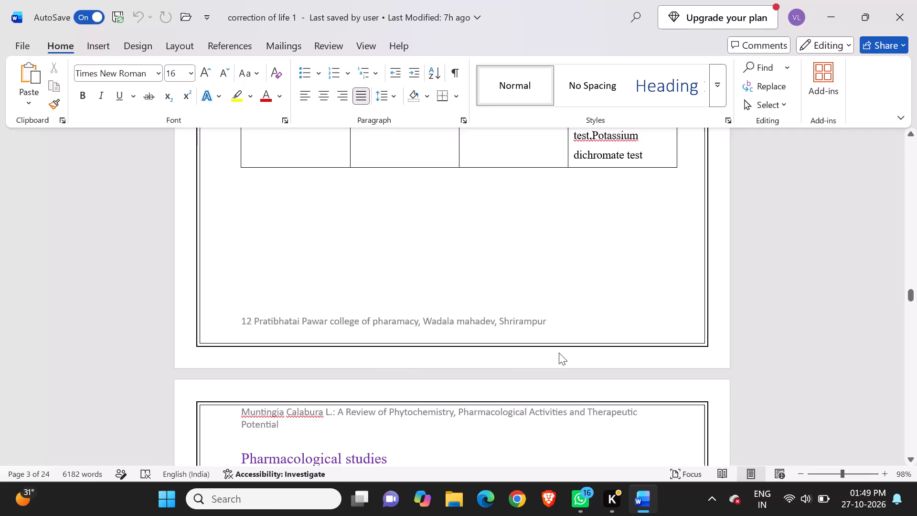
Paste the copied references on the empty line after reference [22] at the end of the document.
{"action": "left_click", "coordinate": [911, 412]}
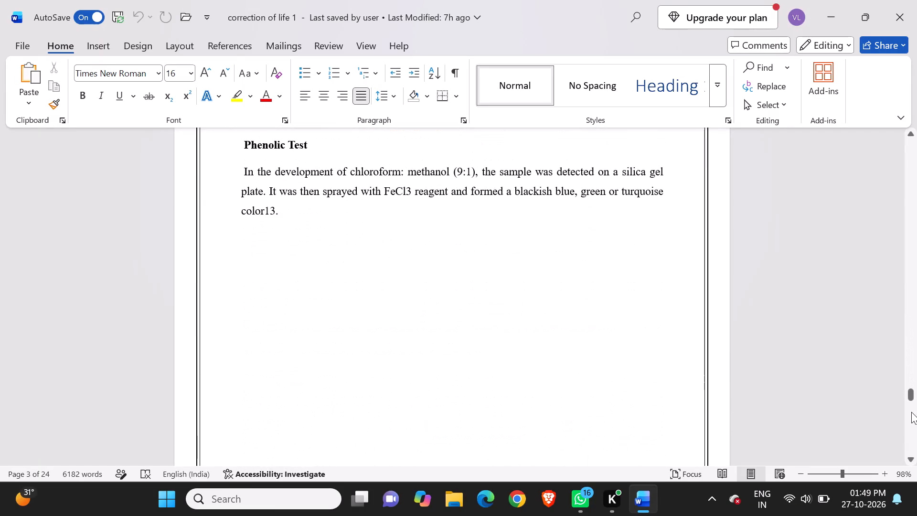
{"action": "scroll", "coordinate": [911, 412], "scroll_direction": "down", "scroll_amount": 7}
{"action": "left_click", "coordinate": [913, 410]}
{"action": "left_click", "coordinate": [915, 413]}
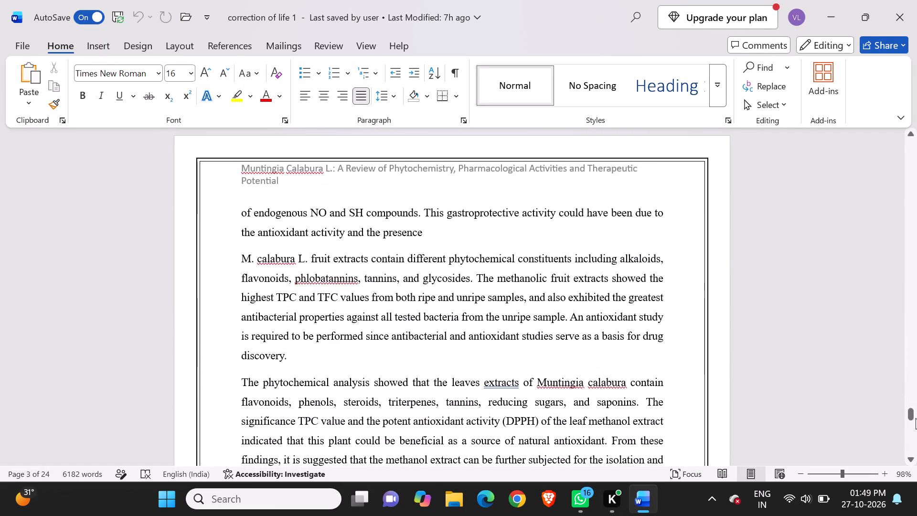
{"action": "left_click", "coordinate": [916, 418]}
{"action": "scroll", "coordinate": [916, 420], "scroll_direction": "down", "scroll_amount": 20}
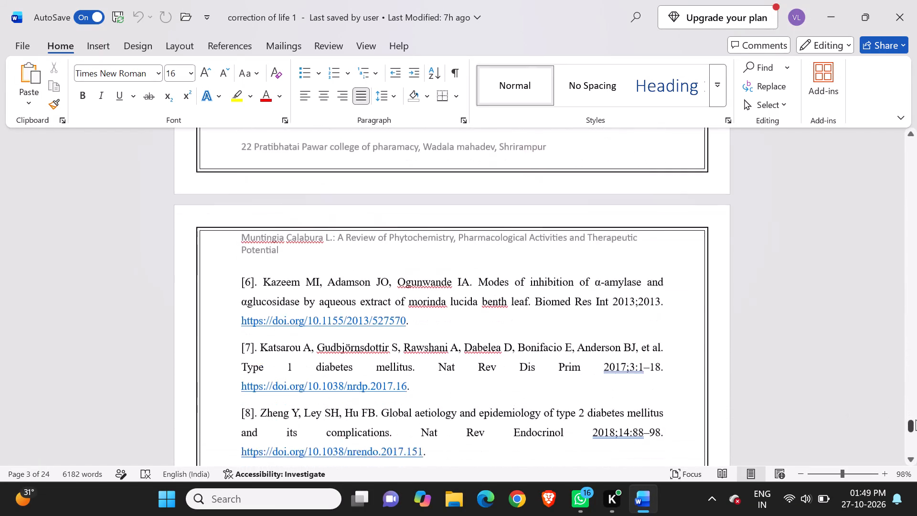
{"action": "scroll", "coordinate": [916, 419], "scroll_direction": "down", "scroll_amount": 20}
{"action": "scroll", "coordinate": [916, 419], "scroll_direction": "down", "scroll_amount": 16}
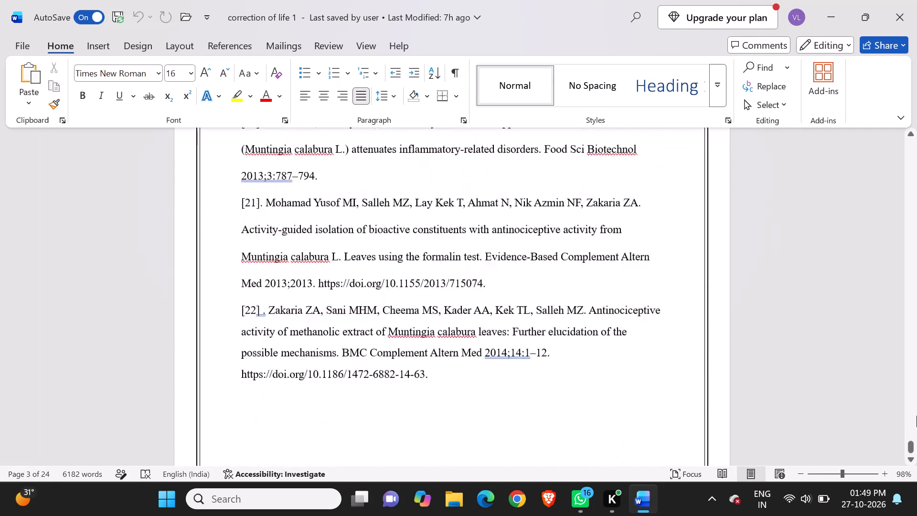
{"action": "scroll", "coordinate": [916, 416], "scroll_direction": "down", "scroll_amount": 6}
{"action": "scroll", "coordinate": [573, 364], "scroll_direction": "down", "scroll_amount": 2}
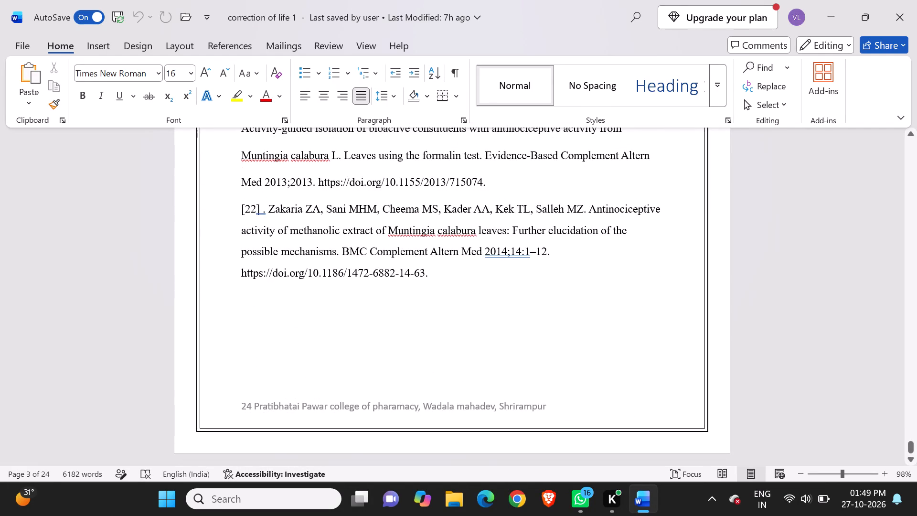
{"action": "left_click", "coordinate": [245, 301]}
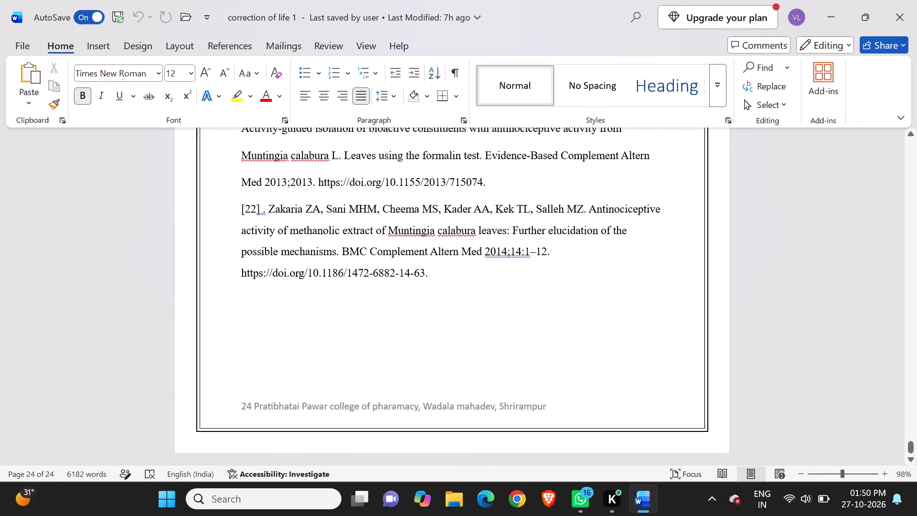
{"action": "key", "text": "ctrl+v"}
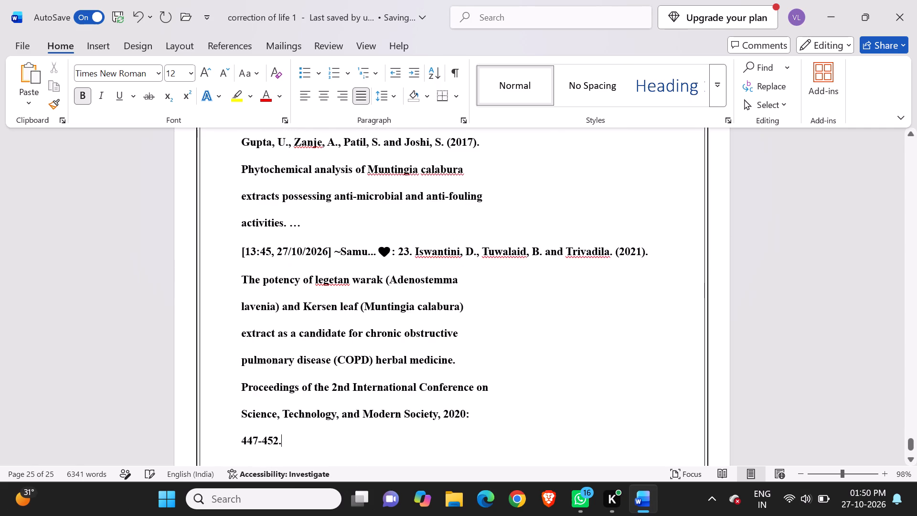
Delete the chat timestamp and sender label before "19." at the start of the pasted references.
{"action": "scroll", "coordinate": [287, 331], "scroll_direction": "up", "scroll_amount": 10}
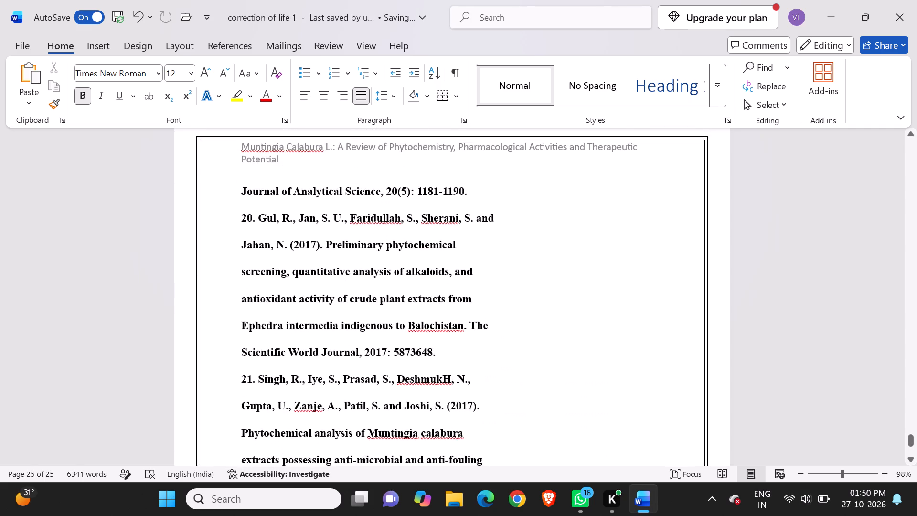
{"action": "scroll", "coordinate": [287, 331], "scroll_direction": "up", "scroll_amount": 8}
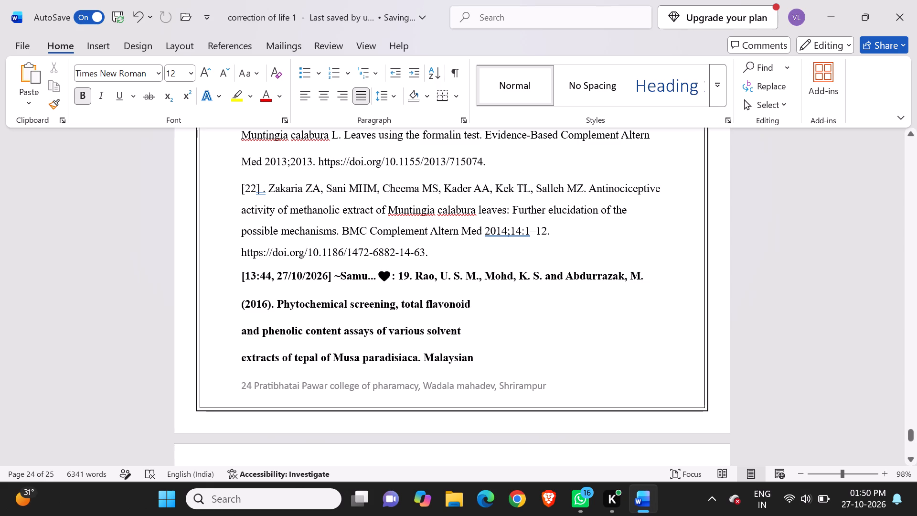
{"action": "left_click", "coordinate": [397, 276]}
{"action": "key", "text": "BackSpace"}
{"action": "key", "text": "BackSpace"}
{"action": "key", "text": "BackSpace"}
{"action": "key", "text": "BackSpace"}
{"action": "key", "text": "BackSpace"}
{"action": "key", "text": "BackSpace"}
{"action": "key", "text": "BackSpace"}
{"action": "key", "text": "BackSpace"}
{"action": "key", "text": "BackSpace"}
{"action": "key", "text": "BackSpace"}
{"action": "key", "text": "BackSpace"}
{"action": "key", "text": "BackSpace"}
{"action": "key", "text": "BackSpace"}
{"action": "key", "text": "BackSpace"}
{"action": "key", "text": "BackSpace"}
{"action": "key", "text": "BackSpace"}
{"action": "key", "text": "BackSpace"}
{"action": "key", "text": "BackSpace"}
{"action": "key", "text": "BackSpace"}
{"action": "key", "text": "BackSpace"}
{"action": "key", "text": "BackSpace"}
{"action": "key", "text": "BackSpace"}
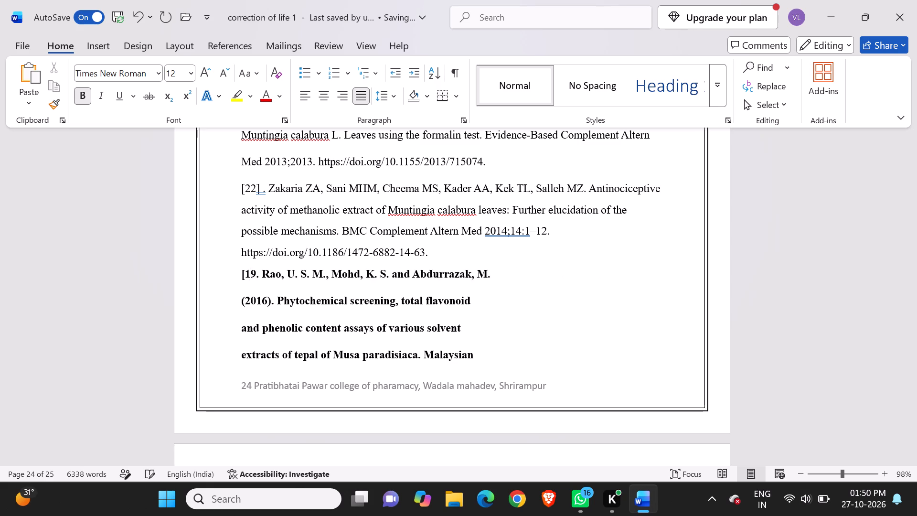
{"action": "key", "text": "BackSpace"}
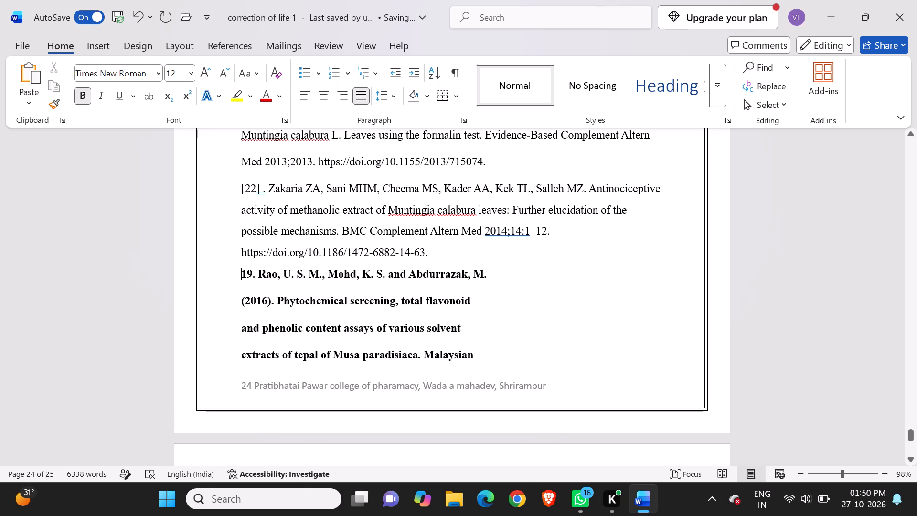
Cut the first four lines of pasted reference 19, from "19." through "extracts of tepal of Musa paradisiaca. Malaysian".
{"action": "left_click_drag", "start_coordinate": [237, 274], "coordinate": [460, 416]}
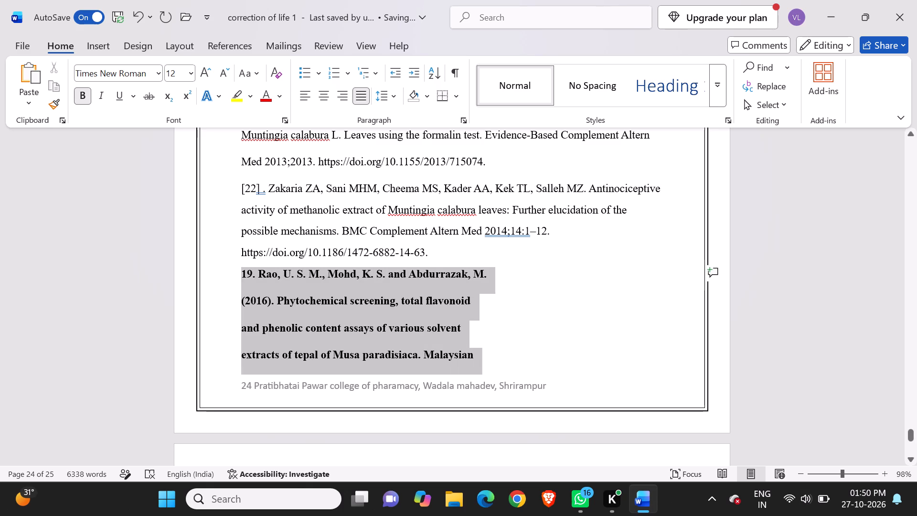
{"action": "left_click_drag", "start_coordinate": [460, 416], "coordinate": [488, 381]}
{"action": "right_click", "coordinate": [405, 340]}
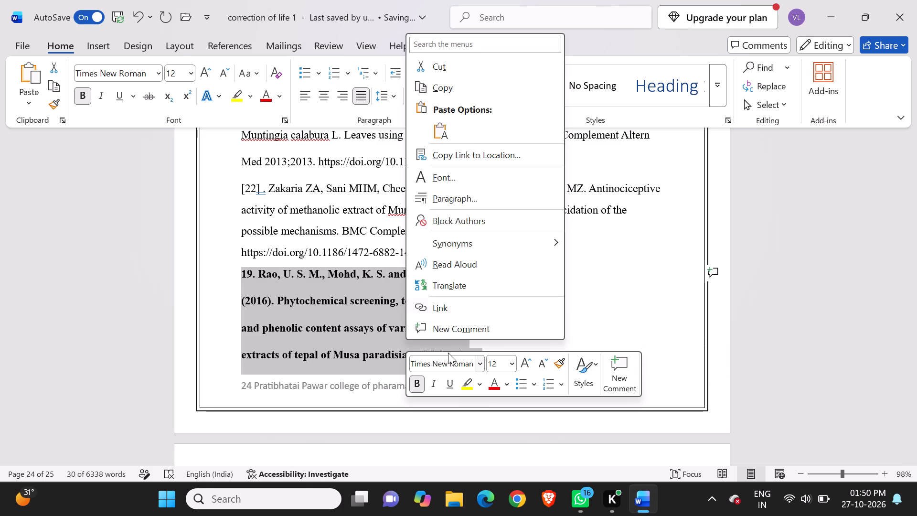
{"action": "left_click", "coordinate": [477, 66]}
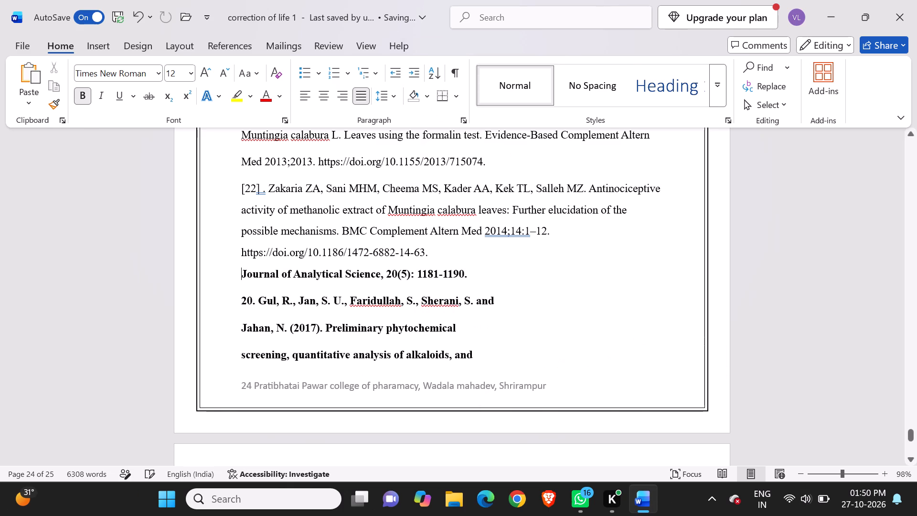
Select the four pasted lines from "Journal of Analytical Science" through "screening, quantitative analysis of alkaloids, and".
{"action": "left_click_drag", "start_coordinate": [238, 278], "coordinate": [477, 370]}
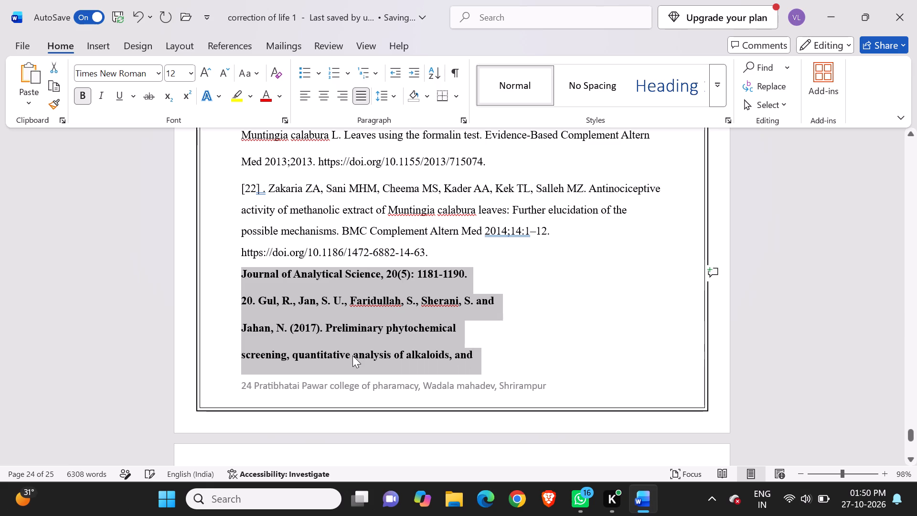
Cut the selected four pasted lines from "Journal of Analytical Science" through "screening, quantitative analysis of alkaloids, and".
{"action": "right_click", "coordinate": [350, 351]}
{"action": "left_click", "coordinate": [387, 76]}
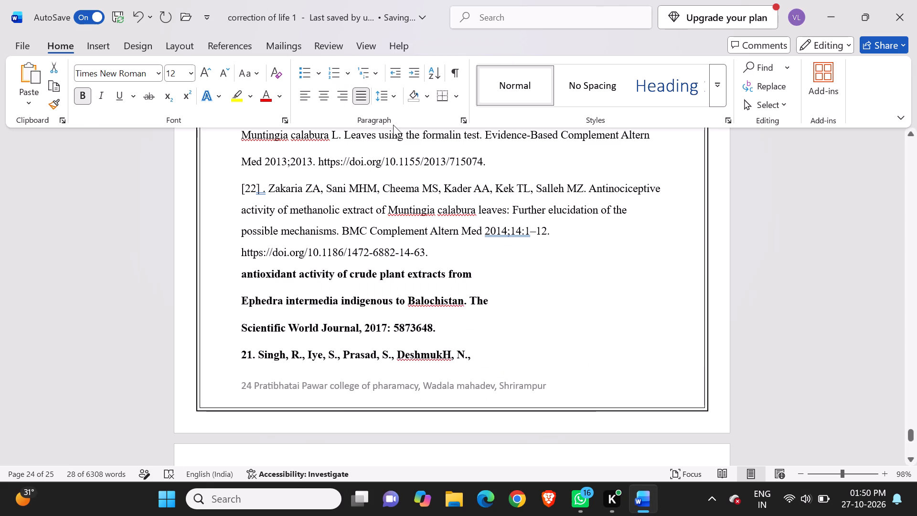
Cut all the remaining pasted reference text after reference [22], from "antioxidant activity of crude plant extracts from" to the document's end.
{"action": "left_click_drag", "start_coordinate": [241, 270], "coordinate": [523, 494]}
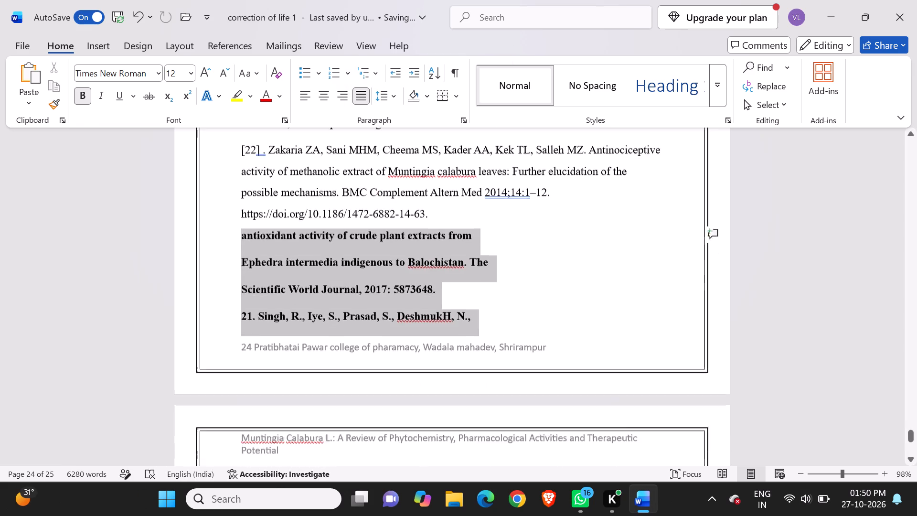
{"action": "left_click_drag", "start_coordinate": [523, 494], "coordinate": [515, 467]}
{"action": "right_click", "coordinate": [409, 249]}
{"action": "left_click", "coordinate": [445, 204]}
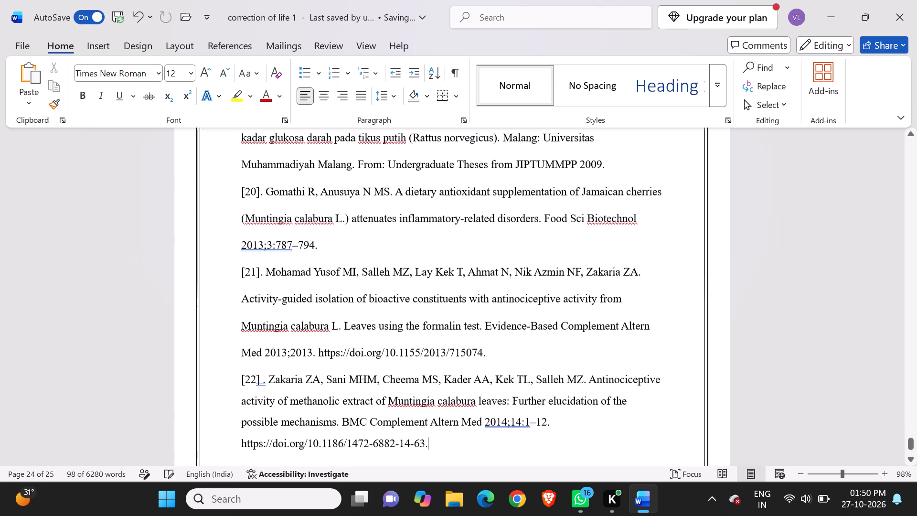
{"action": "scroll", "coordinate": [538, 400], "scroll_direction": "down", "scroll_amount": 3}
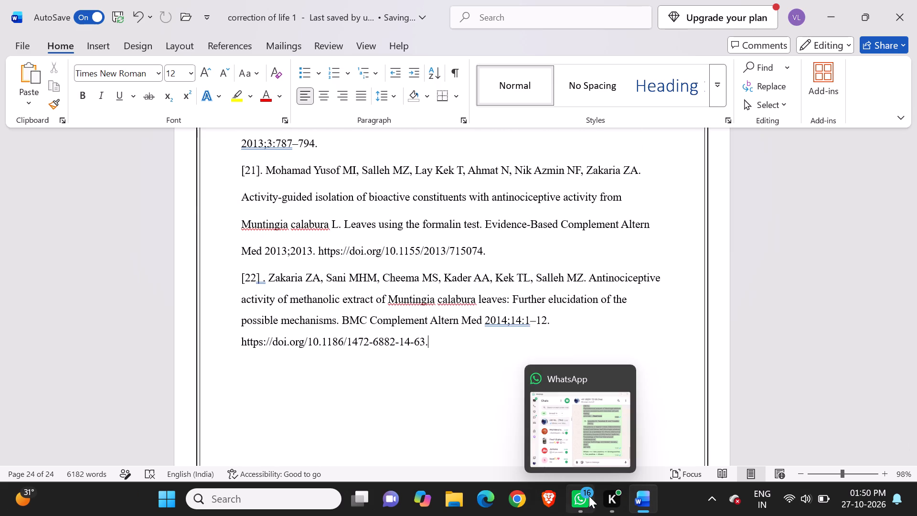
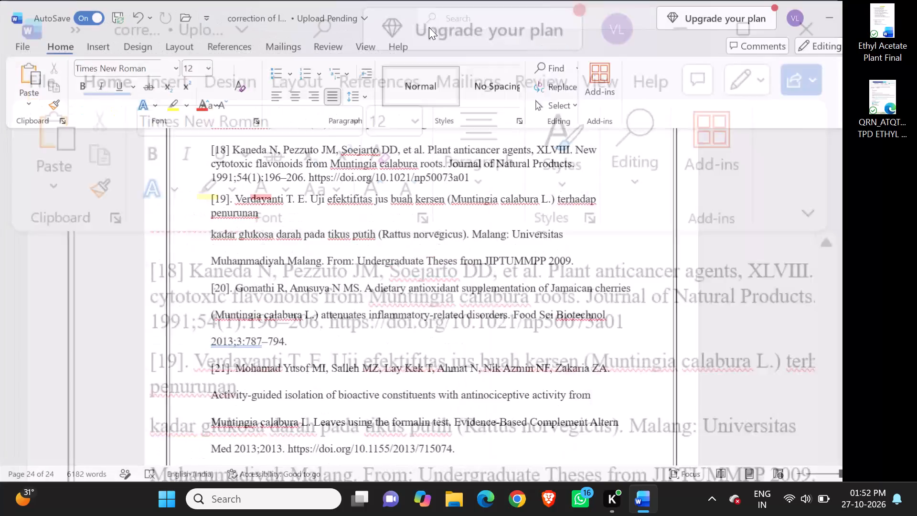
Turn on bold and place the cursor on the empty line after reference [22] at the document's end.
{"action": "scroll", "coordinate": [540, 183], "scroll_direction": "down", "scroll_amount": 4}
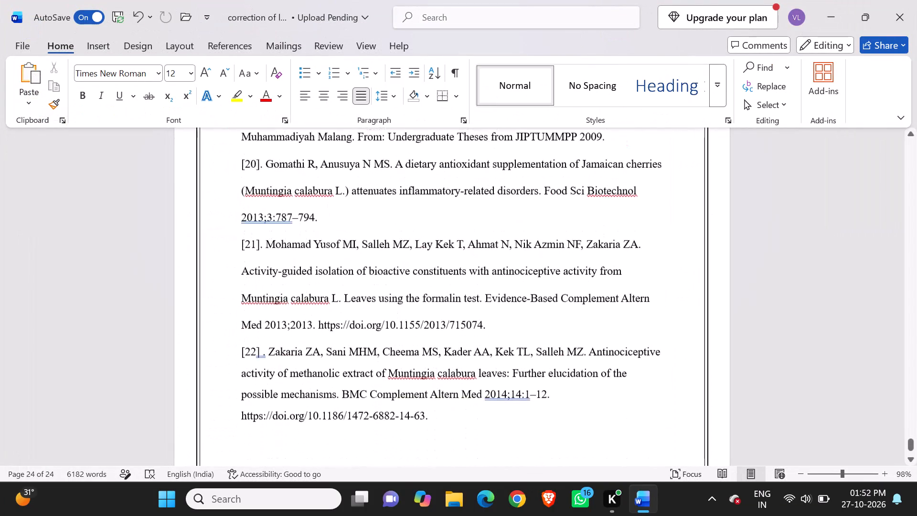
{"action": "scroll", "coordinate": [540, 186], "scroll_direction": "down", "scroll_amount": 5}
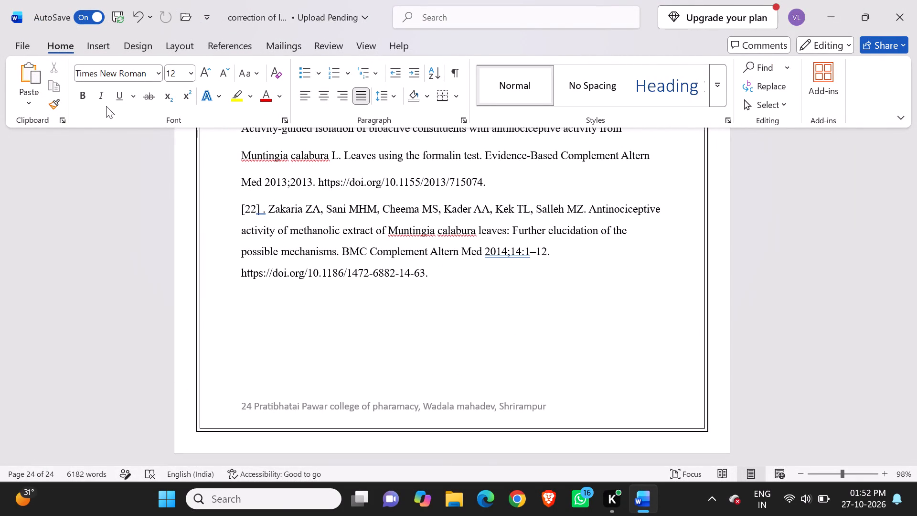
{"action": "left_click", "coordinate": [87, 97]}
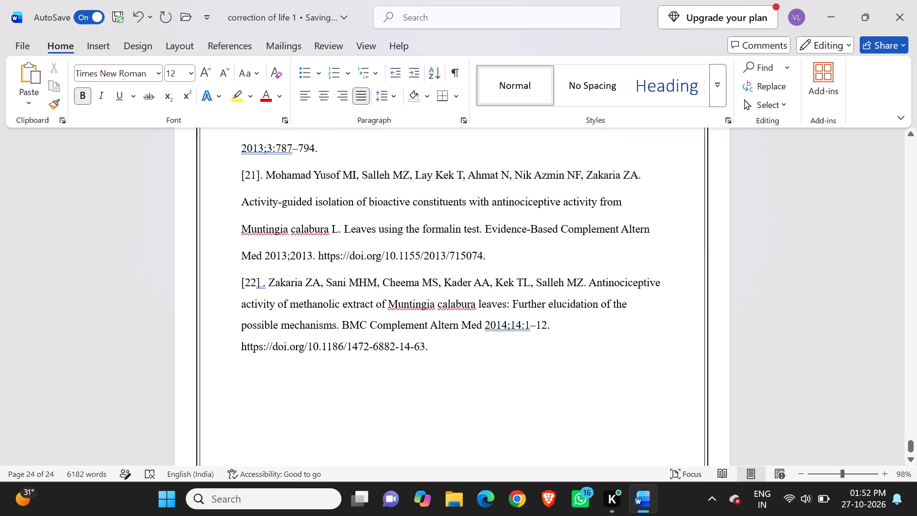
{"action": "scroll", "coordinate": [156, 225], "scroll_direction": "down", "scroll_amount": 2}
{"action": "left_click", "coordinate": [243, 305]}
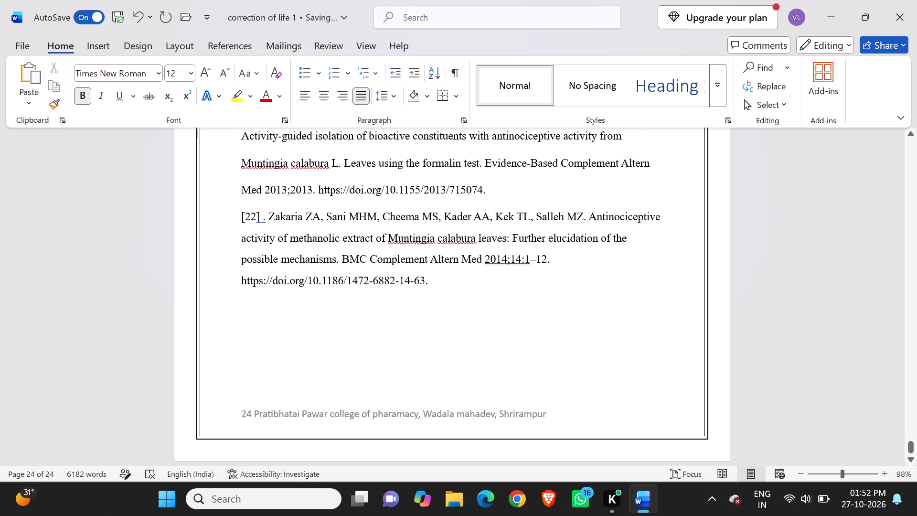
Paste the copied references on a new line after reference [22] at the end of the document.
{"action": "left_click", "coordinate": [246, 304]}
{"action": "left_click", "coordinate": [455, 288]}
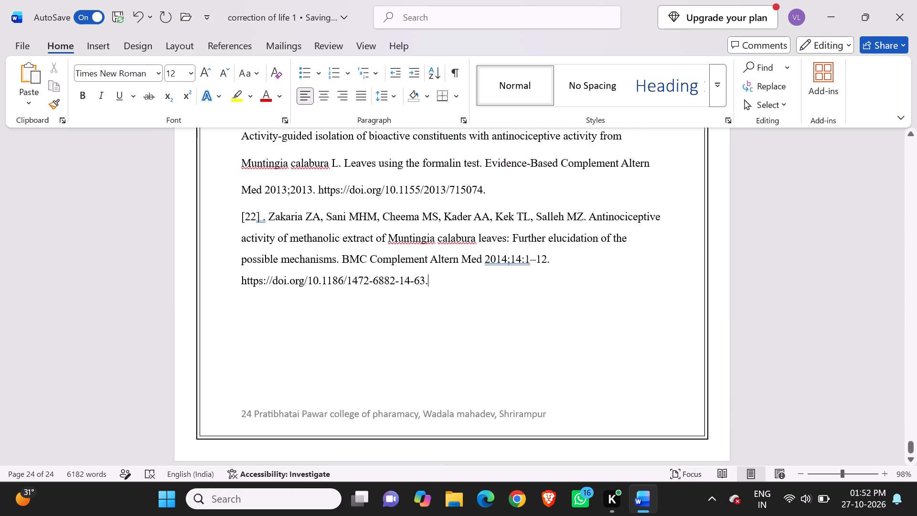
{"action": "key", "text": "Return"}
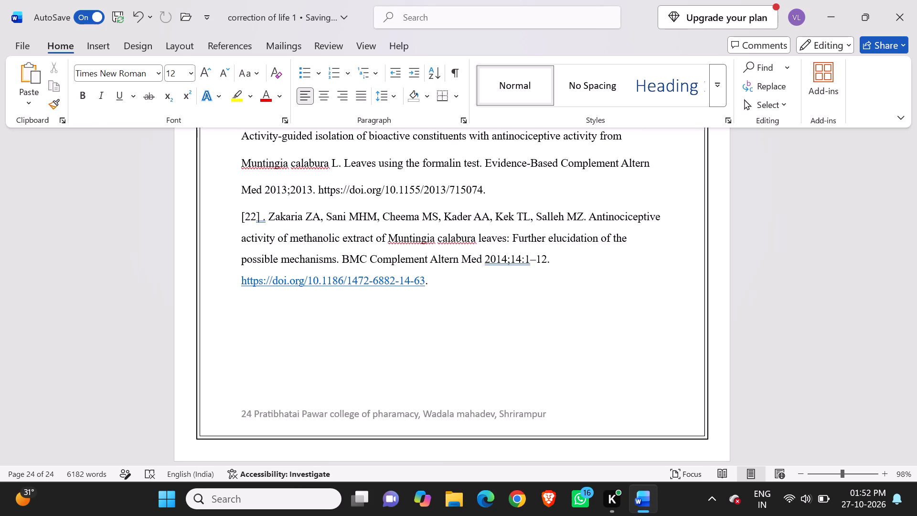
{"action": "key", "text": "ctrl+v"}
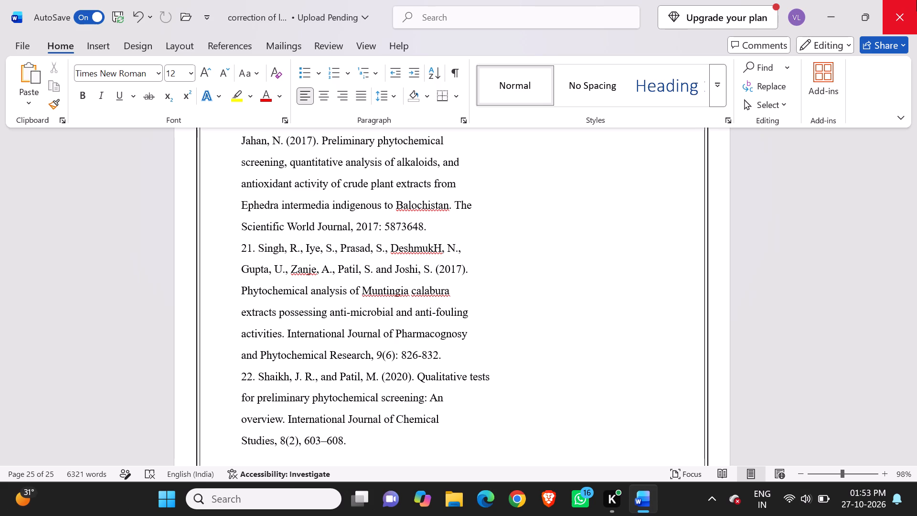
Join the broken lines of pasted reference 19 into one continuous paragraph ending with "20(5): 1181-1190.".
{"action": "scroll", "coordinate": [599, 298], "scroll_direction": "up", "scroll_amount": 3}
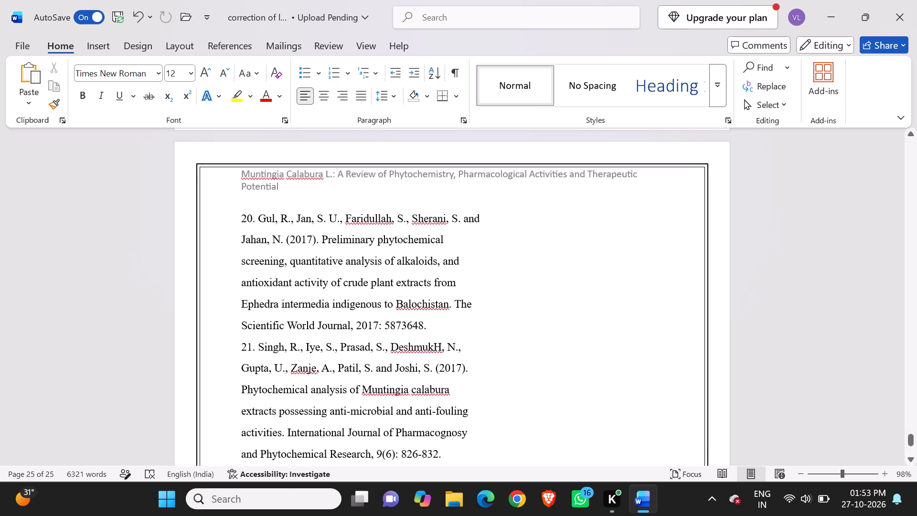
{"action": "scroll", "coordinate": [270, 281], "scroll_direction": "up", "scroll_amount": 5}
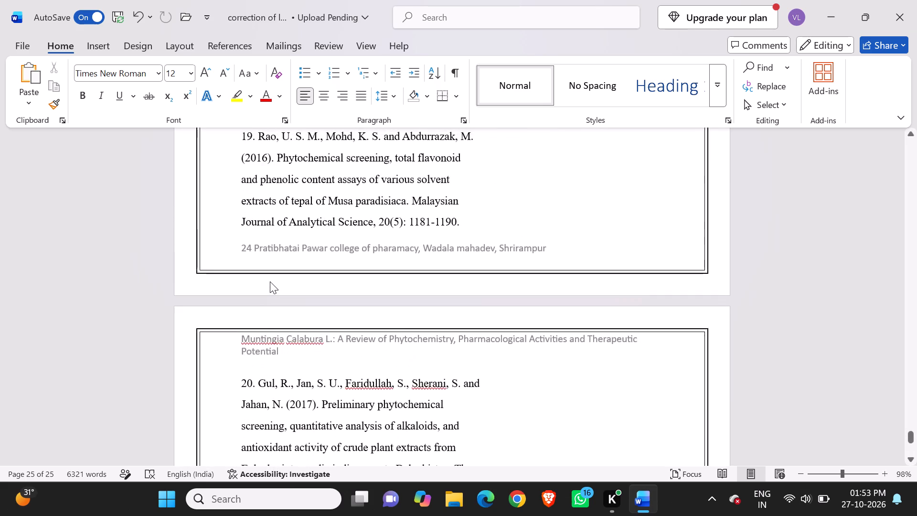
{"action": "scroll", "coordinate": [270, 281], "scroll_direction": "up", "scroll_amount": 4}
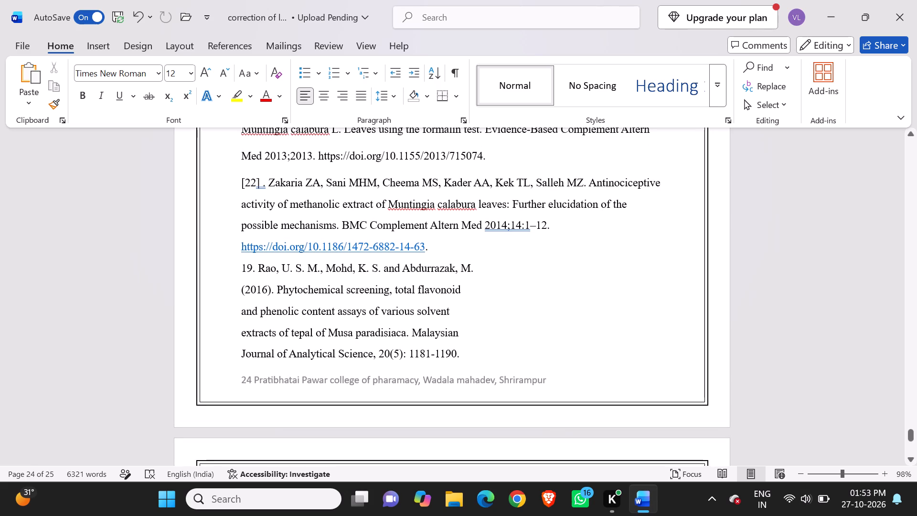
{"action": "left_click", "coordinate": [241, 289]}
{"action": "key", "text": "BackSpace"}
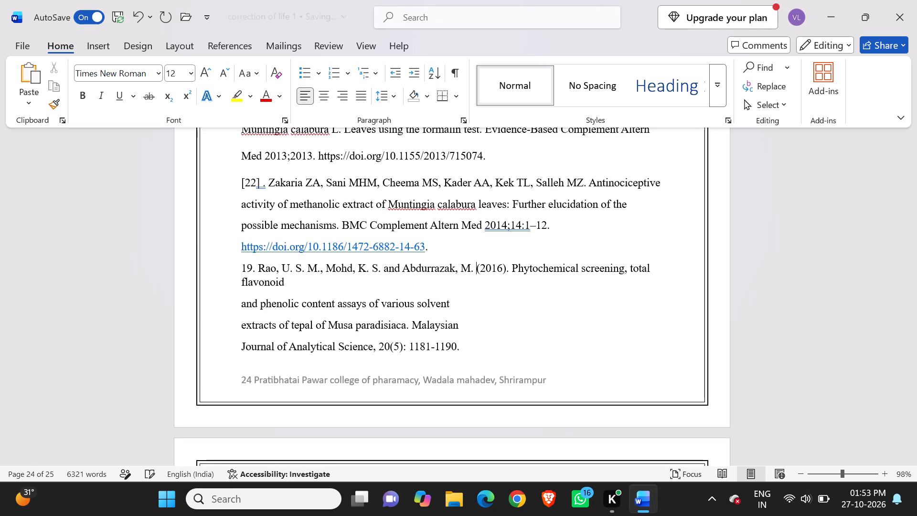
{"action": "left_click", "coordinate": [242, 306]}
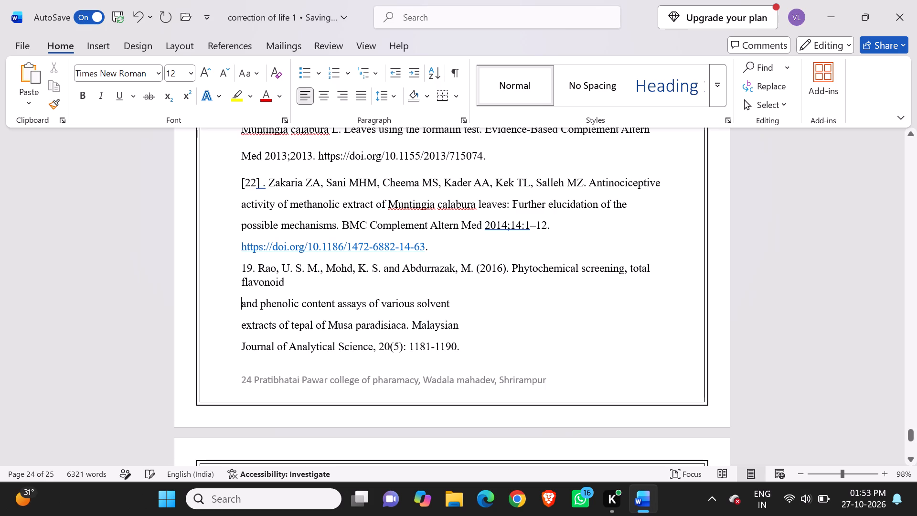
{"action": "key", "text": "BackSpace"}
{"action": "left_click", "coordinate": [236, 301]}
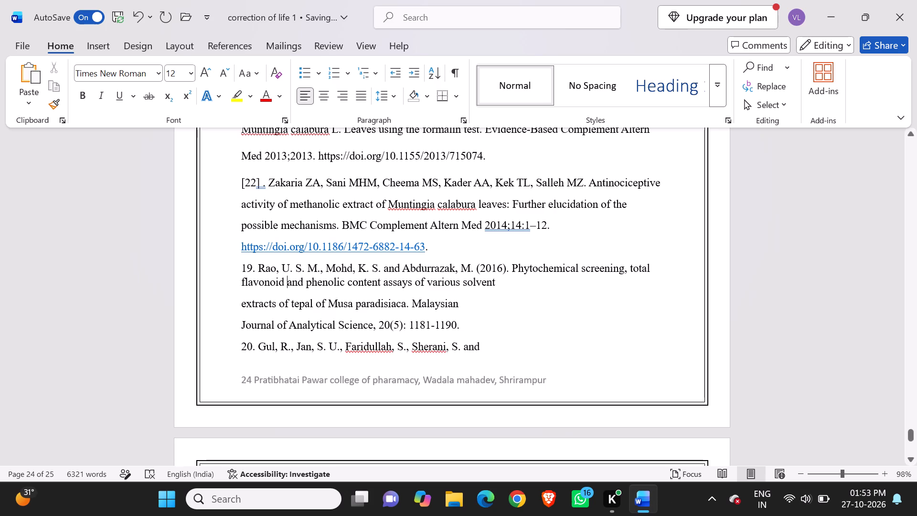
{"action": "key", "text": "BackSpace"}
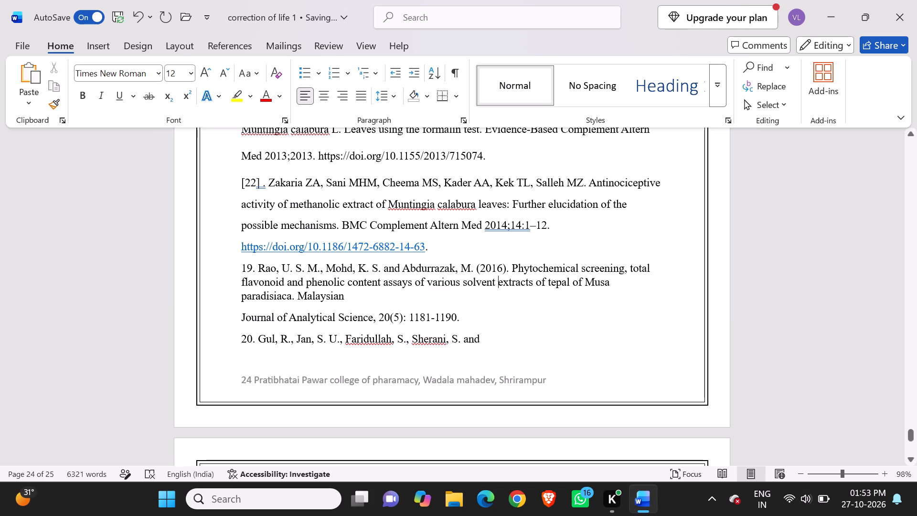
{"action": "left_click", "coordinate": [237, 301]}
{"action": "key", "text": "BackSpace"}
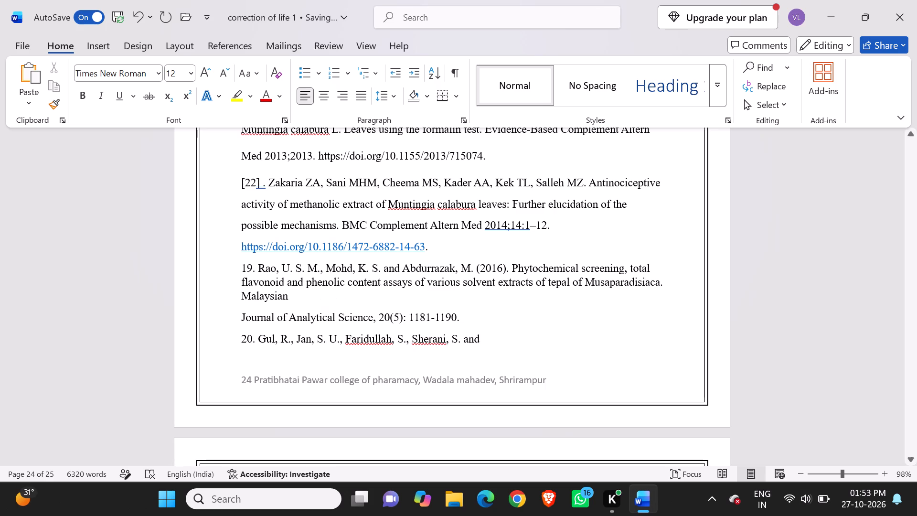
{"action": "left_click", "coordinate": [240, 319]}
{"action": "key", "text": "BackSpace"}
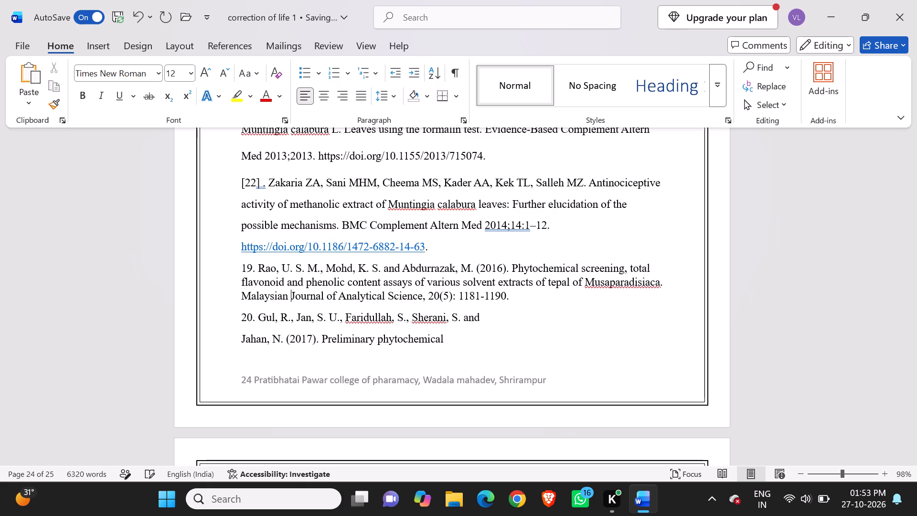
Join the broken lines of pasted reference 20 into one paragraph through "Journal, 2017: 5873648.", with a space between "and" and "antioxidant".
{"action": "left_click", "coordinate": [234, 344]}
{"action": "key", "text": "BackSpace"}
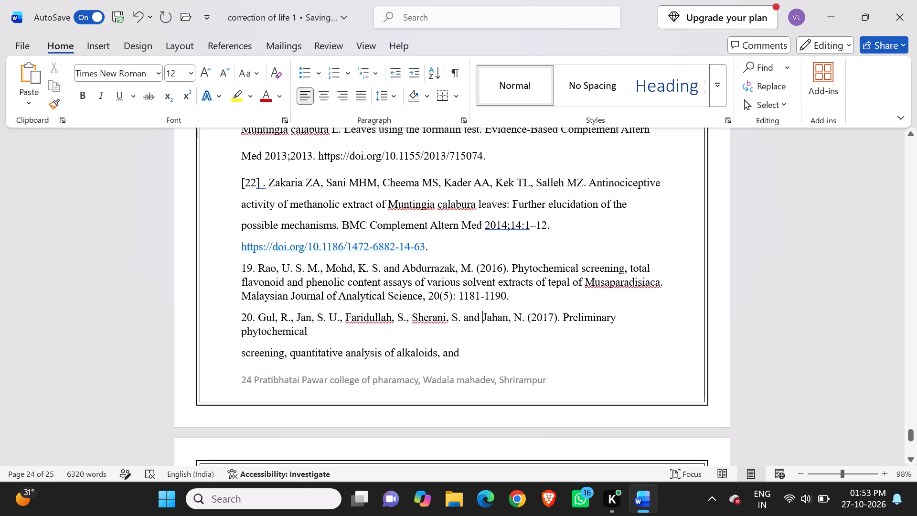
{"action": "left_click", "coordinate": [240, 350]}
{"action": "key", "text": "BackSpace"}
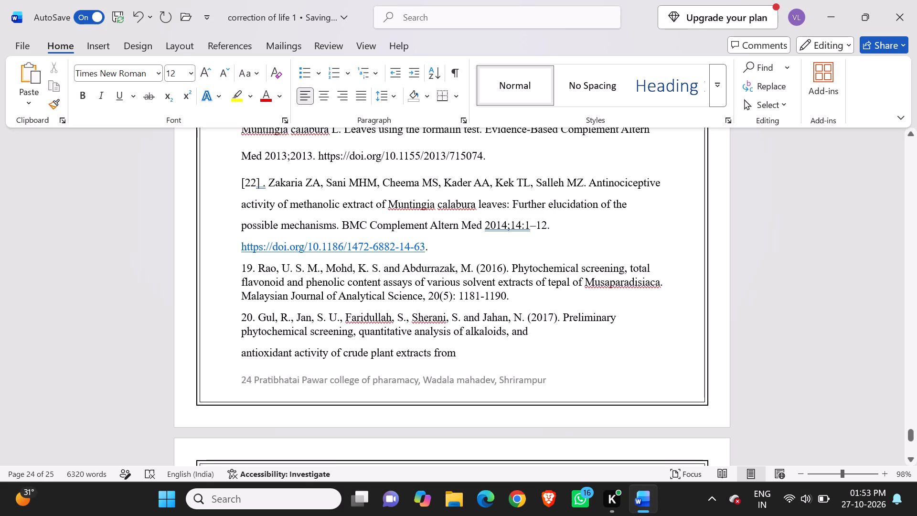
{"action": "left_click", "coordinate": [233, 353]}
{"action": "left_click", "coordinate": [534, 339]}
{"action": "key", "text": "BackSpace"}
{"action": "left_click_drag", "start_coordinate": [446, 334], "coordinate": [521, 344]}
{"action": "left_click", "coordinate": [522, 346]}
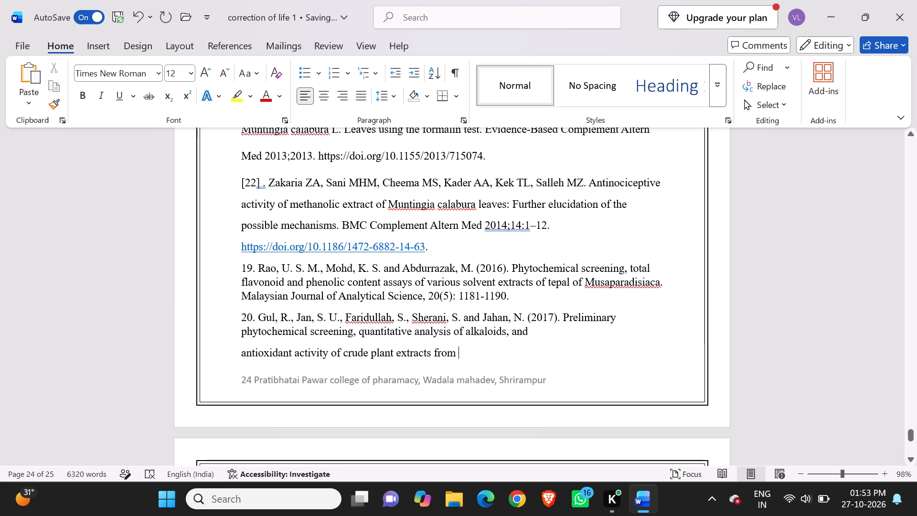
{"action": "left_click", "coordinate": [239, 353]}
{"action": "key", "text": "BackSpace"}
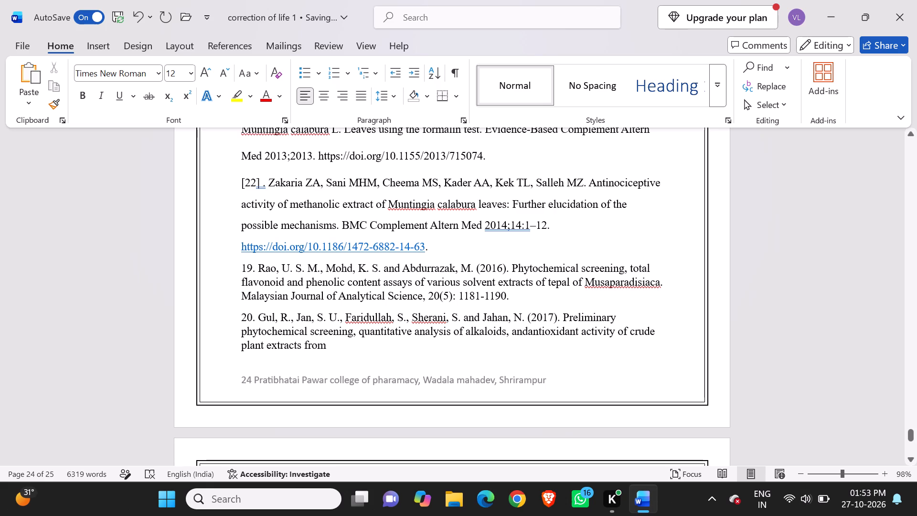
{"action": "key", "text": "space"}
{"action": "scroll", "coordinate": [402, 369], "scroll_direction": "down", "scroll_amount": 3}
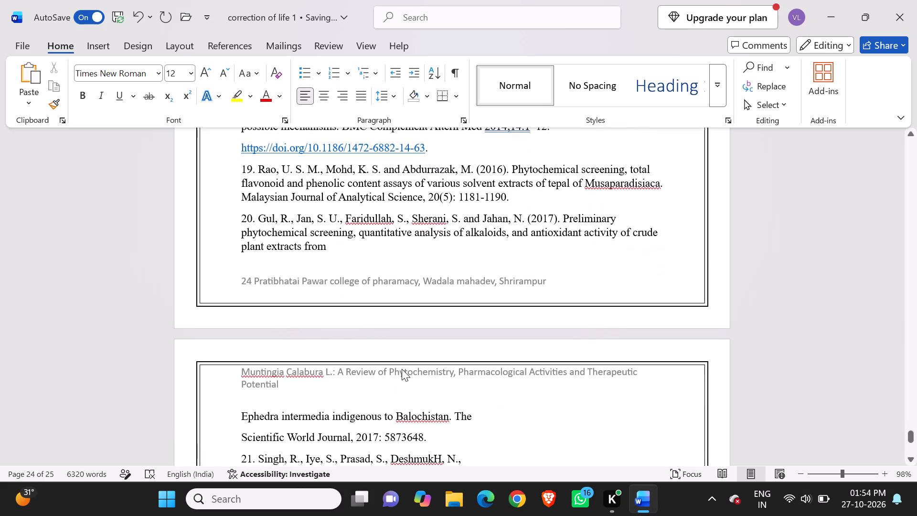
{"action": "left_click", "coordinate": [239, 417]}
{"action": "key", "text": "BackSpace"}
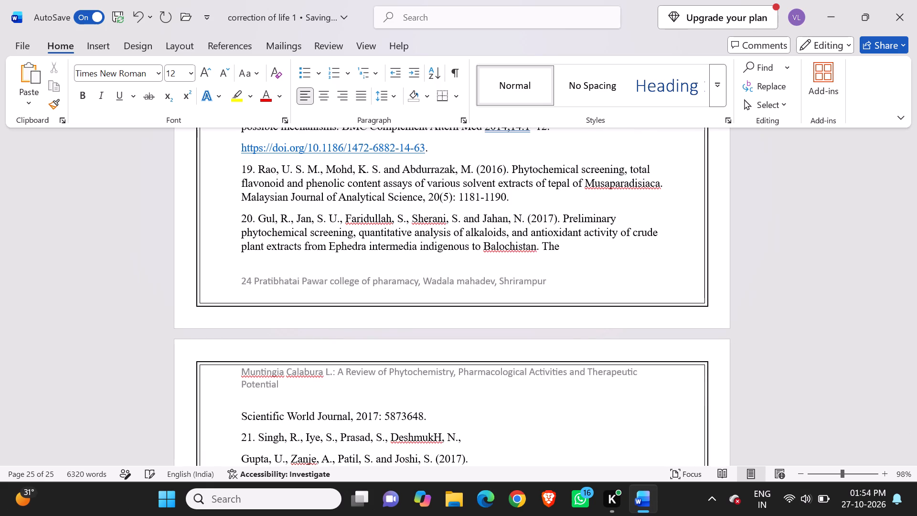
{"action": "left_click", "coordinate": [238, 412]}
{"action": "key", "text": "BackSpace"}
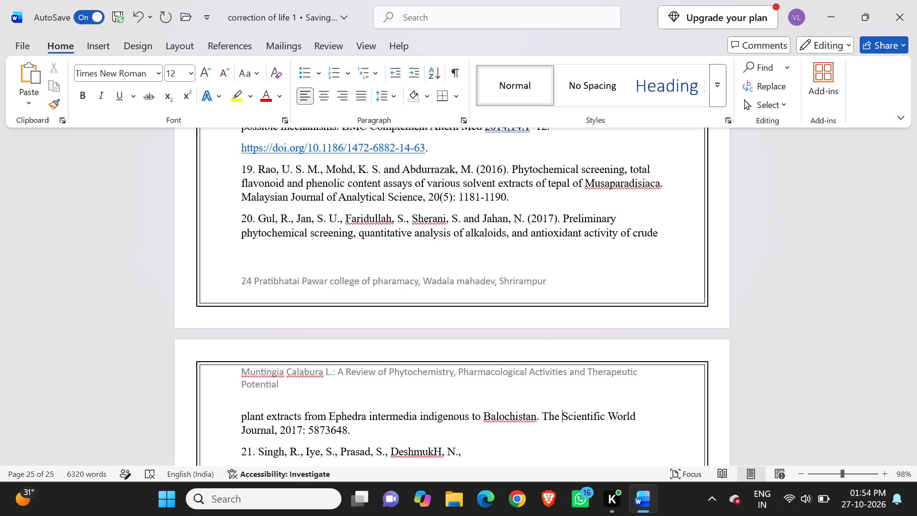
Enclose the numbers of pasted references 19 and 20 in square brackets, as [19] and [20].
{"action": "scroll", "coordinate": [245, 404], "scroll_direction": "down", "scroll_amount": 2}
{"action": "scroll", "coordinate": [258, 381], "scroll_direction": "up", "scroll_amount": 4}
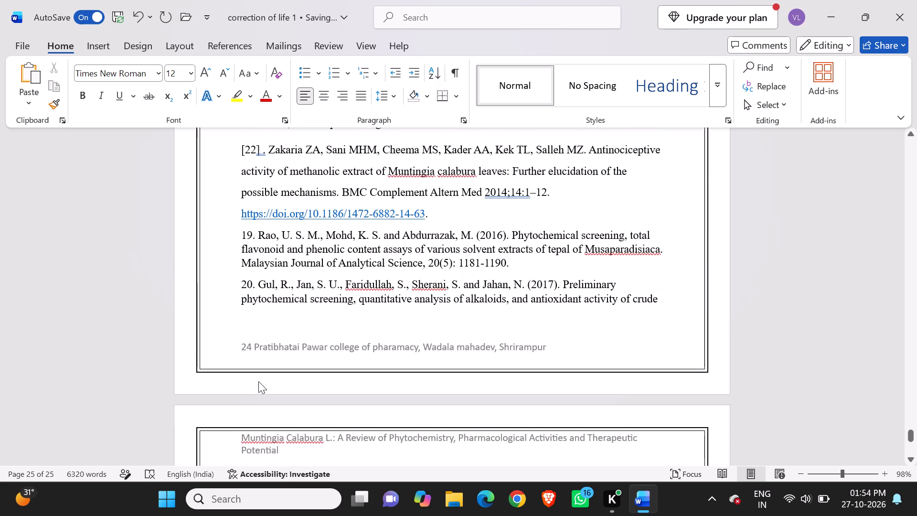
{"action": "left_click", "coordinate": [251, 237]}
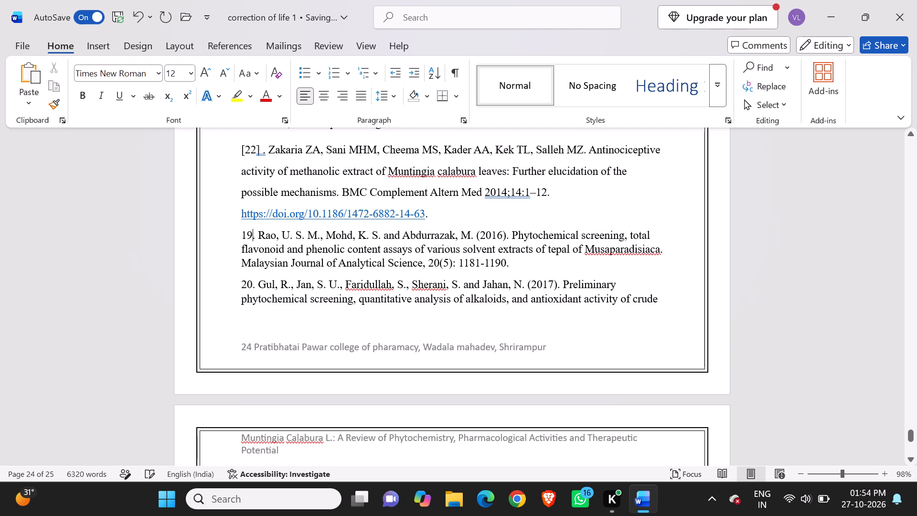
{"action": "key", "text": "bracketright"}
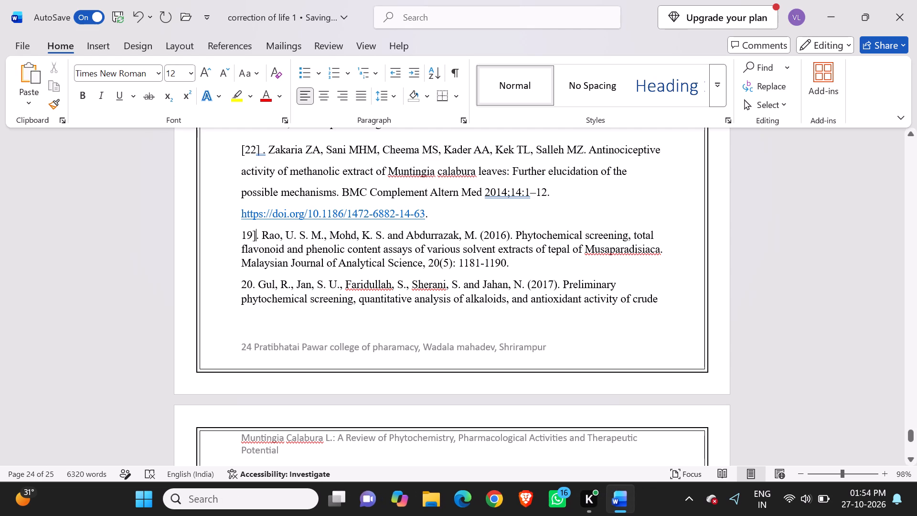
{"action": "left_click", "coordinate": [240, 236]}
{"action": "key", "text": "bracketleft"}
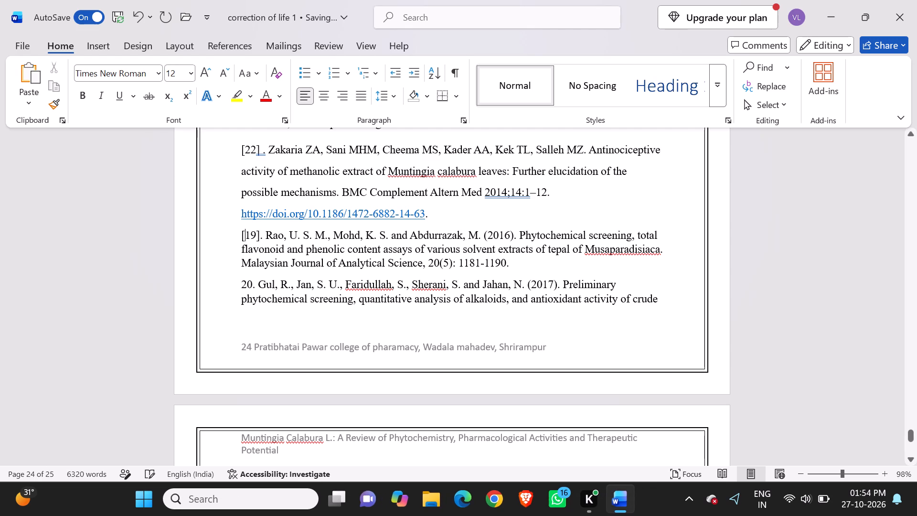
{"action": "left_click", "coordinate": [252, 284]}
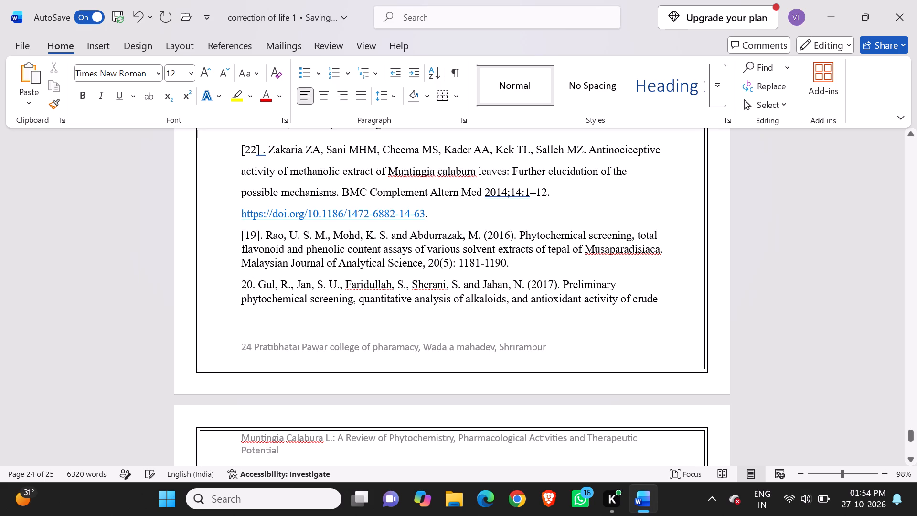
{"action": "key", "text": "bracketright"}
{"action": "left_click", "coordinate": [242, 285]}
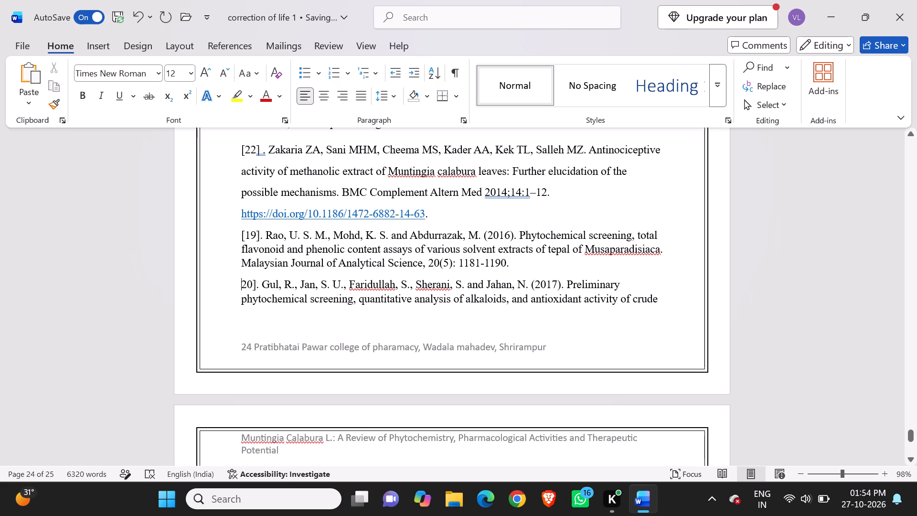
{"action": "key", "text": "bracketleft"}
Enclose the number of pasted reference 21 in square brackets, as [21].
{"action": "scroll", "coordinate": [253, 285], "scroll_direction": "down", "scroll_amount": 6}
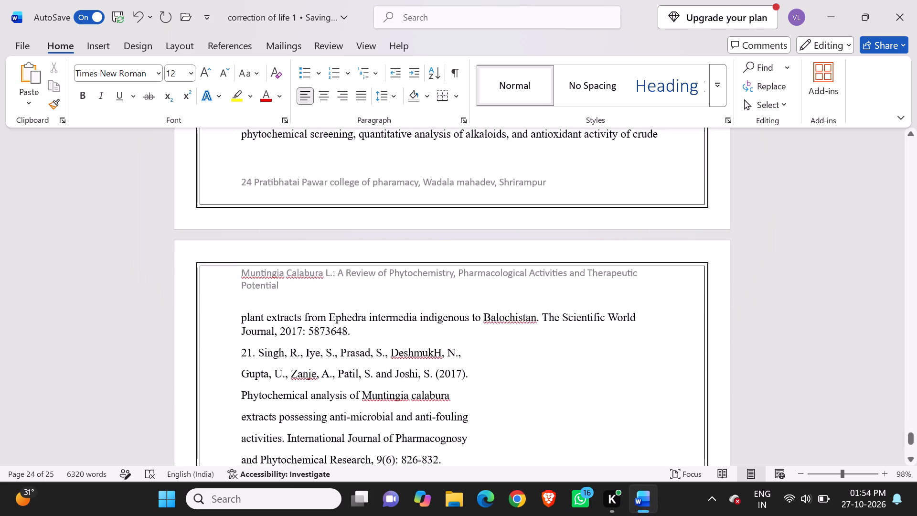
{"action": "left_click", "coordinate": [250, 321]}
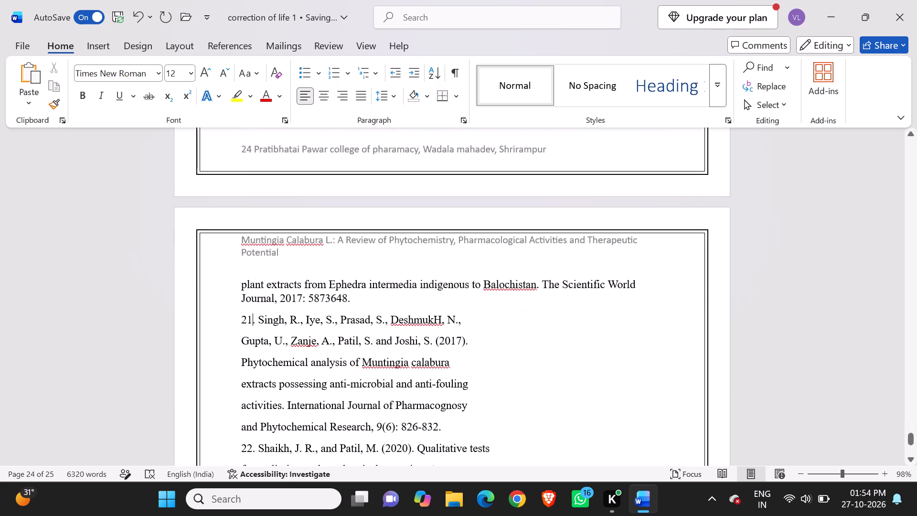
{"action": "key", "text": "bracketright"}
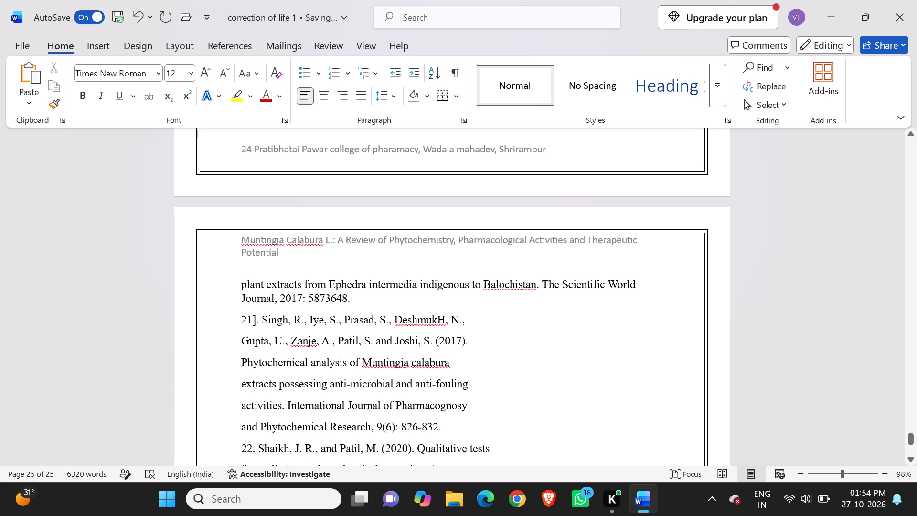
{"action": "left_click", "coordinate": [244, 319]}
{"action": "key", "text": "bracketleft"}
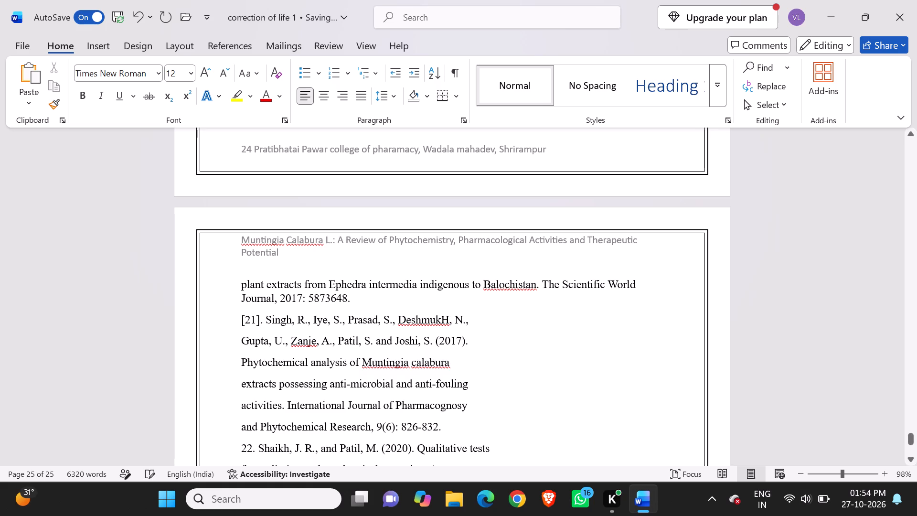
Join the broken lines of pasted reference 21 into one continuous paragraph ending with "9(6): 826-832.".
{"action": "left_click", "coordinate": [242, 339]}
{"action": "key", "text": "BackSpace"}
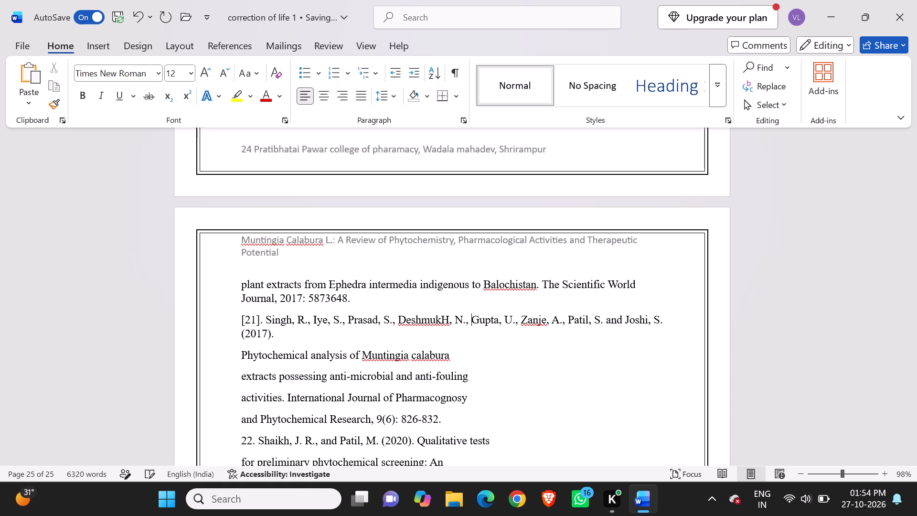
{"action": "left_click", "coordinate": [240, 351]}
{"action": "key", "text": "BackSpace"}
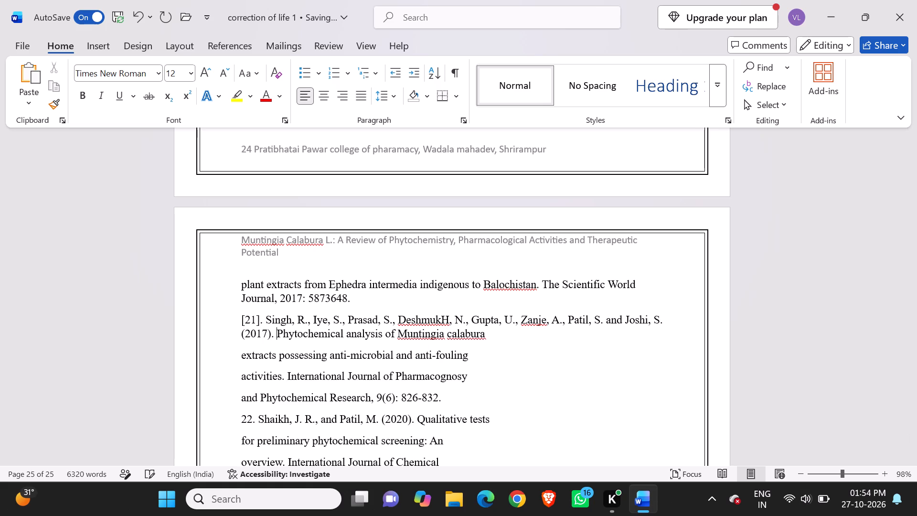
{"action": "left_click", "coordinate": [237, 355]}
{"action": "key", "text": "BackSpace"}
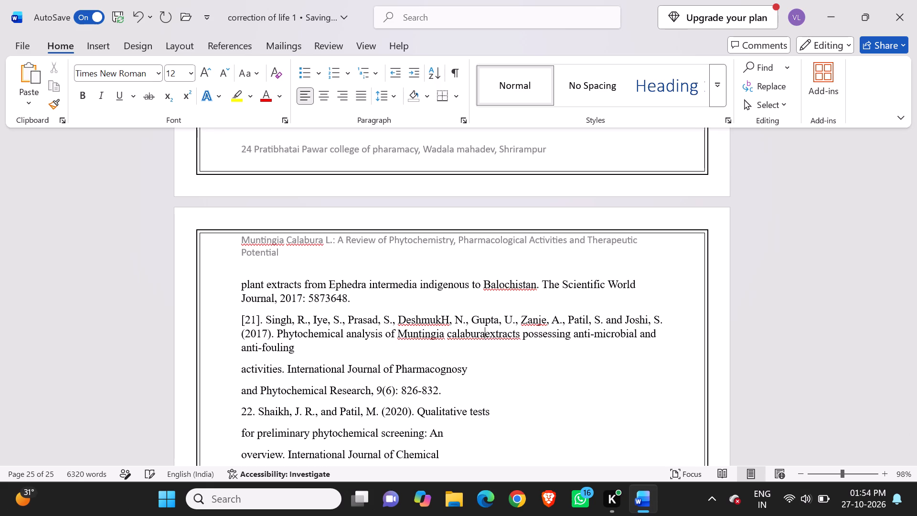
{"action": "left_click", "coordinate": [240, 378]}
{"action": "key", "text": "BackSpace"}
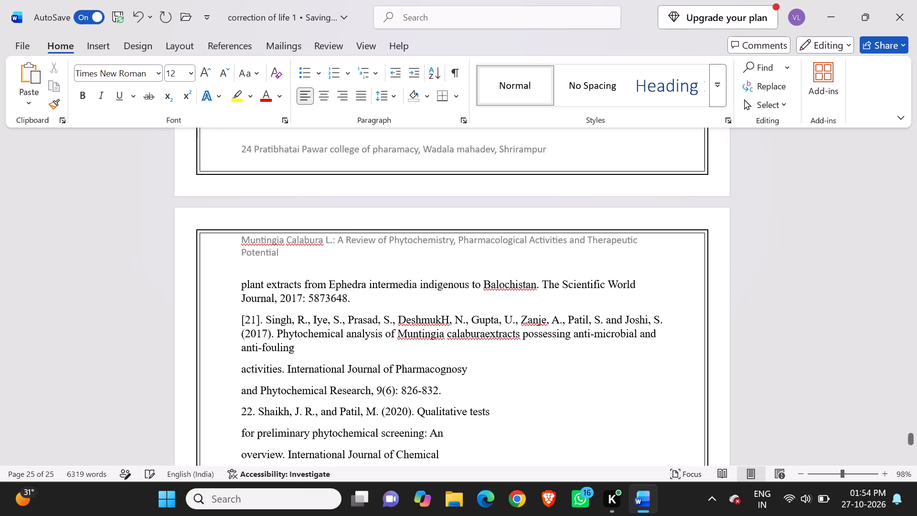
{"action": "left_click", "coordinate": [242, 378]}
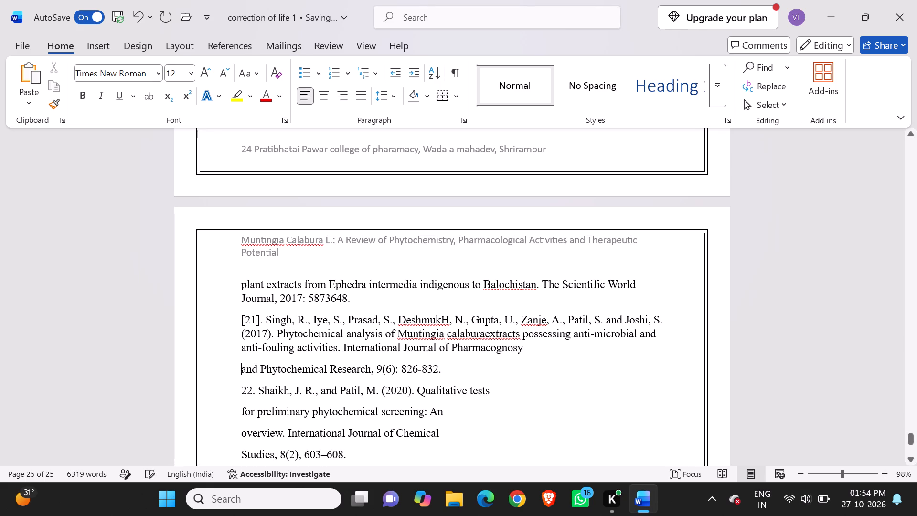
{"action": "key", "text": "BackSpace"}
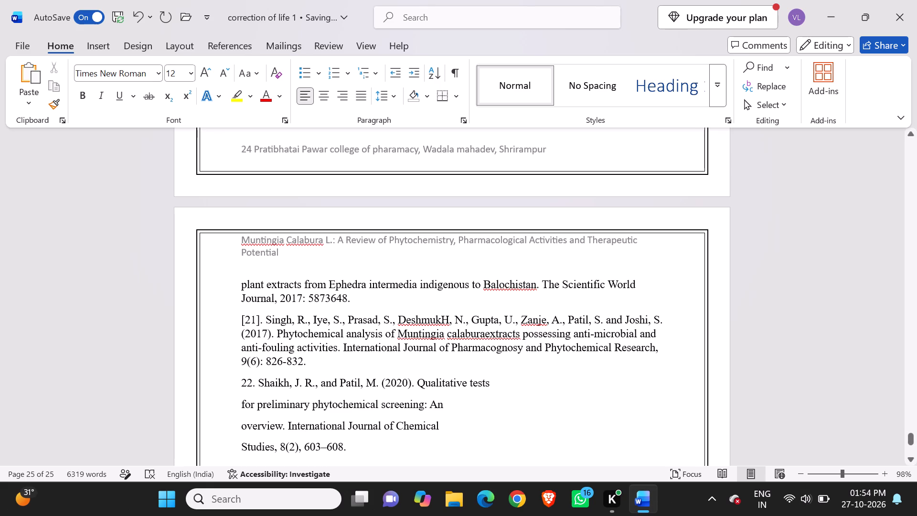
Enclose the number of pasted reference 22 in square brackets, as [22].
{"action": "left_click", "coordinate": [250, 382]}
{"action": "key", "text": "bracketright"}
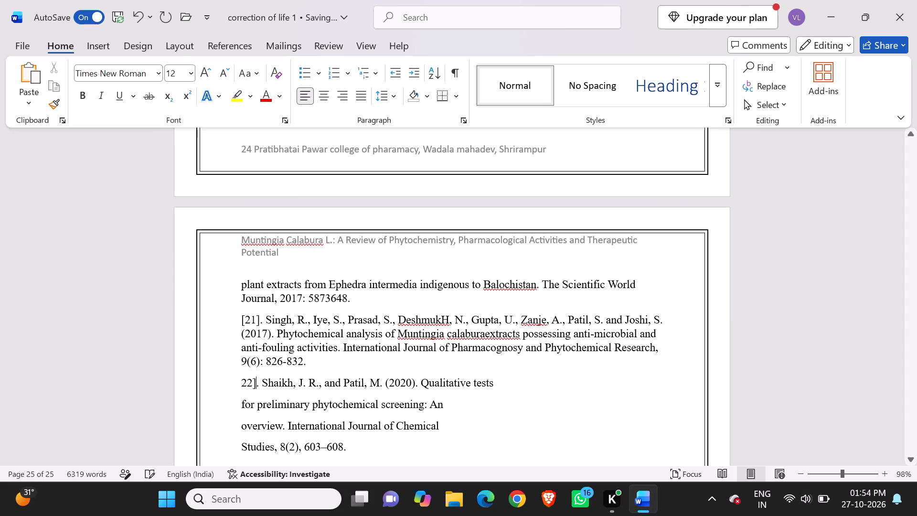
{"action": "left_click", "coordinate": [238, 387]}
{"action": "key", "text": "bracketleft"}
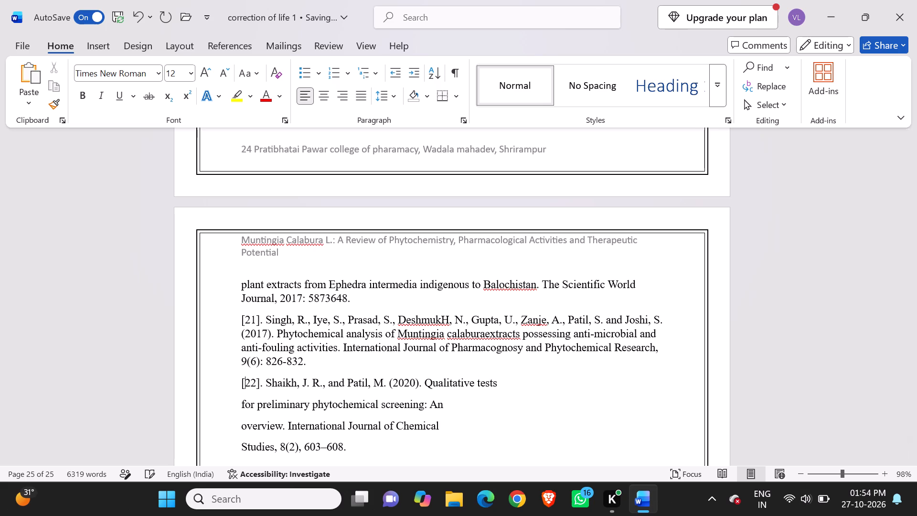
Join the broken lines of pasted reference 22 into one continuous paragraph ending with "Studies, 8(2), 603–608.".
{"action": "left_click", "coordinate": [241, 398]}
{"action": "key", "text": "BackSpace"}
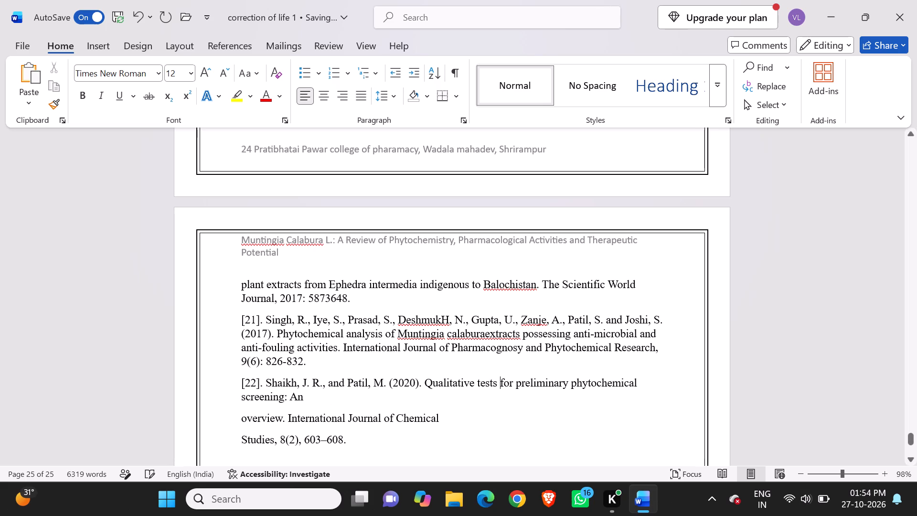
{"action": "left_click", "coordinate": [240, 414]}
{"action": "key", "text": "BackSpace"}
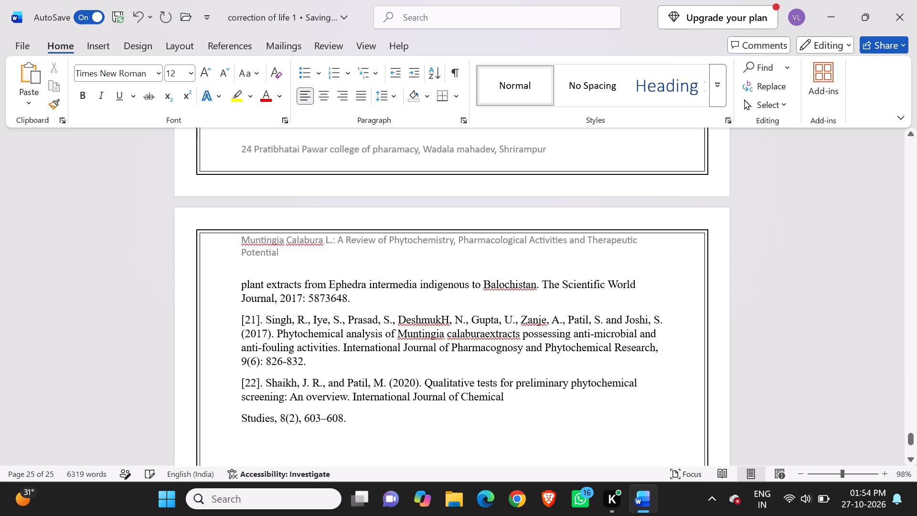
{"action": "left_click", "coordinate": [239, 419]}
{"action": "key", "text": "BackSpace"}
Review the end of the reference list, checking the numbering and layout of the pasted references against the existing entries.
{"action": "scroll", "coordinate": [242, 411], "scroll_direction": "down", "scroll_amount": 2}
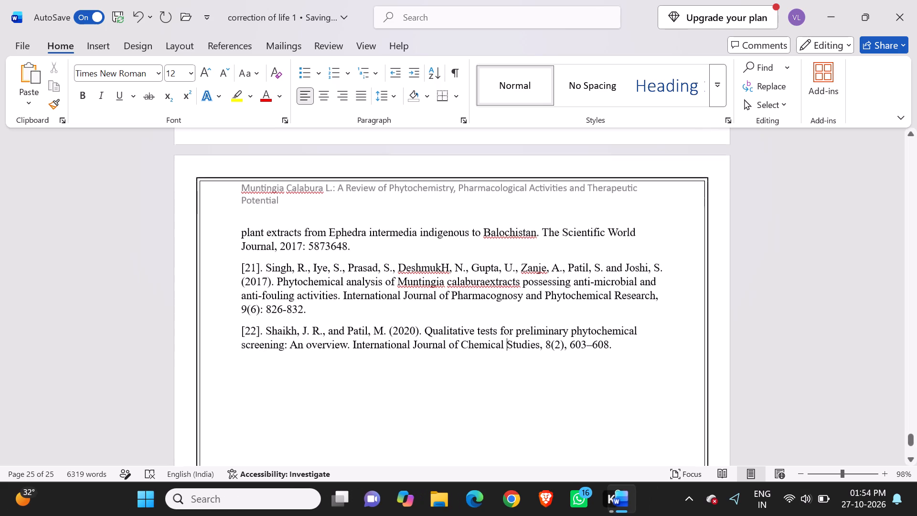
{"action": "scroll", "coordinate": [246, 407], "scroll_direction": "down", "scroll_amount": 6}
{"action": "scroll", "coordinate": [259, 400], "scroll_direction": "down", "scroll_amount": 18}
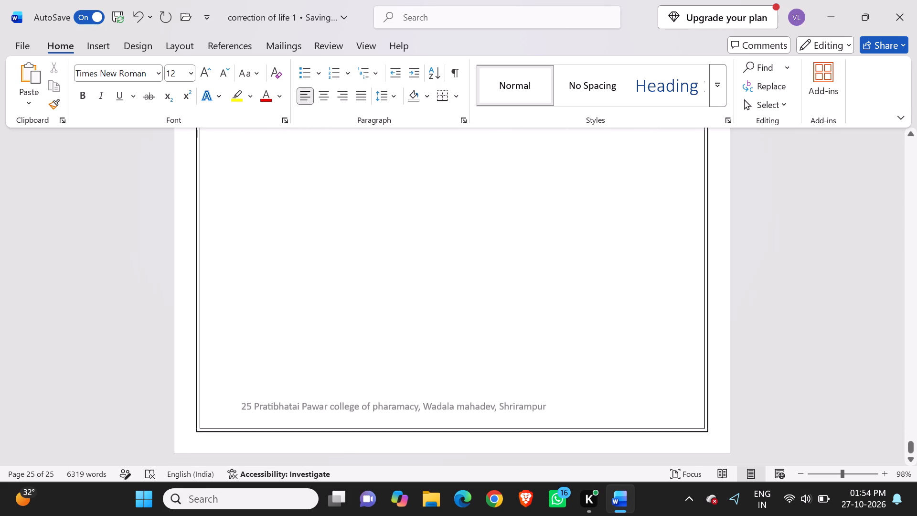
{"action": "scroll", "coordinate": [261, 398], "scroll_direction": "up", "scroll_amount": 16}
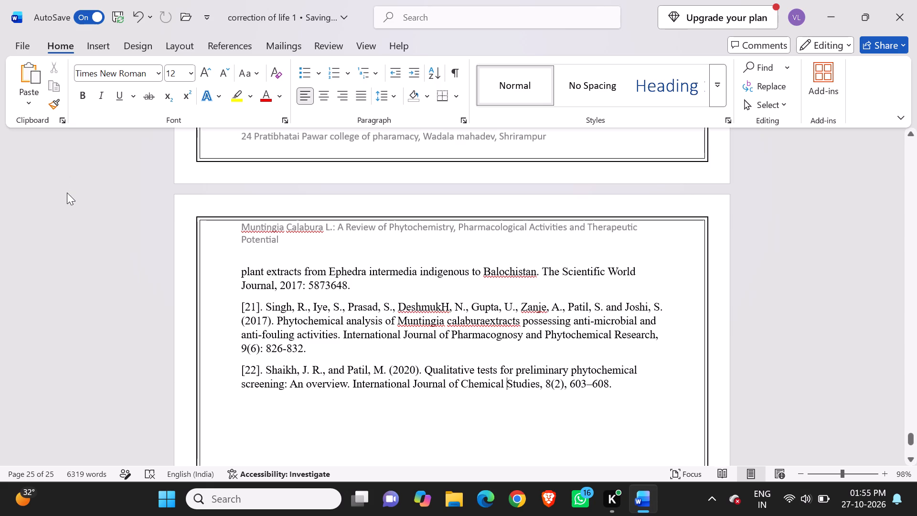
{"action": "scroll", "coordinate": [63, 197], "scroll_direction": "up", "scroll_amount": 7}
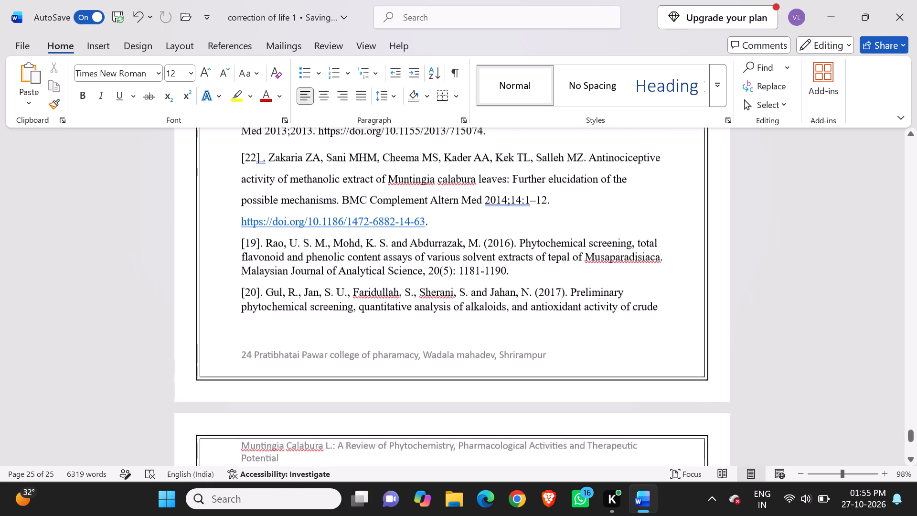
{"action": "scroll", "coordinate": [60, 198], "scroll_direction": "up", "scroll_amount": 2}
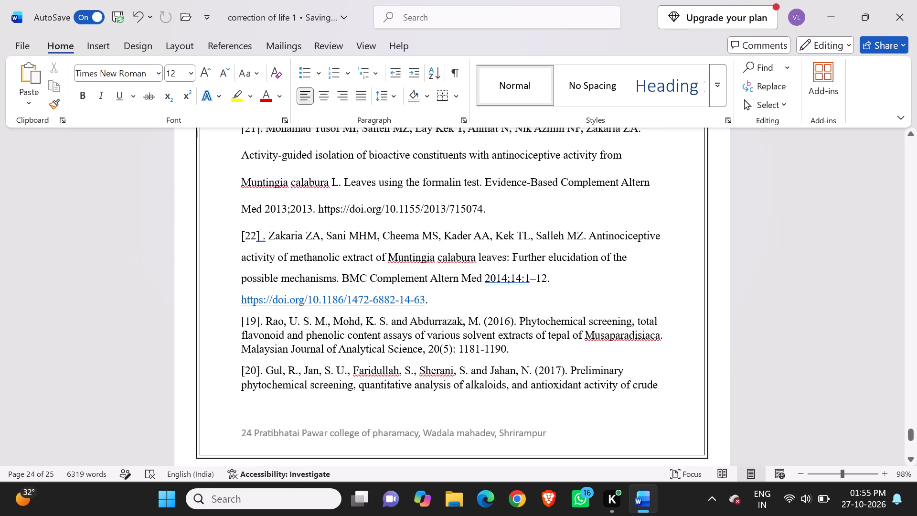
{"action": "scroll", "coordinate": [222, 239], "scroll_direction": "up", "scroll_amount": 2}
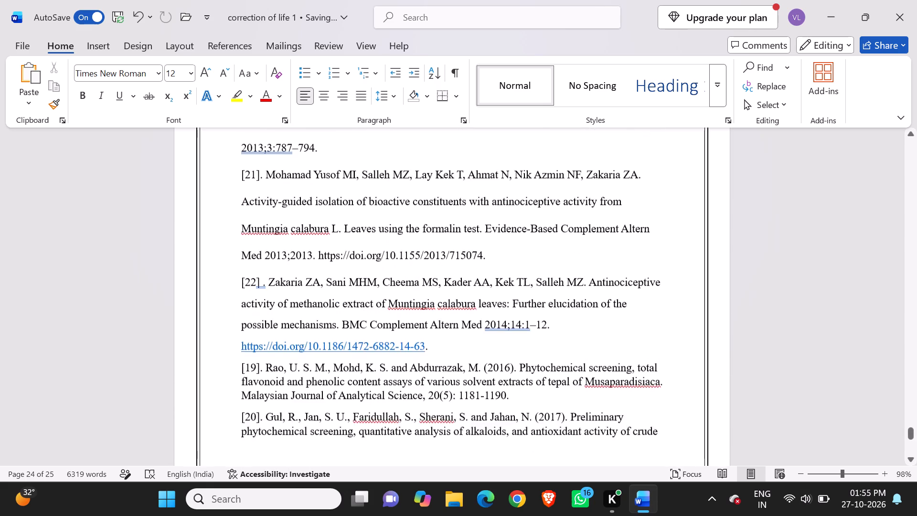
{"action": "scroll", "coordinate": [222, 239], "scroll_direction": "down", "scroll_amount": 4}
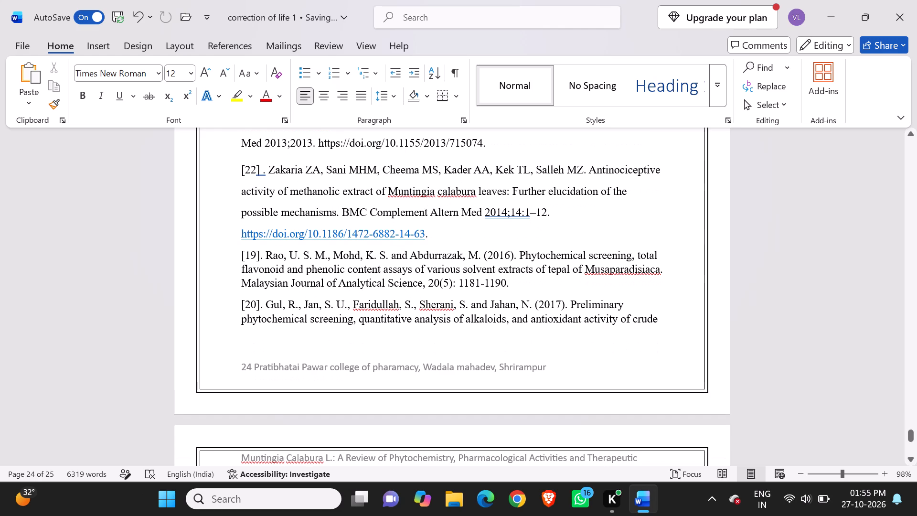
{"action": "scroll", "coordinate": [266, 267], "scroll_direction": "down", "scroll_amount": 9}
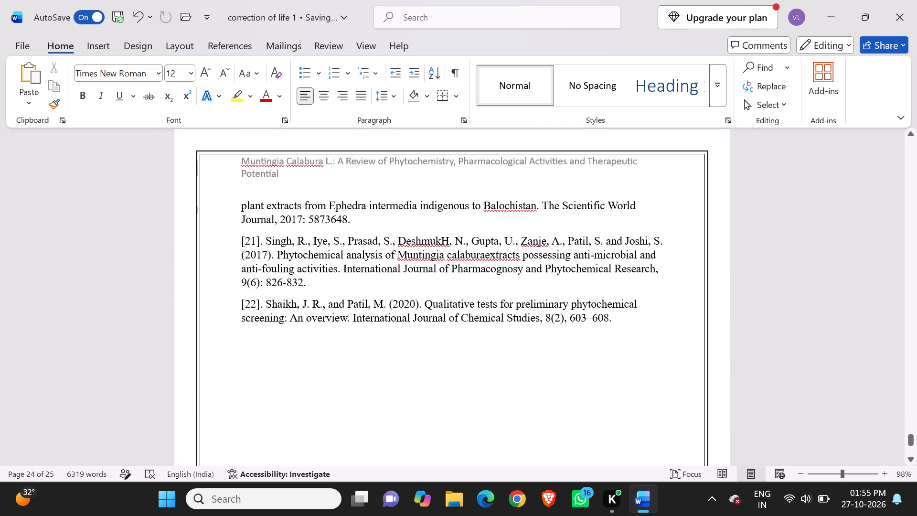
Start a new paragraph after the end of pasted reference 22, "8(2), 603–608.".
{"action": "left_click", "coordinate": [247, 341]}
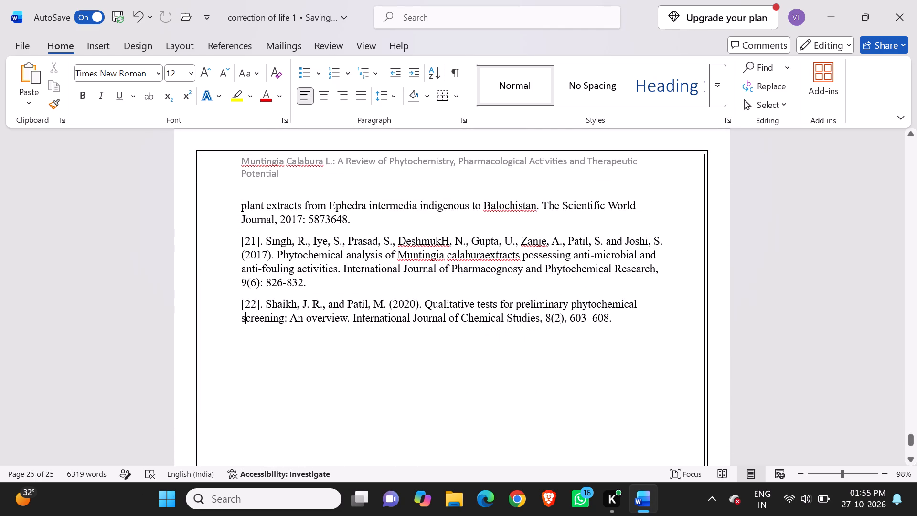
{"action": "left_click", "coordinate": [647, 322]}
{"action": "key", "text": "Return"}
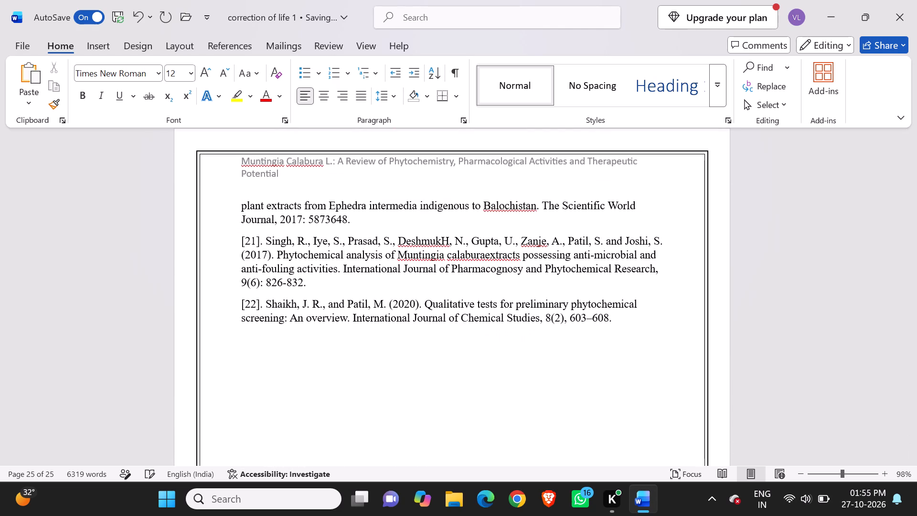
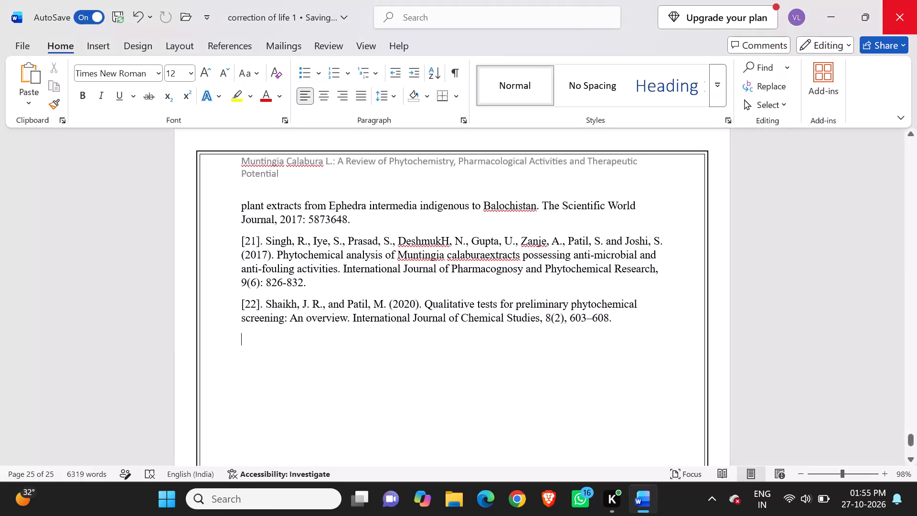
Paste the copied reference 23, on legetan warak and Kersen leaf, into the empty paragraph after reference [22].
{"action": "key", "text": "ctrl+v"}
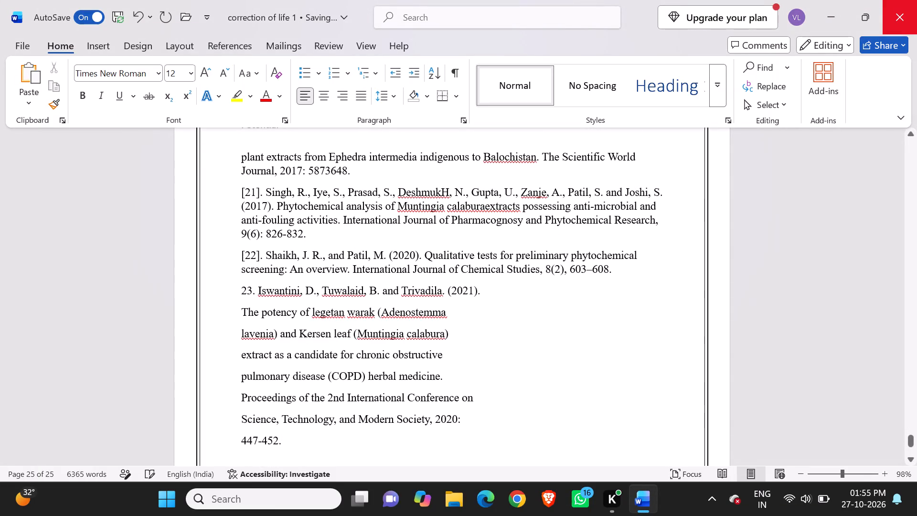
Join the broken lines of pasted reference 23 into one continuous paragraph ending with "Modern Society, 2020: 447-452.".
{"action": "left_click", "coordinate": [240, 314]}
{"action": "key", "text": "BackSpace"}
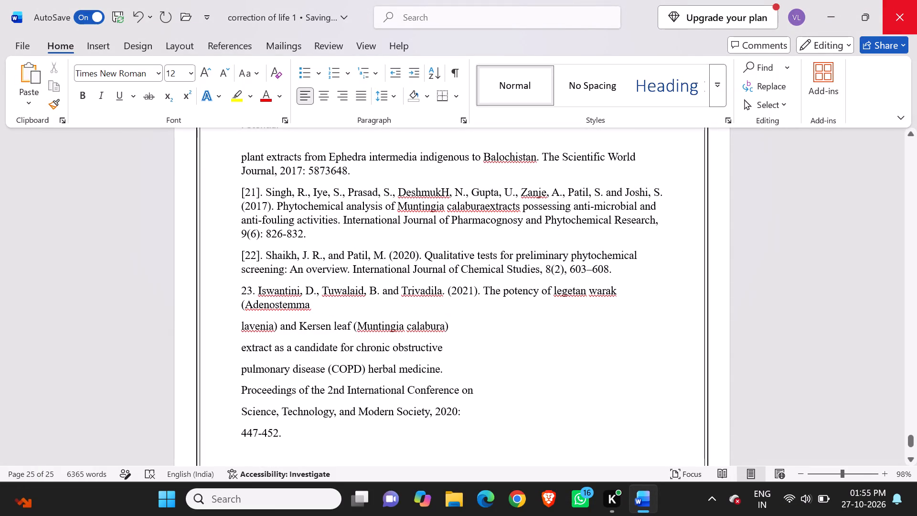
{"action": "left_click", "coordinate": [235, 320]}
{"action": "key", "text": "BackSpace"}
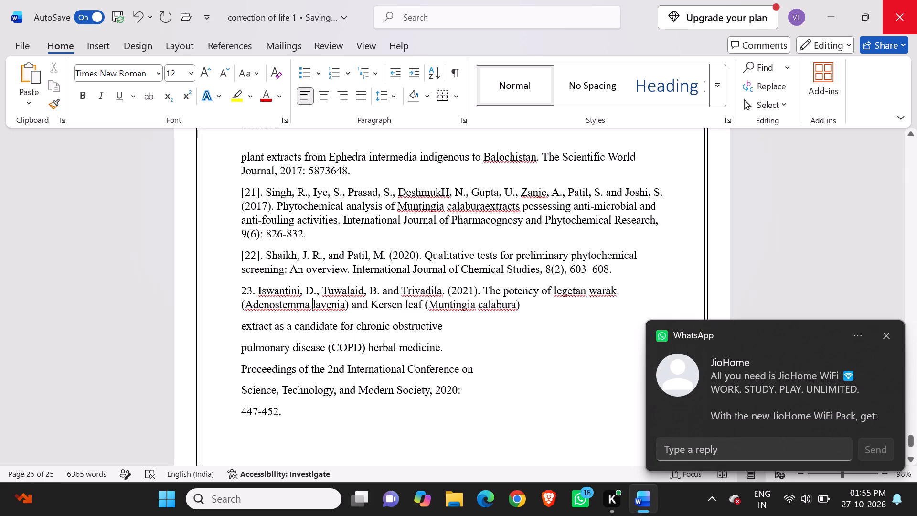
{"action": "left_click", "coordinate": [236, 329]}
{"action": "key", "text": "BackSpace"}
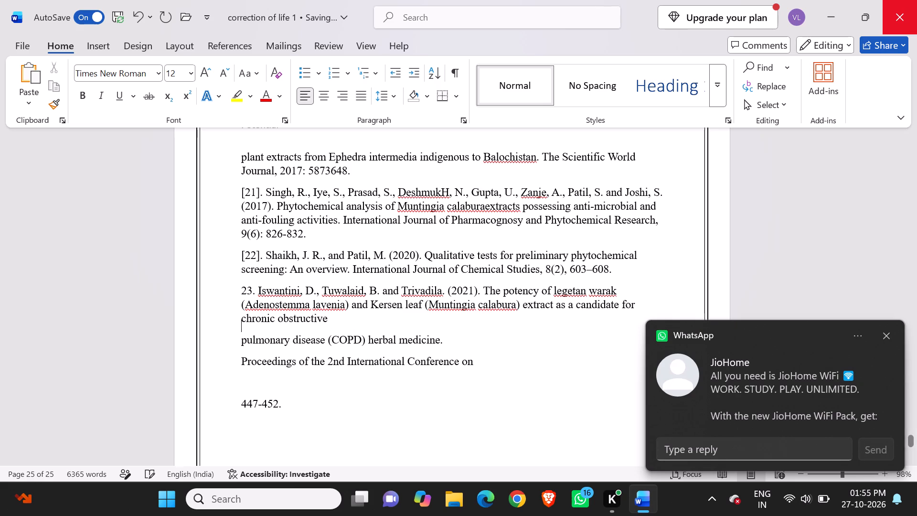
{"action": "left_click", "coordinate": [234, 341]}
{"action": "key", "text": "BackSpace"}
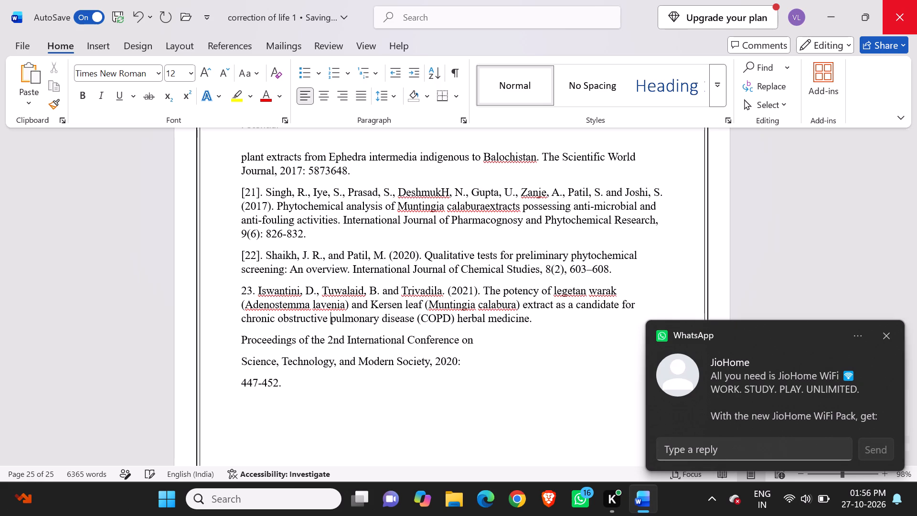
{"action": "left_click", "coordinate": [234, 347]}
{"action": "key", "text": "BackSpace"}
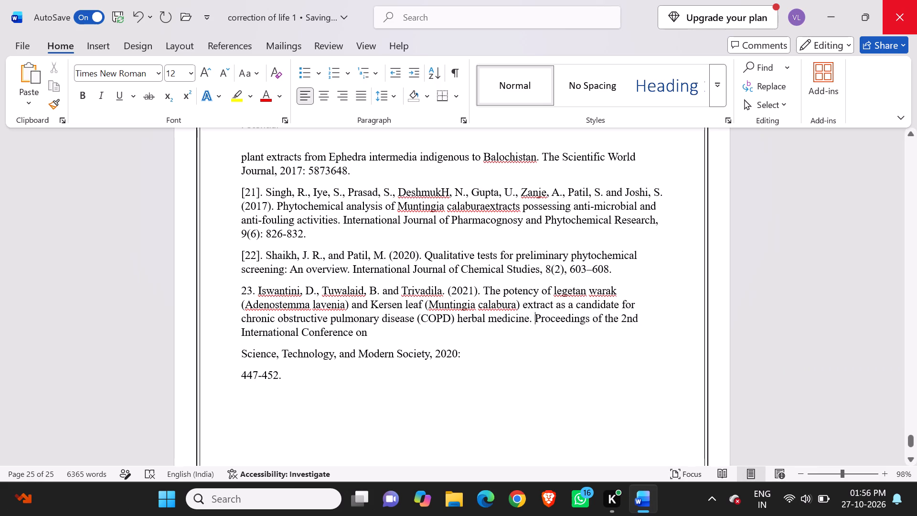
{"action": "left_click", "coordinate": [235, 353]}
{"action": "key", "text": "BackSpace"}
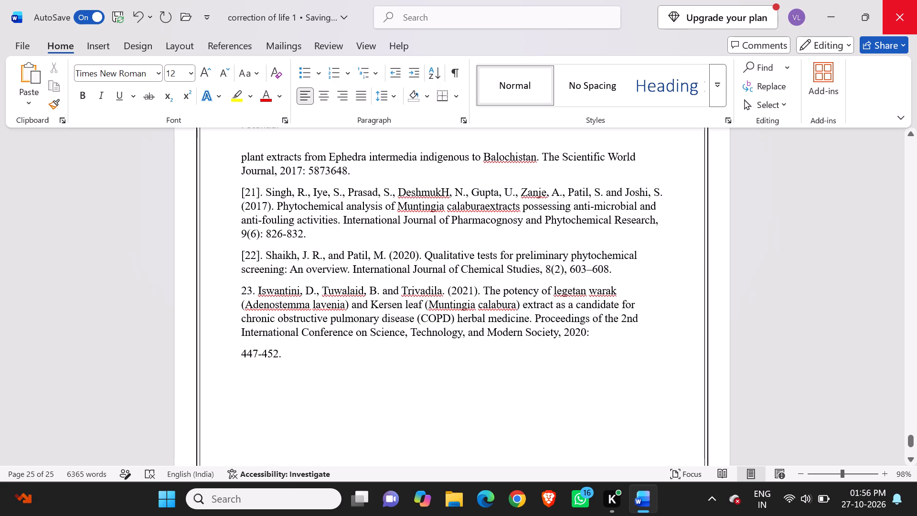
{"action": "left_click", "coordinate": [240, 353]}
{"action": "key", "text": "BackSpace"}
Enclose the number of pasted reference 23 in square brackets, as [23].
{"action": "scroll", "coordinate": [255, 351], "scroll_direction": "up", "scroll_amount": 4}
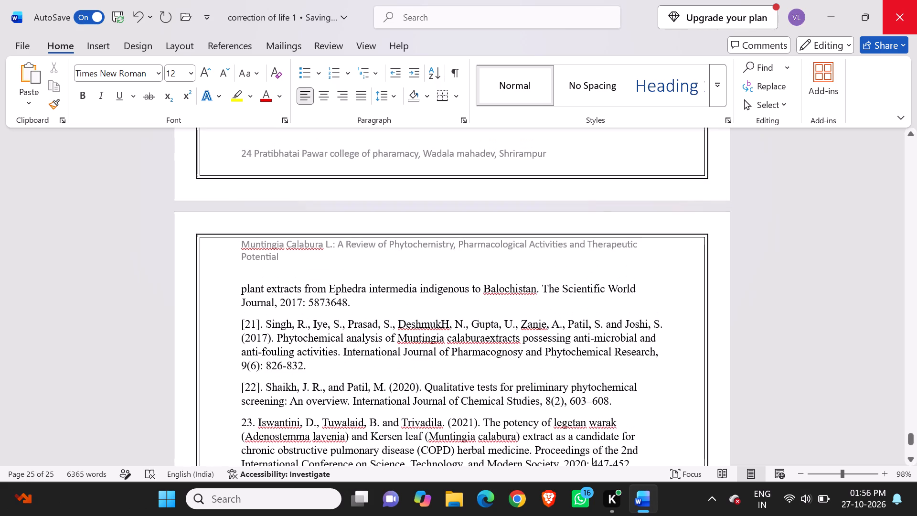
{"action": "left_click", "coordinate": [251, 421]}
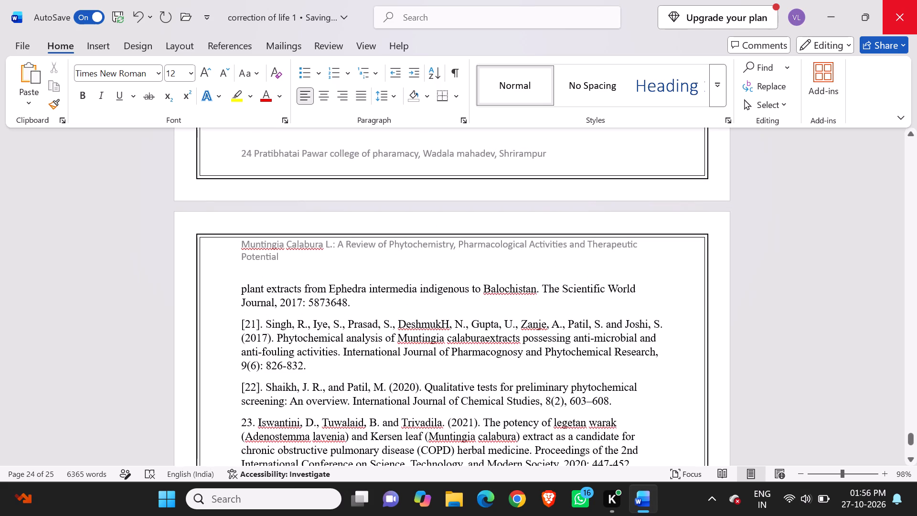
{"action": "key", "text": "bracketright"}
{"action": "left_click", "coordinate": [242, 419]}
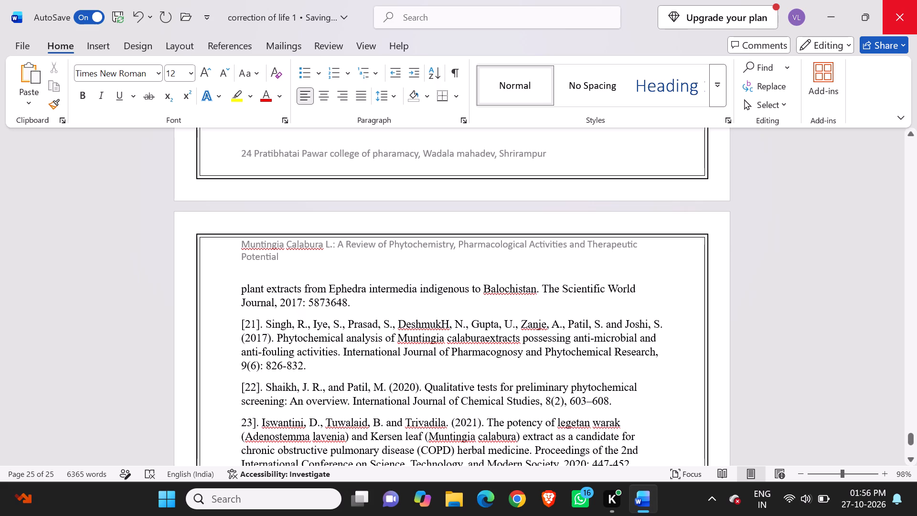
{"action": "key", "text": "bracketleft"}
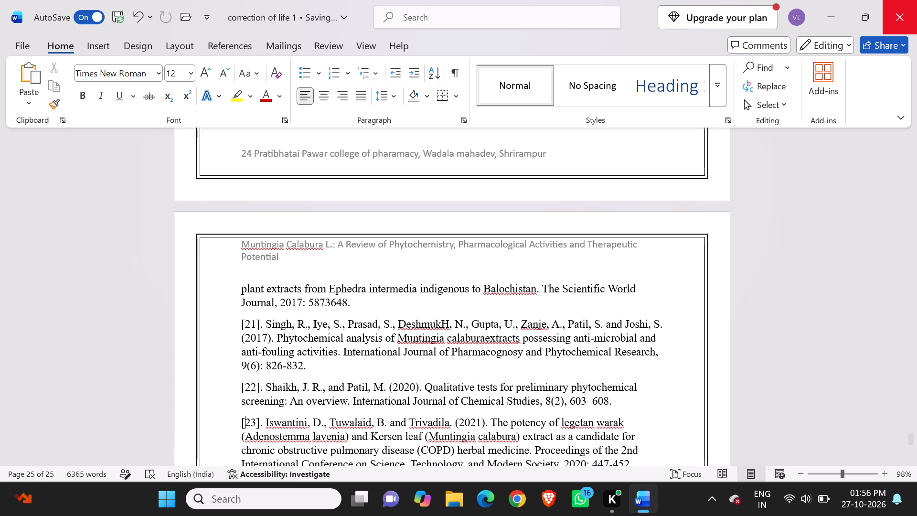
Review the reference list, comparing the numbering of the pasted references with that of the earlier entries.
{"action": "scroll", "coordinate": [249, 331], "scroll_direction": "up", "scroll_amount": 3}
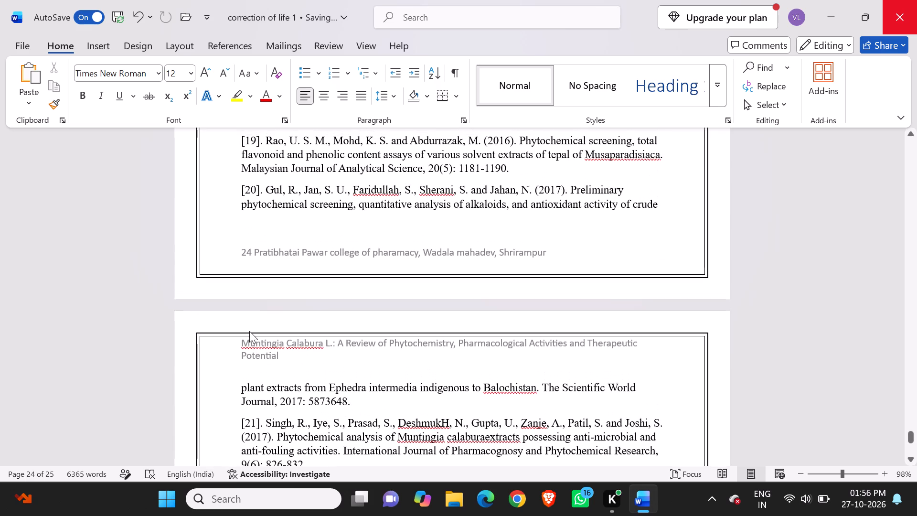
{"action": "scroll", "coordinate": [249, 331], "scroll_direction": "down", "scroll_amount": 5}
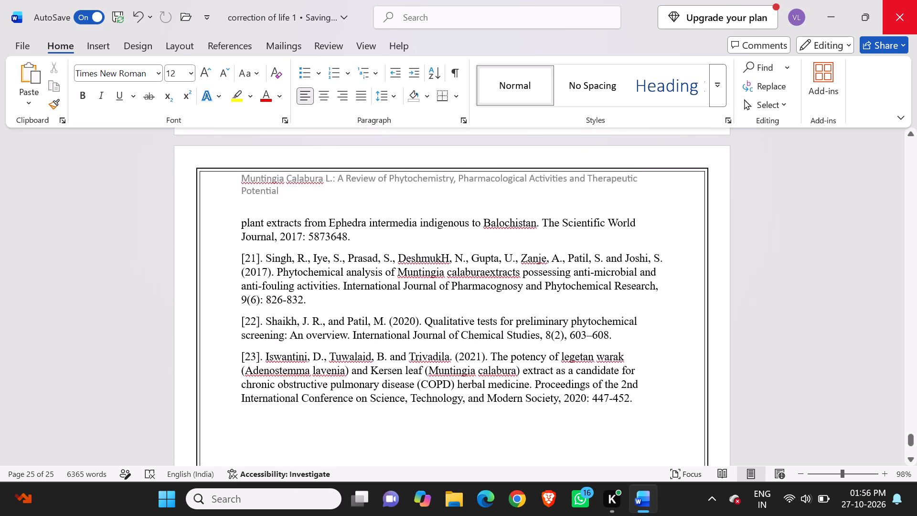
{"action": "scroll", "coordinate": [253, 344], "scroll_direction": "down", "scroll_amount": 1}
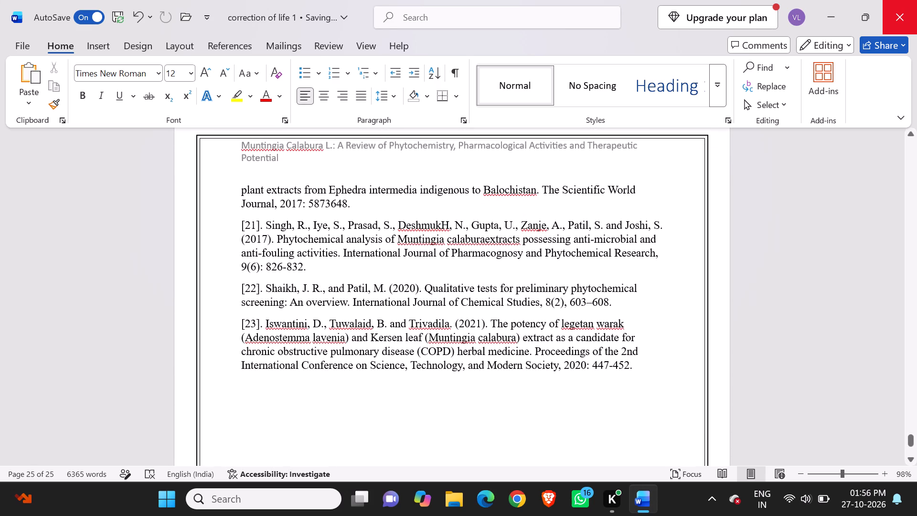
{"action": "scroll", "coordinate": [253, 350], "scroll_direction": "up", "scroll_amount": 6}
{"action": "scroll", "coordinate": [253, 350], "scroll_direction": "down", "scroll_amount": 3}
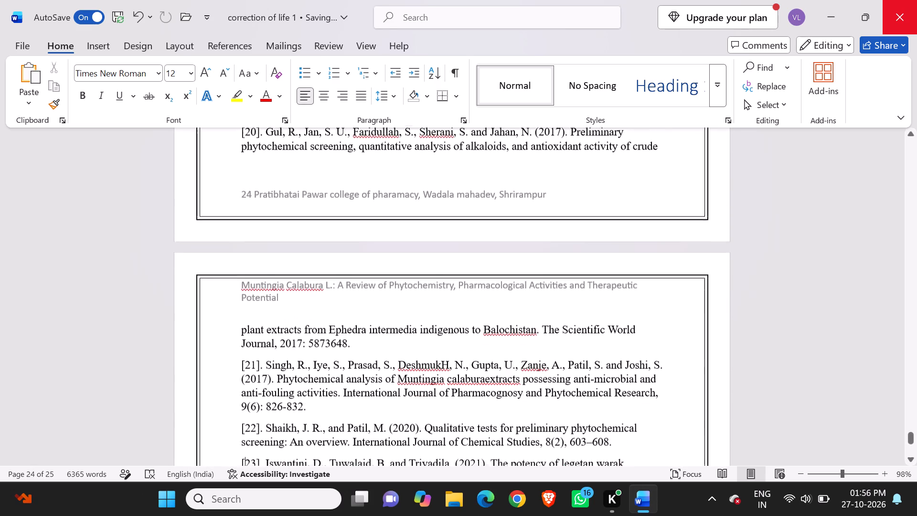
{"action": "scroll", "coordinate": [253, 350], "scroll_direction": "down", "scroll_amount": 8}
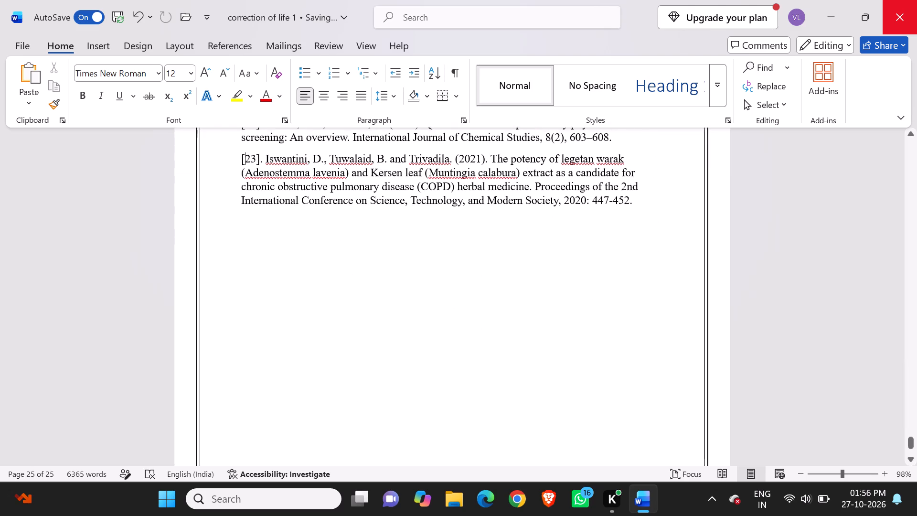
{"action": "scroll", "coordinate": [253, 350], "scroll_direction": "down", "scroll_amount": 4}
{"action": "scroll", "coordinate": [253, 350], "scroll_direction": "up", "scroll_amount": 14}
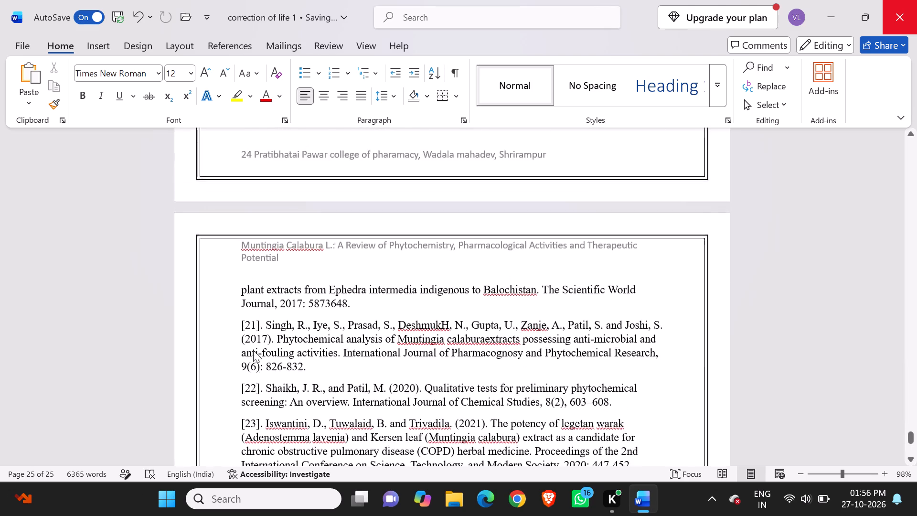
{"action": "scroll", "coordinate": [253, 350], "scroll_direction": "up", "scroll_amount": 15}
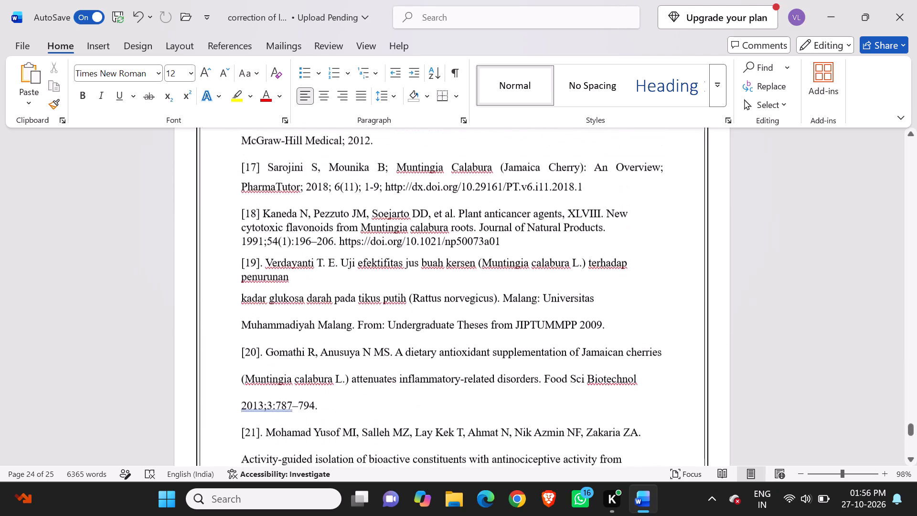
{"action": "scroll", "coordinate": [253, 350], "scroll_direction": "up", "scroll_amount": 6}
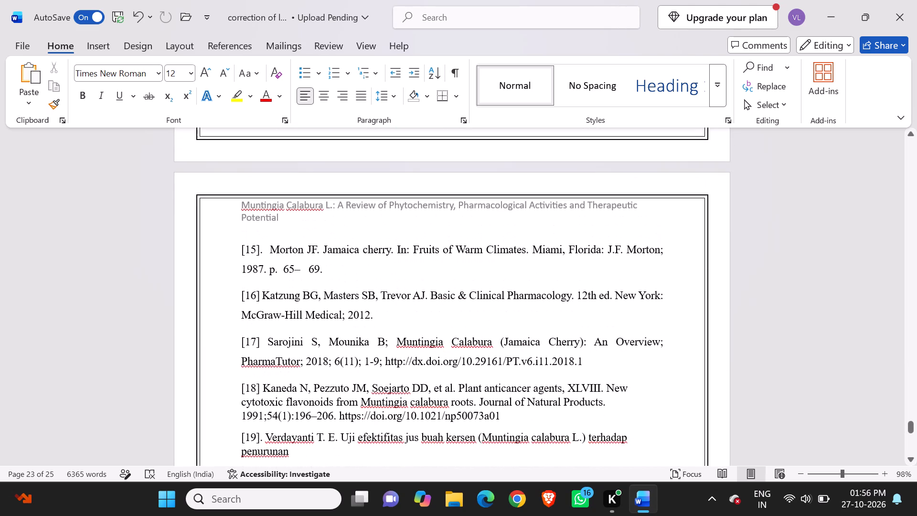
{"action": "scroll", "coordinate": [254, 350], "scroll_direction": "up", "scroll_amount": 5}
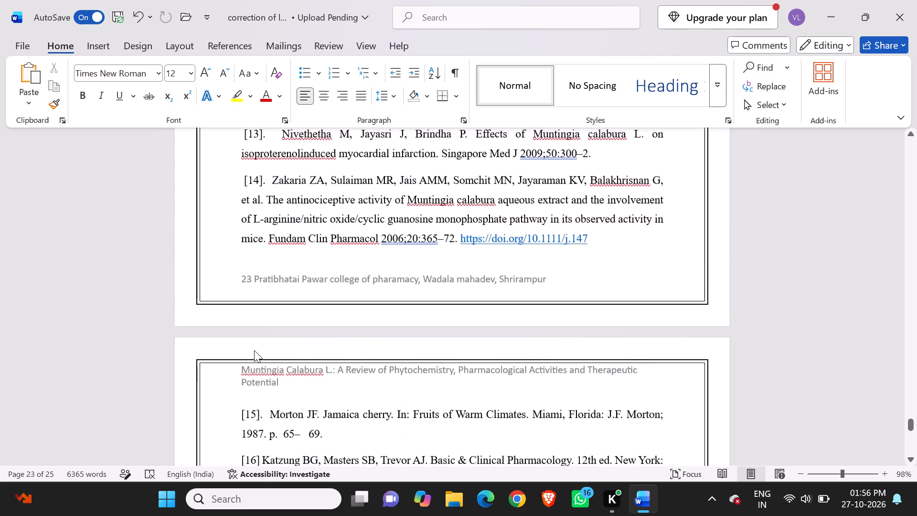
Renumber the pasted Rao et al. (2016) reference, directly after the original entry [22], as [23].
{"action": "scroll", "coordinate": [254, 350], "scroll_direction": "down", "scroll_amount": 14}
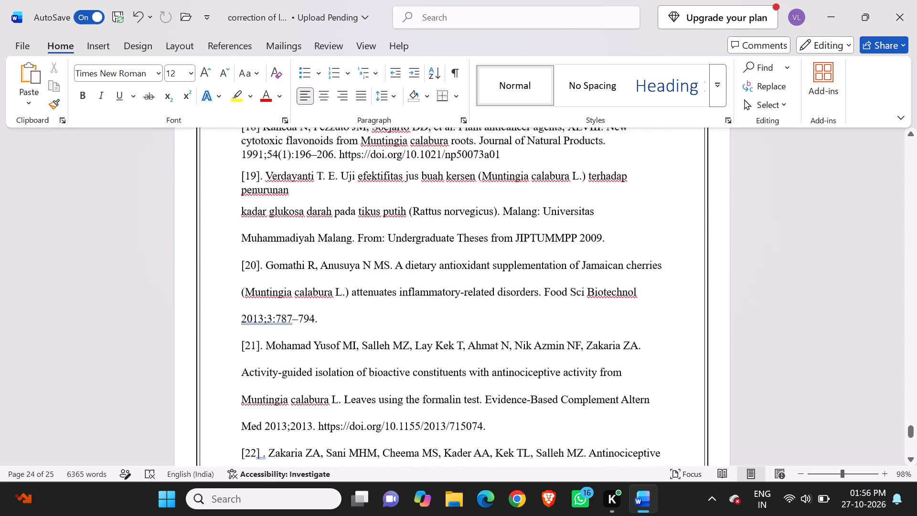
{"action": "scroll", "coordinate": [254, 350], "scroll_direction": "down", "scroll_amount": 4}
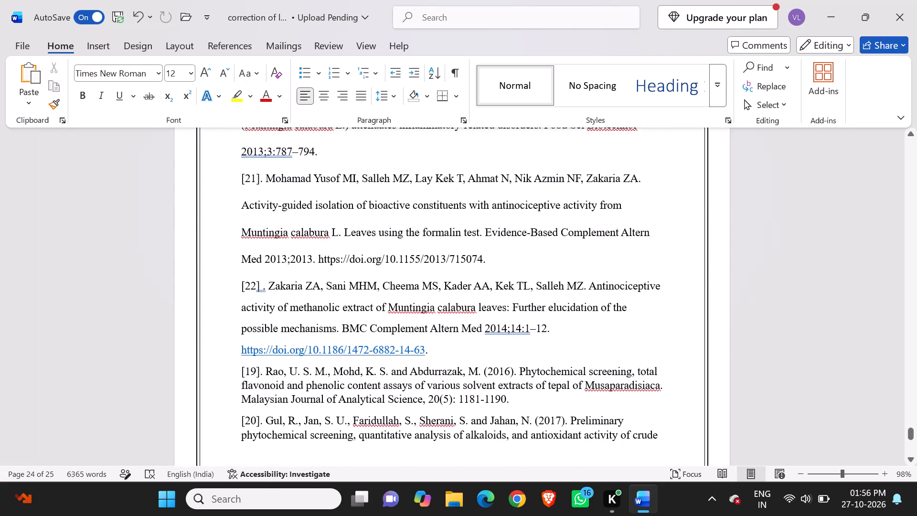
{"action": "left_click", "coordinate": [257, 371]}
{"action": "key", "text": "BackSpace"}
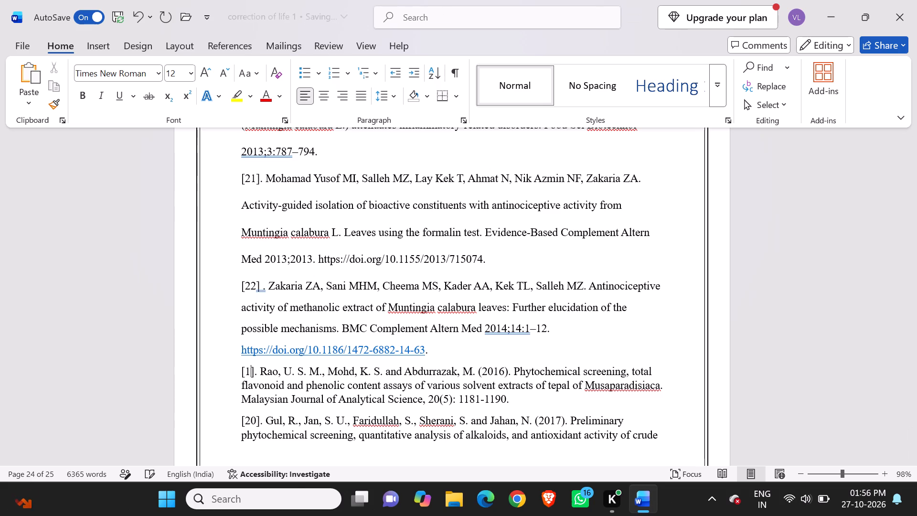
{"action": "key", "text": "BackSpace"}
{"action": "type", "text": "23"}
Renumber the pasted Gul et al. (2017) reference on Ephedra intermedia as [24].
{"action": "scroll", "coordinate": [259, 378], "scroll_direction": "down", "scroll_amount": 2}
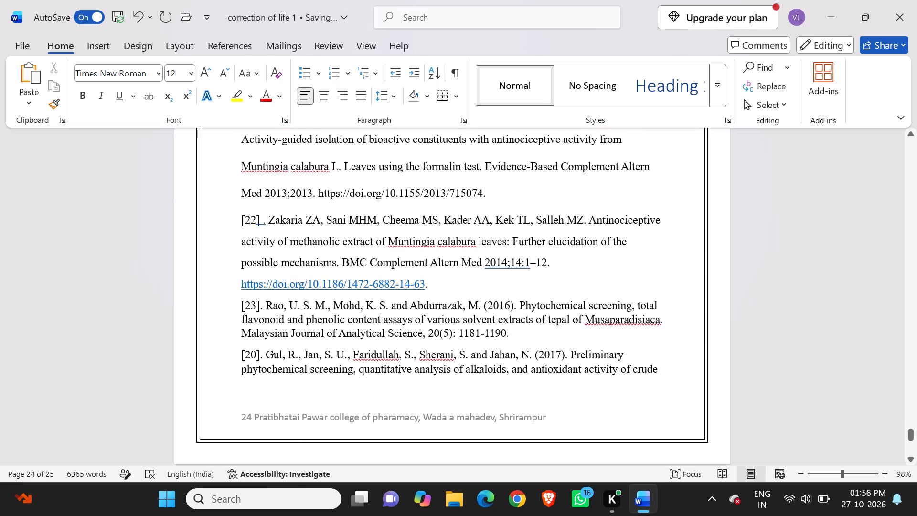
{"action": "left_click", "coordinate": [254, 357]}
{"action": "key", "text": "BackSpace"}
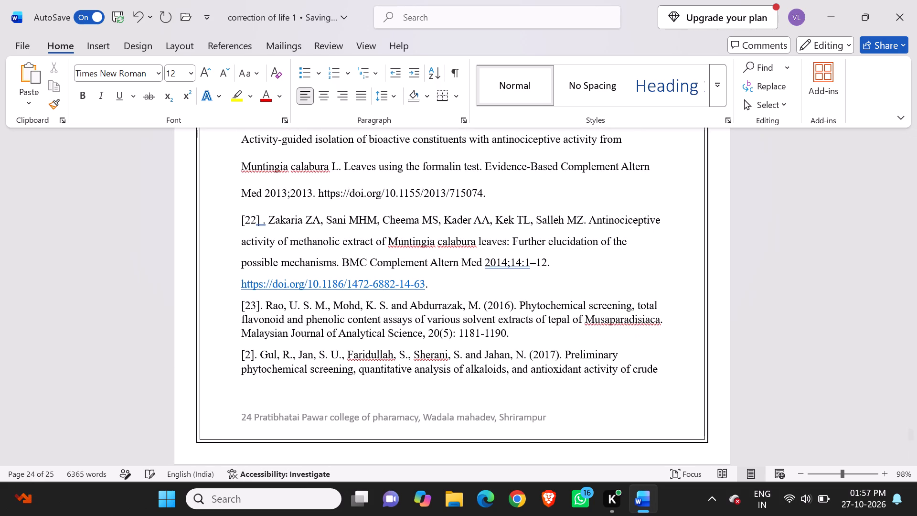
{"action": "key", "text": "4"}
Renumber the pasted Singh et al. (2017) reference as [25].
{"action": "scroll", "coordinate": [262, 366], "scroll_direction": "down", "scroll_amount": 3}
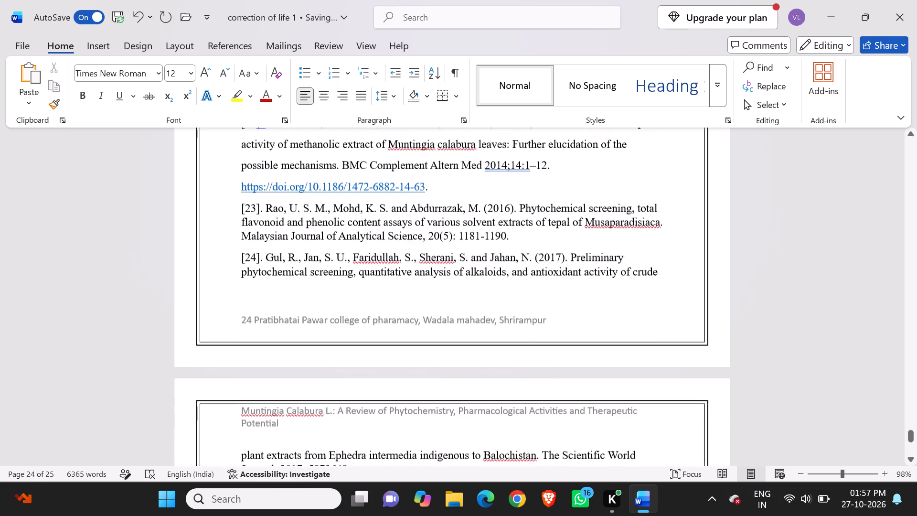
{"action": "scroll", "coordinate": [262, 366], "scroll_direction": "down", "scroll_amount": 4}
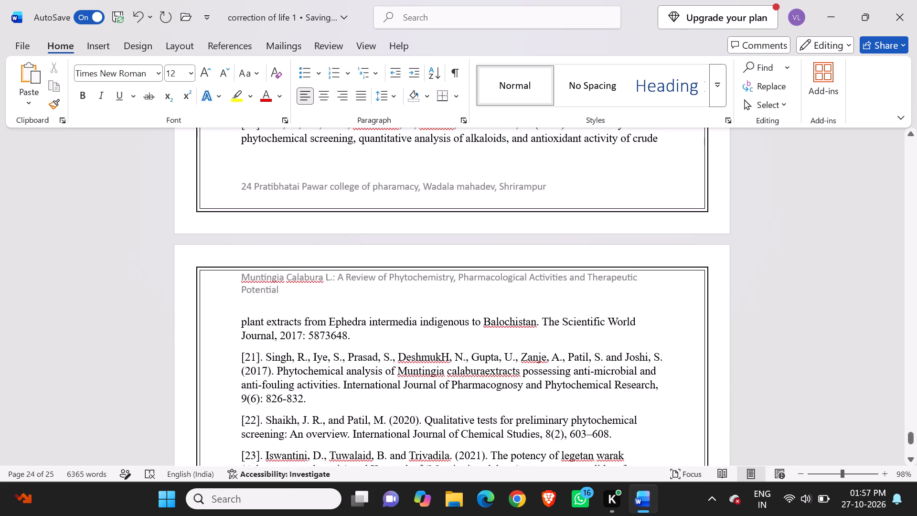
{"action": "left_click", "coordinate": [254, 358]}
{"action": "key", "text": "BackSpace"}
{"action": "key", "text": "5"}
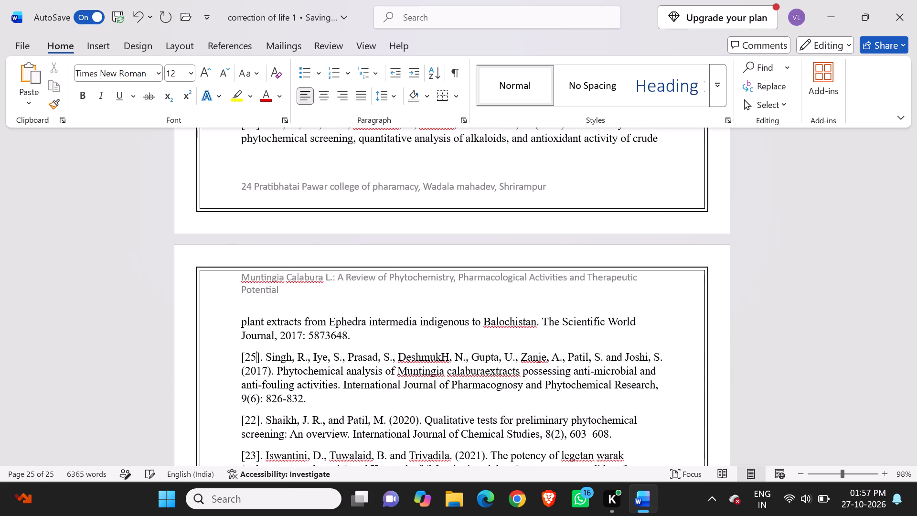
Renumber the pasted Shaikh and Patil (2020) reference as [26].
{"action": "scroll", "coordinate": [256, 361], "scroll_direction": "down", "scroll_amount": 4}
{"action": "left_click", "coordinate": [256, 293]}
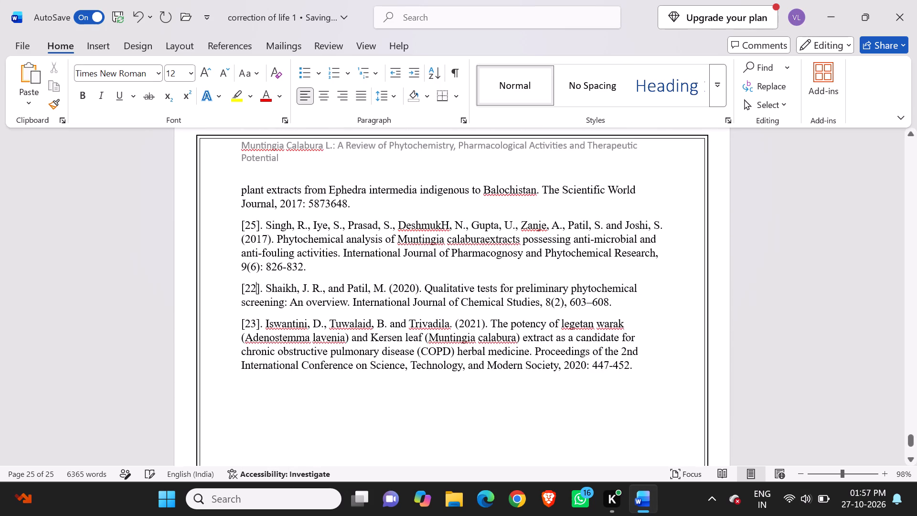
{"action": "key", "text": "BackSpace"}
{"action": "key", "text": "6"}
Renumber the pasted Iswantini et al. (2021) reference at the end of the list as [27].
{"action": "scroll", "coordinate": [259, 304], "scroll_direction": "down", "scroll_amount": 2}
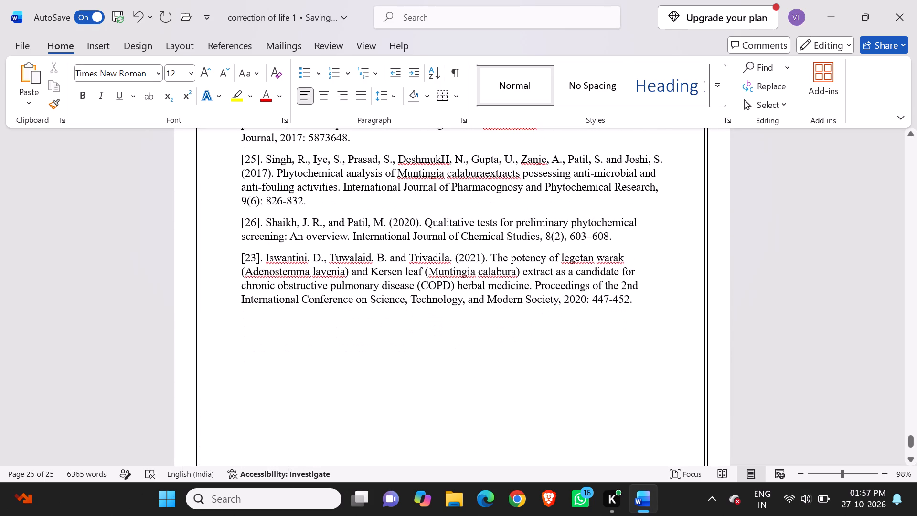
{"action": "left_click", "coordinate": [256, 261]}
{"action": "key", "text": "BackSpace"}
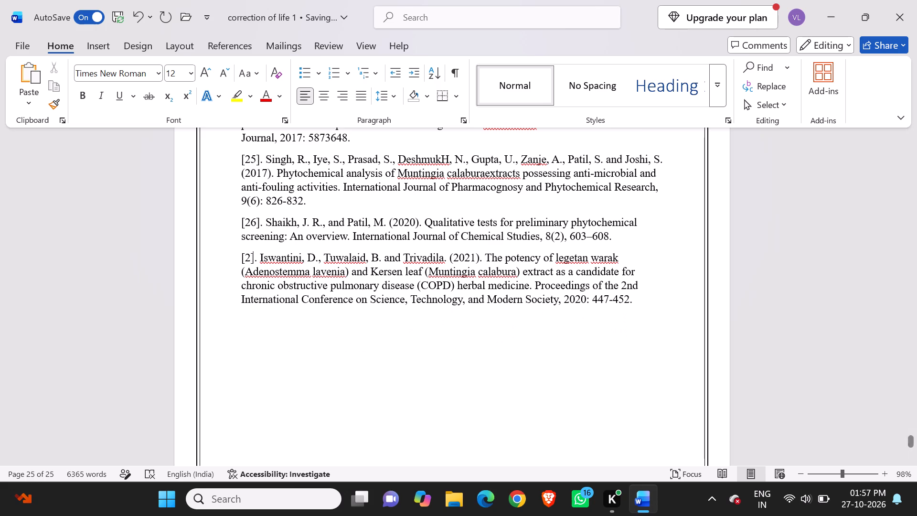
{"action": "key", "text": "7"}
{"action": "scroll", "coordinate": [259, 273], "scroll_direction": "down", "scroll_amount": 2}
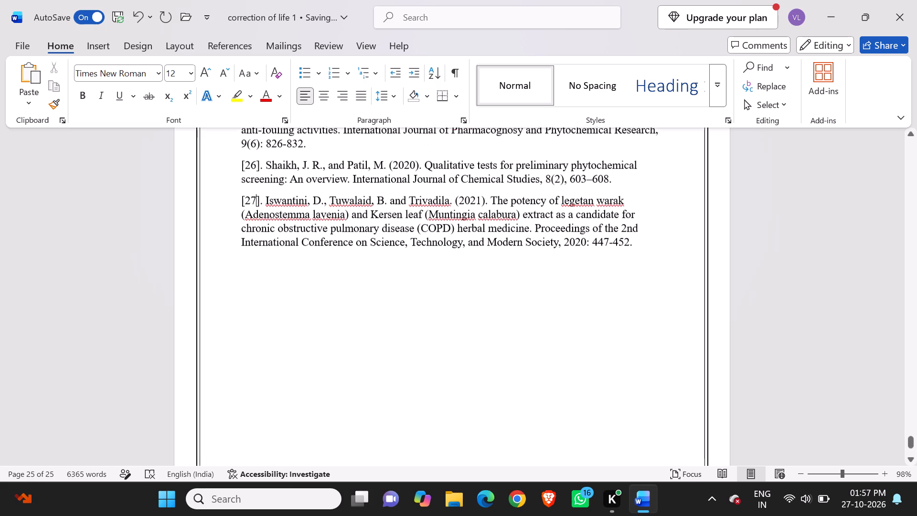
Change the standard procedure citation in the Qualitative phytochemical screening paragraph to [23, 24].
{"action": "scroll", "coordinate": [259, 274], "scroll_direction": "up", "scroll_amount": 10}
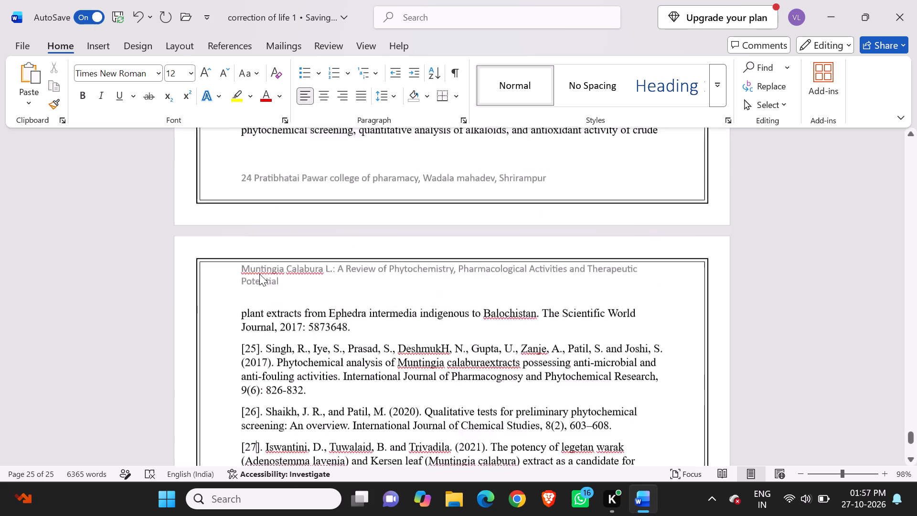
{"action": "scroll", "coordinate": [259, 274], "scroll_direction": "up", "scroll_amount": 6}
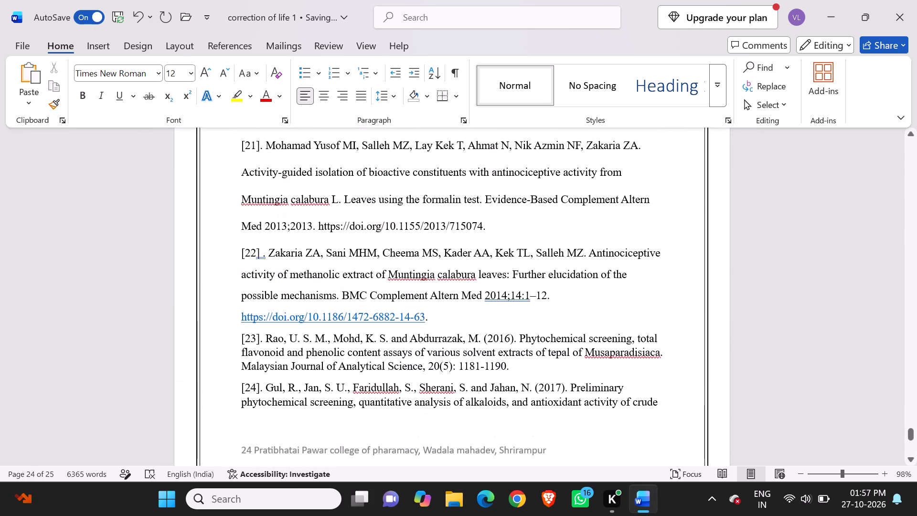
{"action": "scroll", "coordinate": [259, 278], "scroll_direction": "up", "scroll_amount": 2}
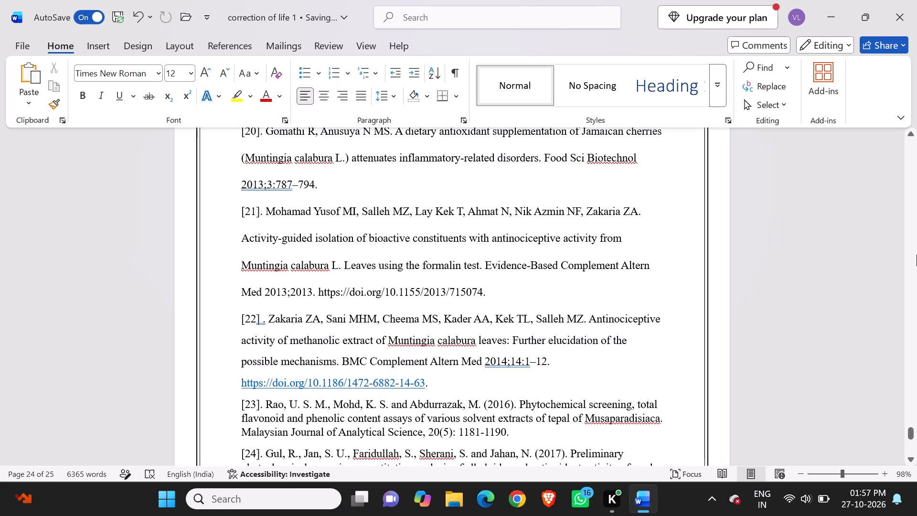
{"action": "left_click", "coordinate": [909, 282]}
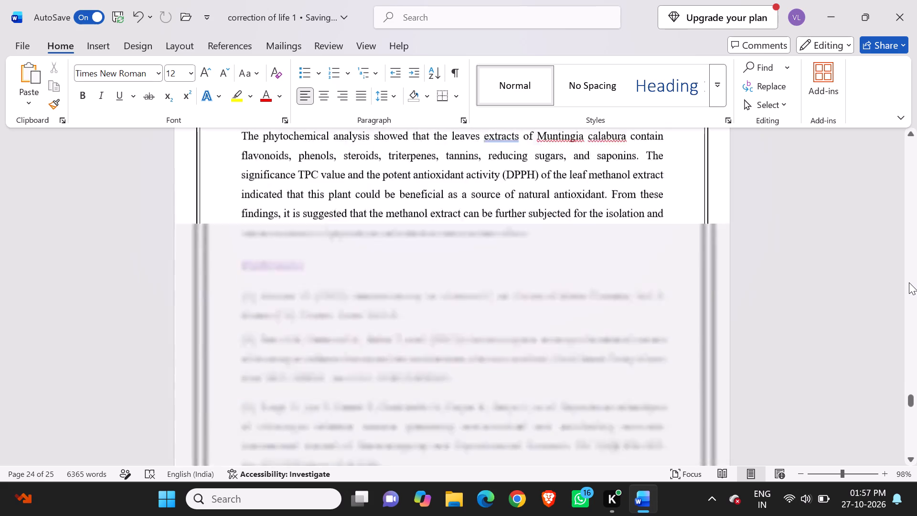
{"action": "left_click", "coordinate": [909, 282]}
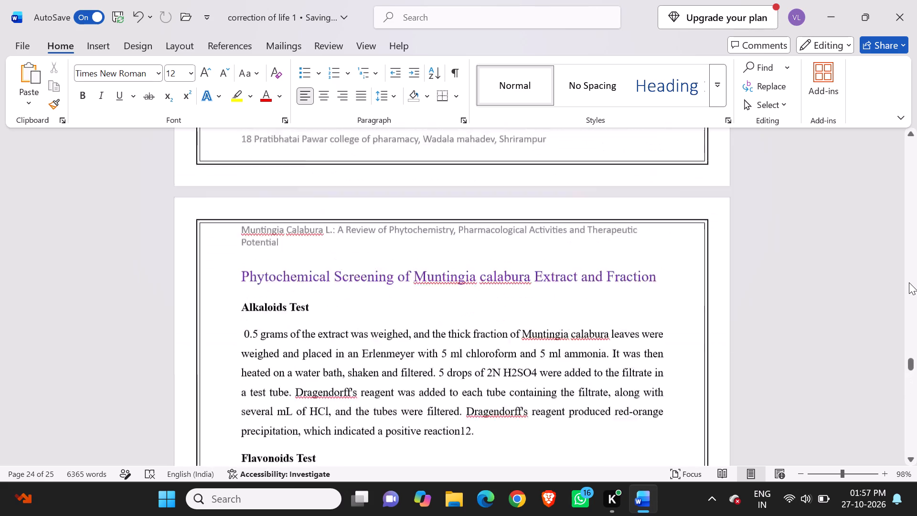
{"action": "left_click", "coordinate": [909, 282]}
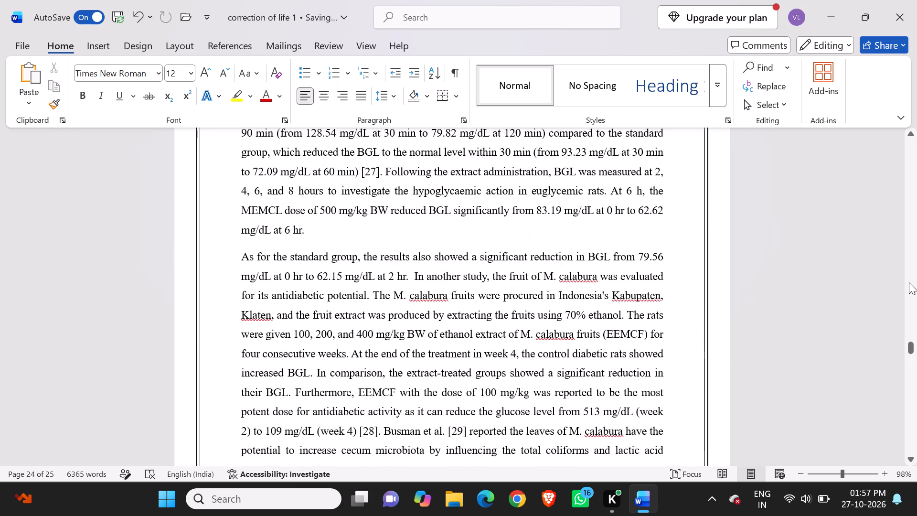
{"action": "scroll", "coordinate": [909, 282], "scroll_direction": "down", "scroll_amount": 9}
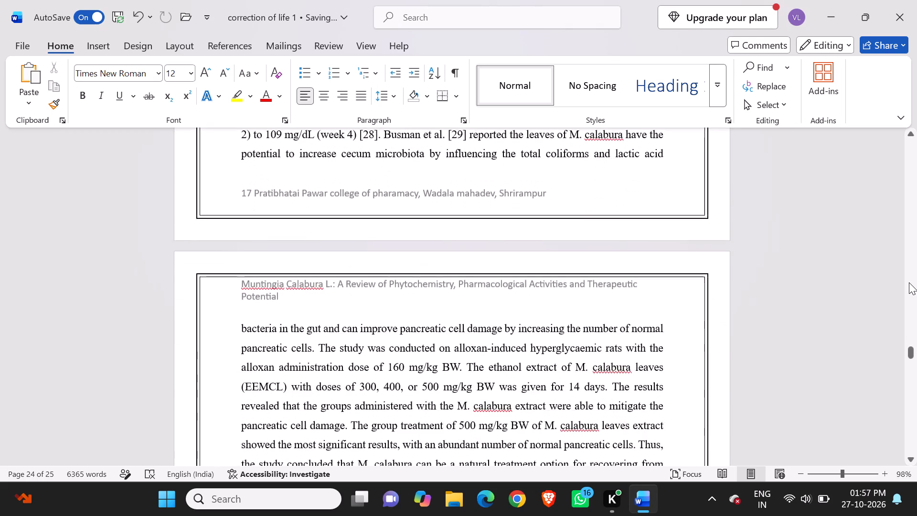
{"action": "scroll", "coordinate": [909, 282], "scroll_direction": "up", "scroll_amount": 17}
{"action": "scroll", "coordinate": [909, 282], "scroll_direction": "up", "scroll_amount": 11}
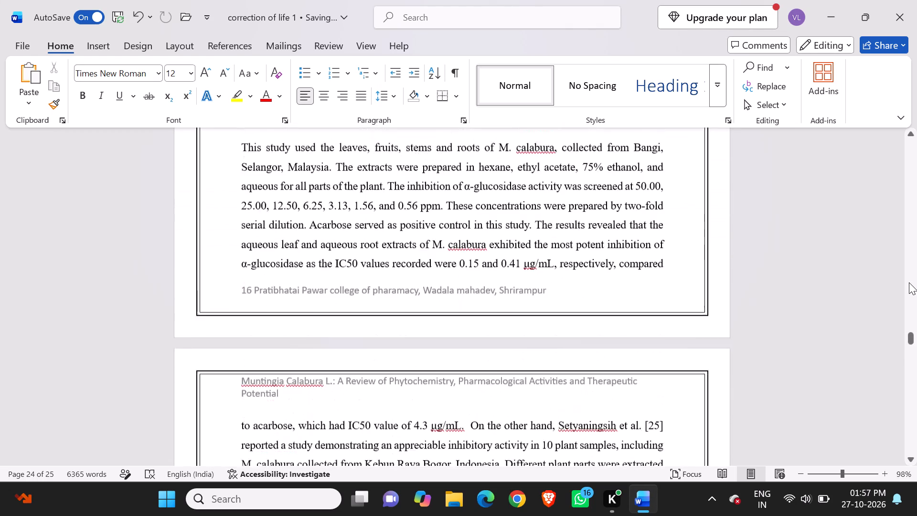
{"action": "scroll", "coordinate": [909, 282], "scroll_direction": "up", "scroll_amount": 12}
{"action": "scroll", "coordinate": [909, 282], "scroll_direction": "up", "scroll_amount": 12}
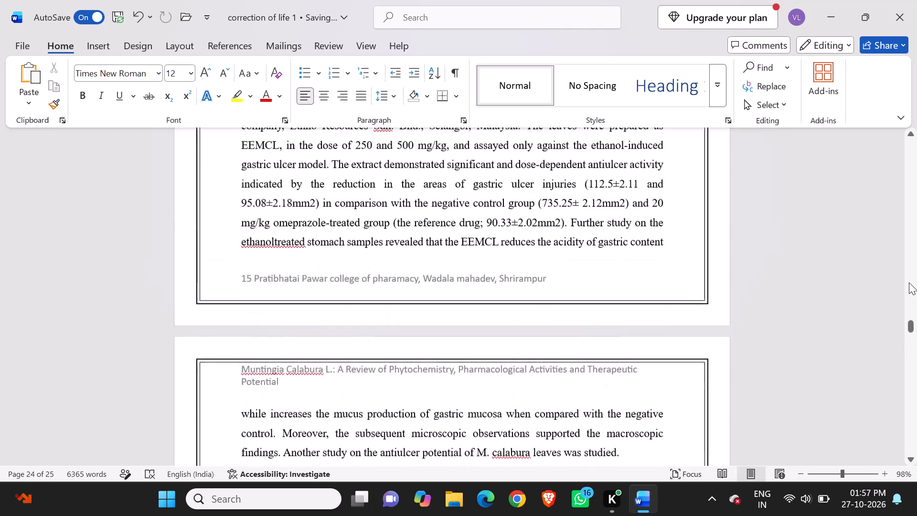
{"action": "left_click", "coordinate": [909, 282]}
{"action": "left_click", "coordinate": [909, 282]}
{"action": "left_click", "coordinate": [909, 282]}
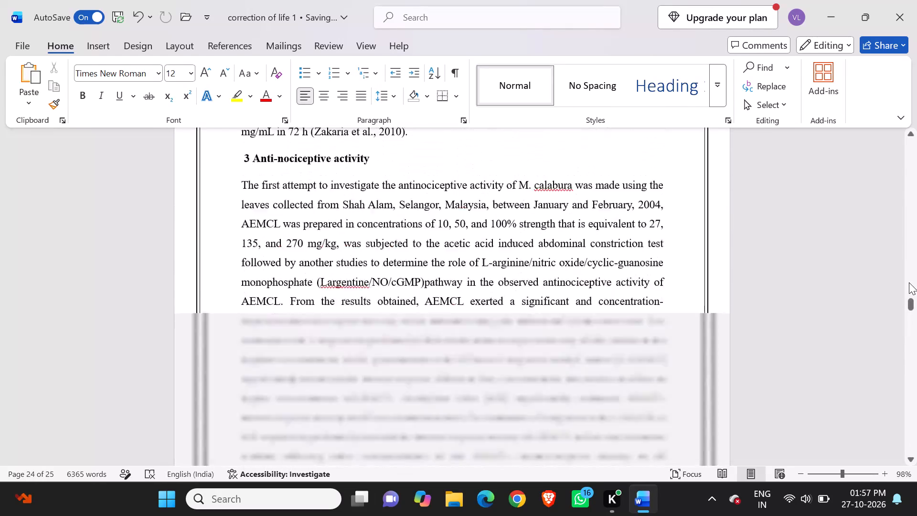
{"action": "scroll", "coordinate": [909, 274], "scroll_direction": "up", "scroll_amount": 10}
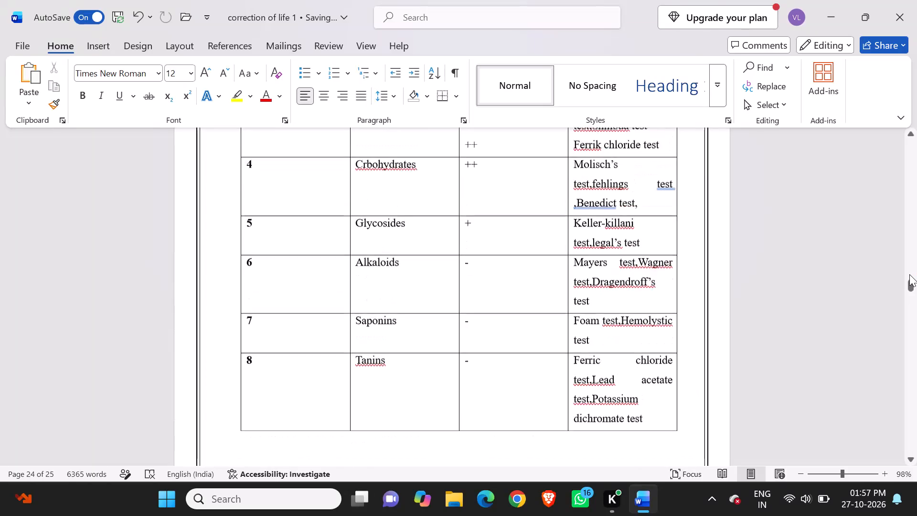
{"action": "scroll", "coordinate": [909, 274], "scroll_direction": "up", "scroll_amount": 19}
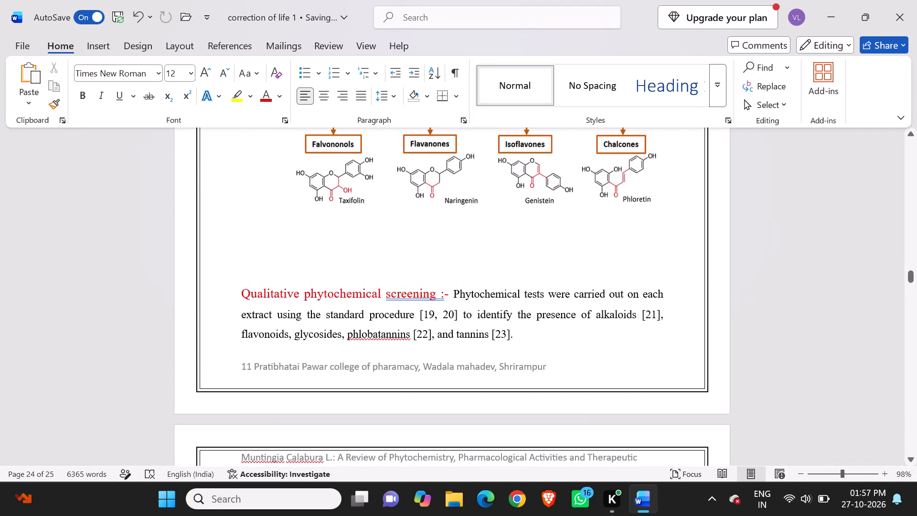
{"action": "left_click", "coordinate": [433, 316]}
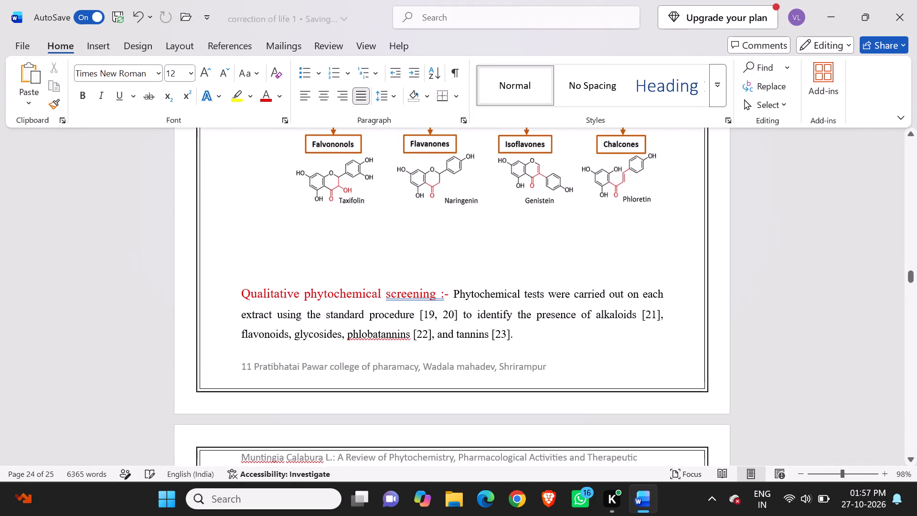
{"action": "key", "text": "BackSpace"}
{"action": "key", "text": "BackSpace"}
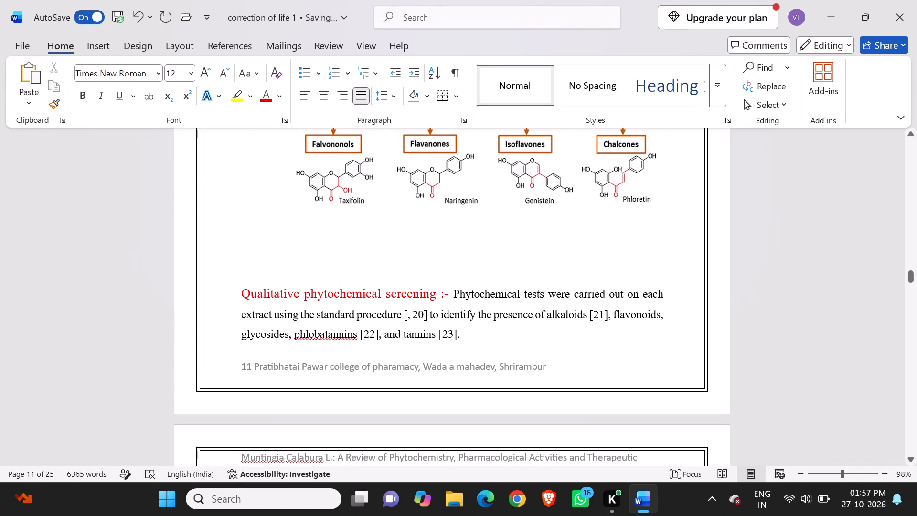
{"action": "key", "text": "2"}
{"action": "key", "text": "3"}
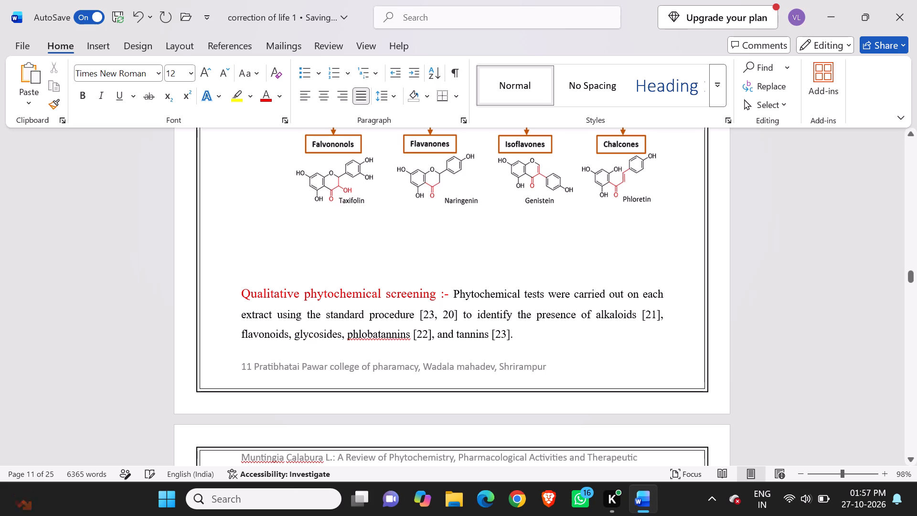
{"action": "left_click", "coordinate": [454, 313]}
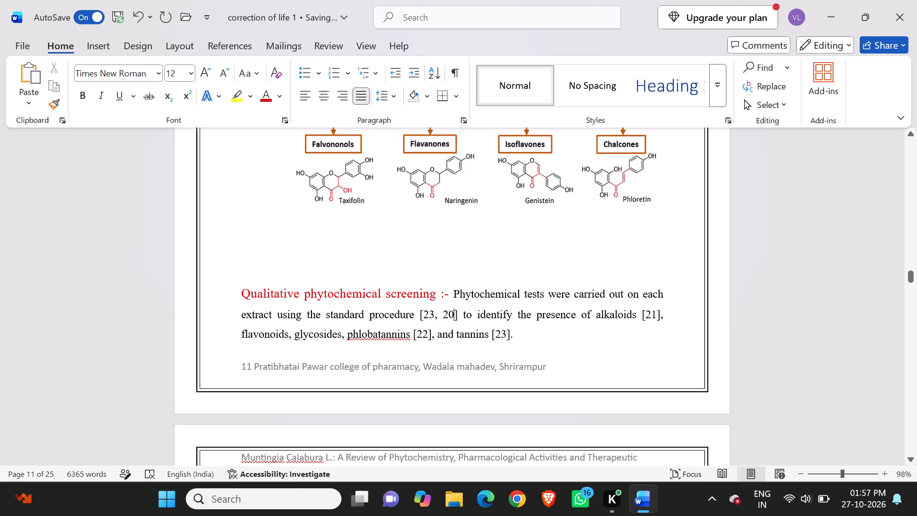
{"action": "key", "text": "BackSpace"}
{"action": "key", "text": "4"}
Change the citation after alkaloids in the Qualitative phytochemical screening paragraph to [25].
{"action": "left_click", "coordinate": [655, 317]}
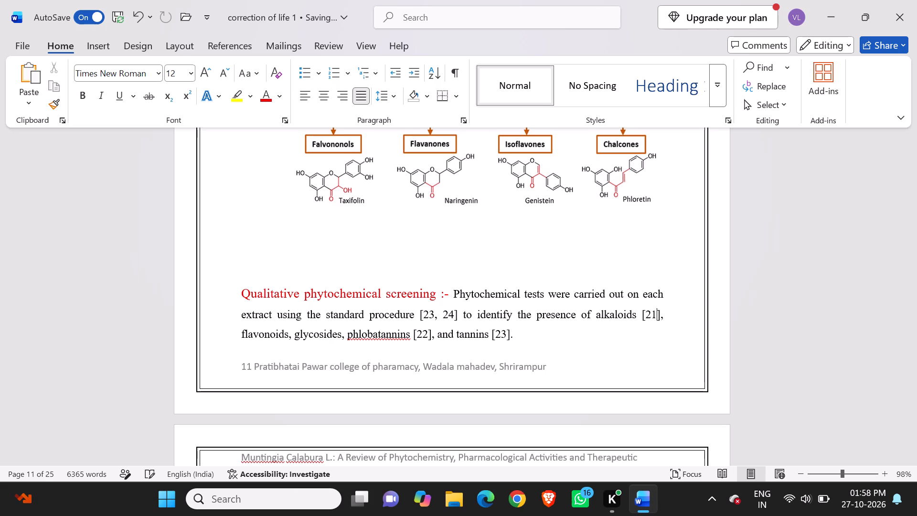
{"action": "key", "text": "BackSpace"}
{"action": "key", "text": "5"}
Change the citation after phlobatannins in the Qualitative phytochemical screening paragraph to [26].
{"action": "scroll", "coordinate": [655, 322], "scroll_direction": "down", "scroll_amount": 1}
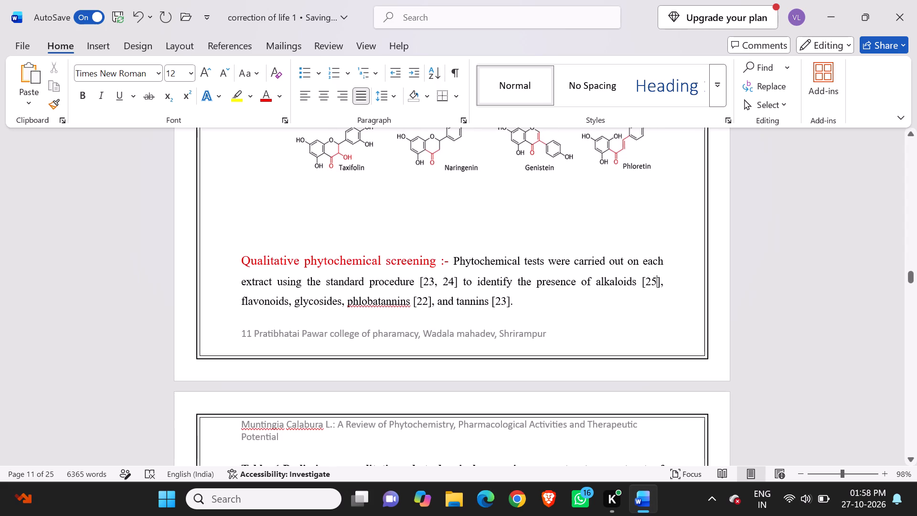
{"action": "left_click", "coordinate": [426, 302]}
{"action": "key", "text": "BackSpace"}
{"action": "key", "text": "6"}
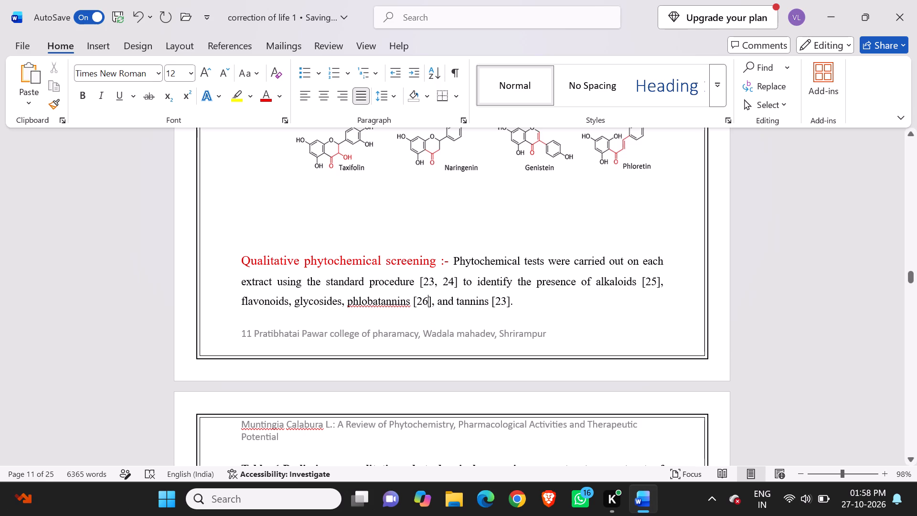
Change the citation after tannins at the end of the Qualitative phytochemical screening paragraph to [27].
{"action": "left_click", "coordinate": [506, 303]}
{"action": "key", "text": "BackSpace"}
{"action": "key", "text": "7"}
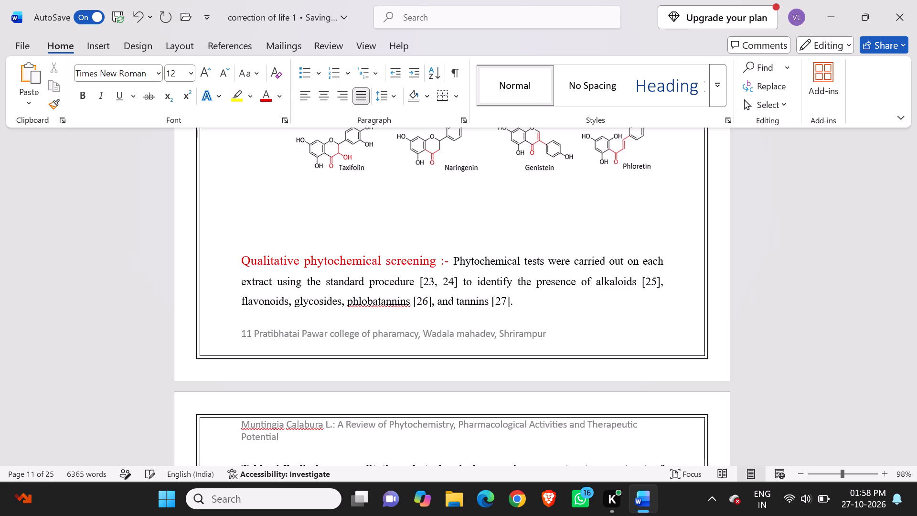
Look through the review's later sections and examine the numbered entries in the reference list.
{"action": "scroll", "coordinate": [510, 301], "scroll_direction": "down", "scroll_amount": 6}
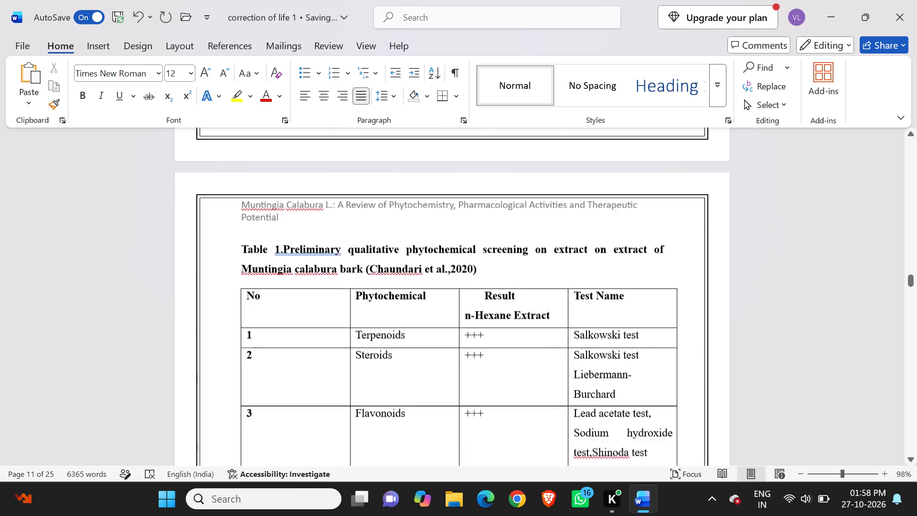
{"action": "scroll", "coordinate": [509, 303], "scroll_direction": "down", "scroll_amount": 8}
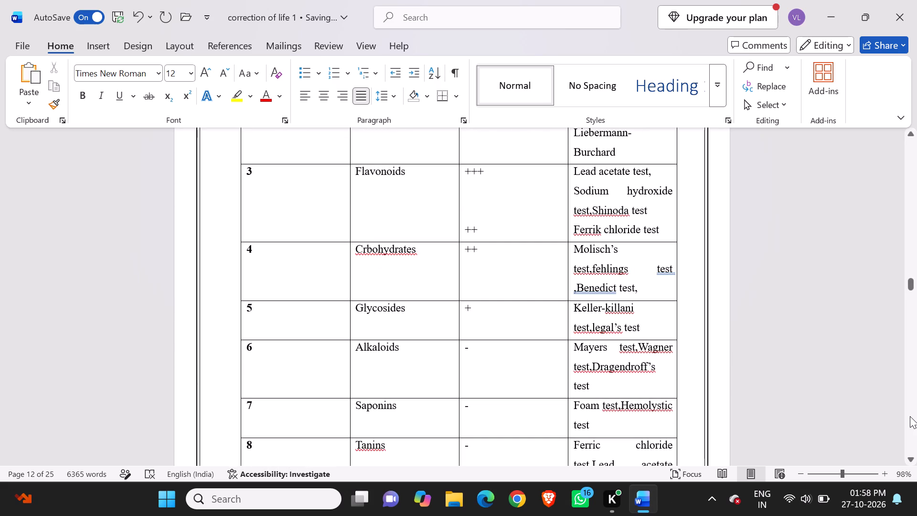
{"action": "left_click", "coordinate": [910, 416]}
{"action": "scroll", "coordinate": [910, 416], "scroll_direction": "down", "scroll_amount": 7}
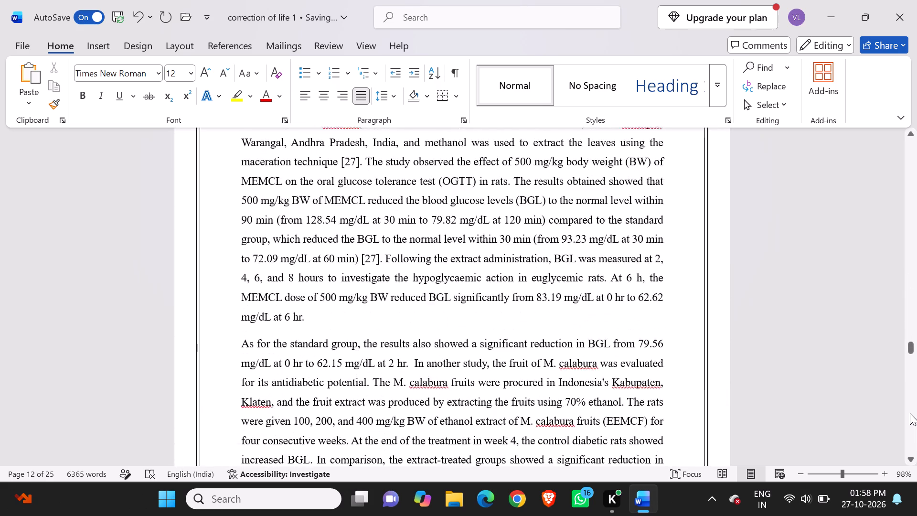
{"action": "scroll", "coordinate": [910, 413], "scroll_direction": "down", "scroll_amount": 20}
{"action": "scroll", "coordinate": [910, 413], "scroll_direction": "down", "scroll_amount": 20}
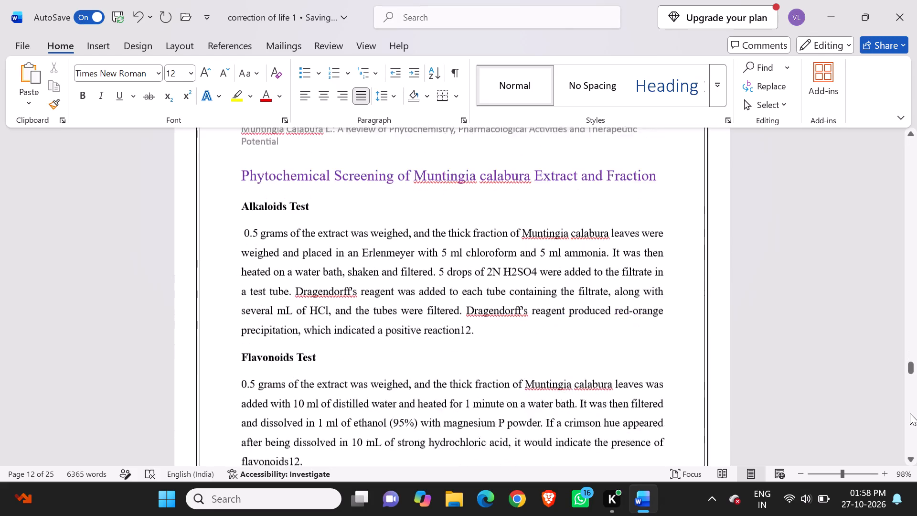
{"action": "scroll", "coordinate": [910, 413], "scroll_direction": "up", "scroll_amount": 7}
{"action": "left_click", "coordinate": [907, 409]}
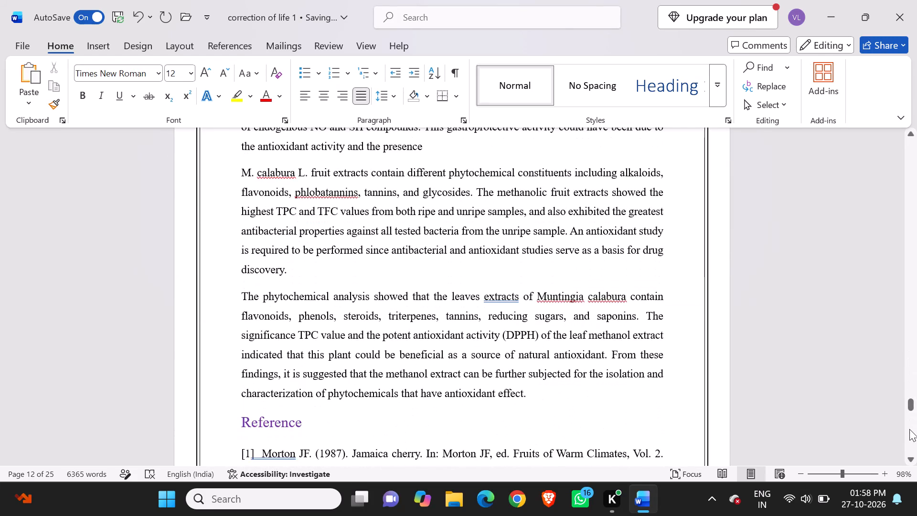
{"action": "left_click", "coordinate": [912, 425]}
{"action": "left_click", "coordinate": [912, 425]}
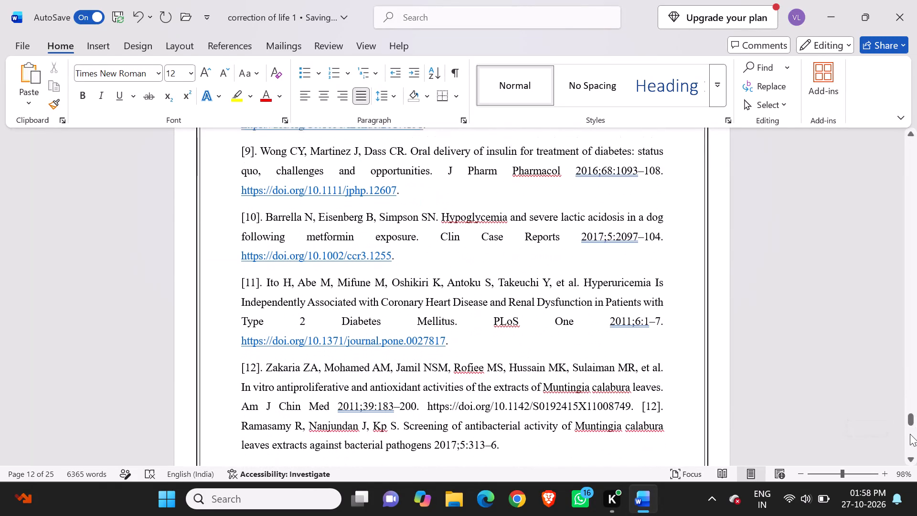
{"action": "left_click", "coordinate": [909, 436]}
{"action": "left_click", "coordinate": [909, 436]}
{"action": "scroll", "coordinate": [909, 436], "scroll_direction": "down", "scroll_amount": 12}
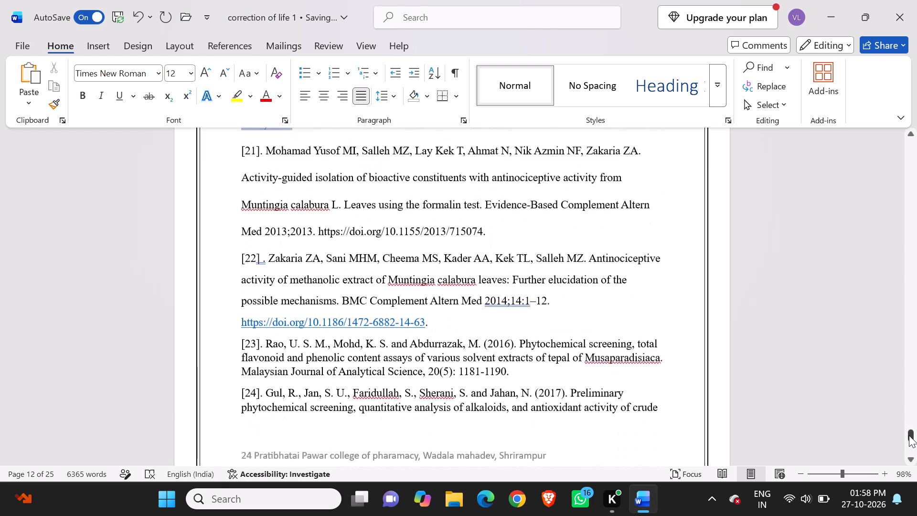
{"action": "scroll", "coordinate": [909, 435], "scroll_direction": "down", "scroll_amount": 8}
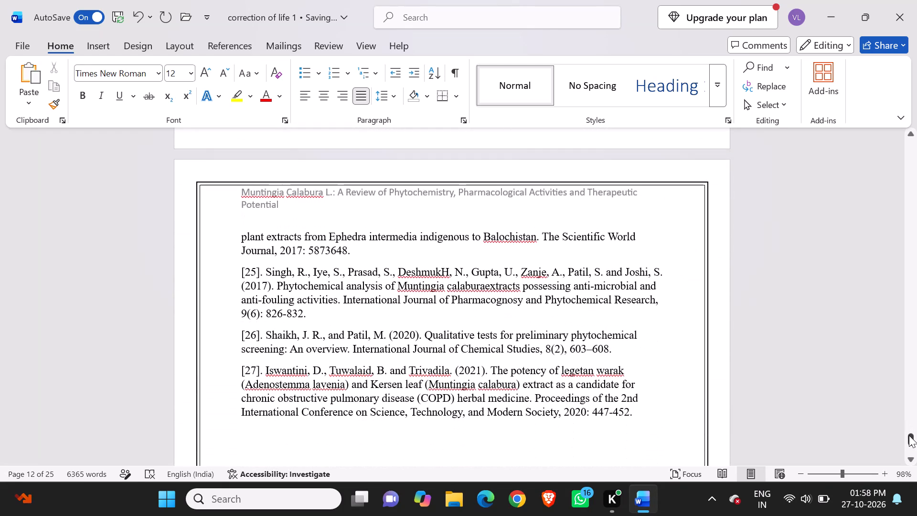
{"action": "scroll", "coordinate": [909, 435], "scroll_direction": "down", "scroll_amount": 2}
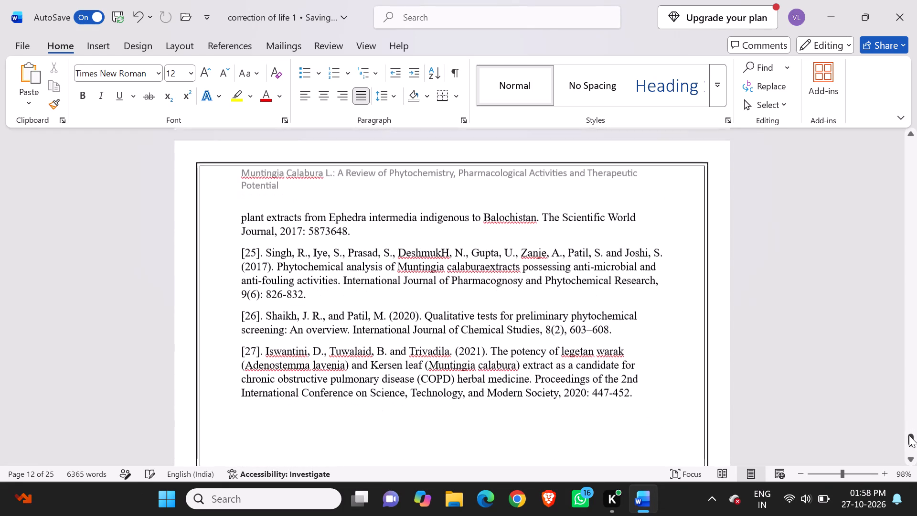
{"action": "scroll", "coordinate": [909, 435], "scroll_direction": "down", "scroll_amount": 2}
{"action": "scroll", "coordinate": [281, 332], "scroll_direction": "up", "scroll_amount": 3}
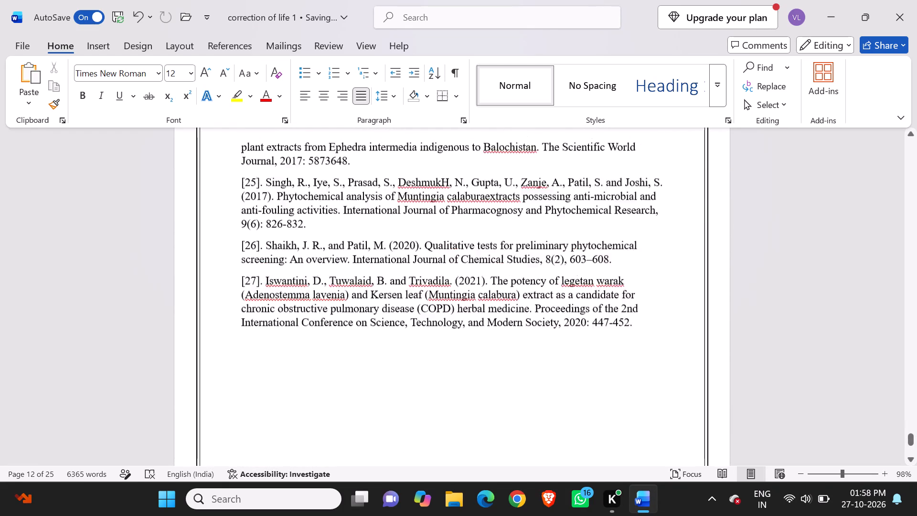
{"action": "scroll", "coordinate": [281, 332], "scroll_direction": "up", "scroll_amount": 8}
{"action": "left_click", "coordinate": [908, 360]}
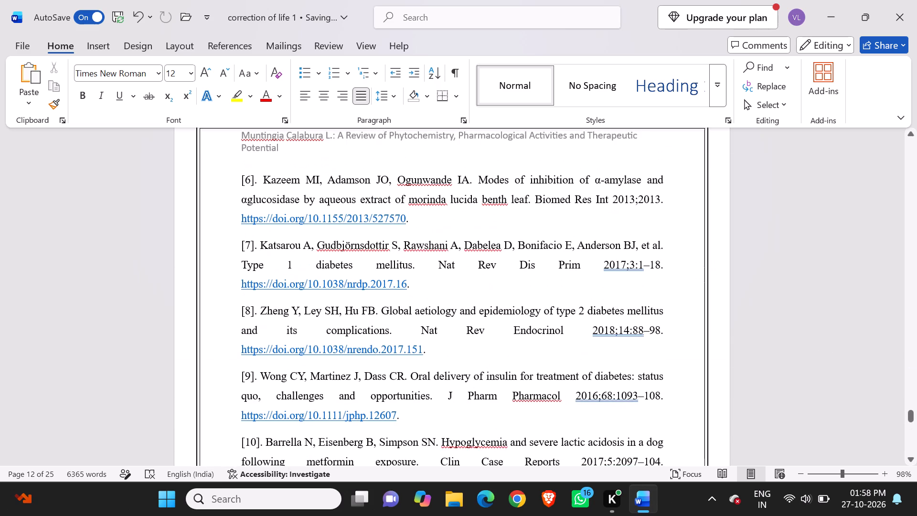
Examine the numbered entries in the Reference section, from the start of the list through the entries in the [6] to [14] range.
{"action": "scroll", "coordinate": [905, 339], "scroll_direction": "down", "scroll_amount": 5}
{"action": "scroll", "coordinate": [830, 376], "scroll_direction": "down", "scroll_amount": 8}
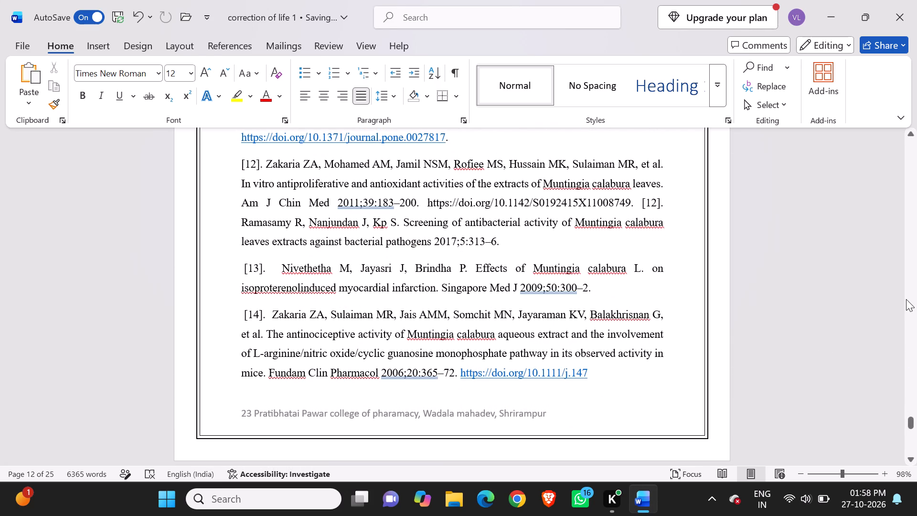
{"action": "left_click", "coordinate": [906, 299]}
{"action": "double_click", "coordinate": [906, 299]}
{"action": "scroll", "coordinate": [906, 299], "scroll_direction": "down", "scroll_amount": 2}
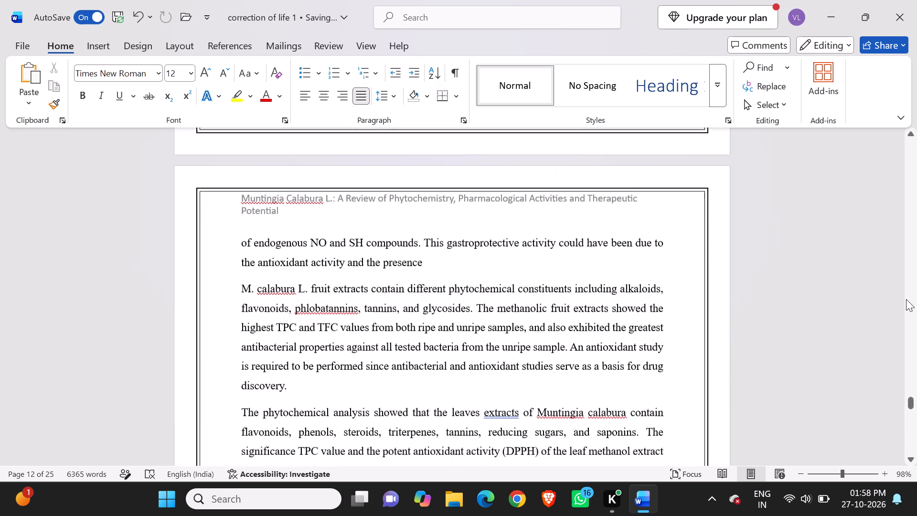
{"action": "scroll", "coordinate": [791, 320], "scroll_direction": "down", "scroll_amount": 4}
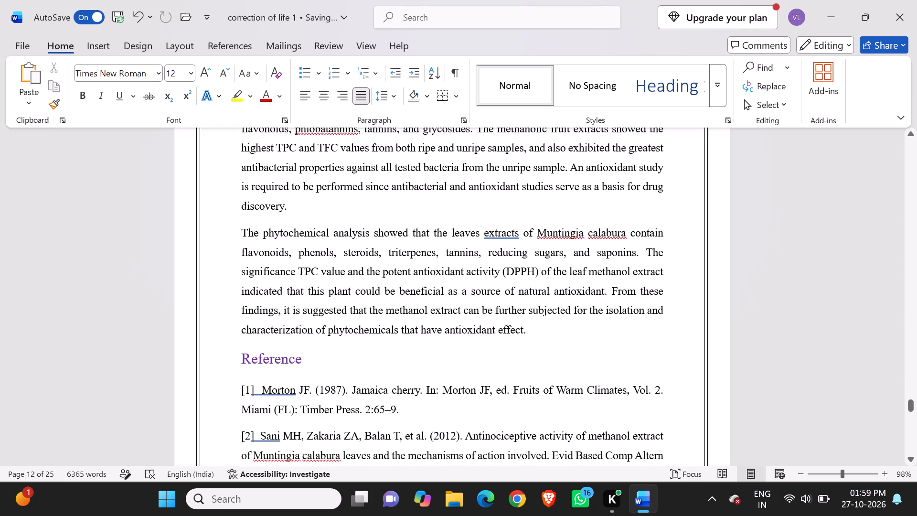
{"action": "scroll", "coordinate": [243, 358], "scroll_direction": "down", "scroll_amount": 5}
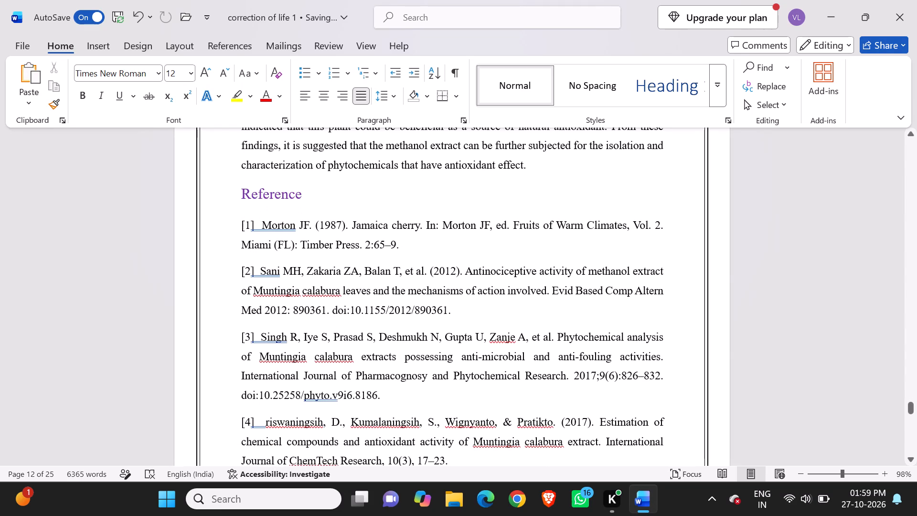
{"action": "scroll", "coordinate": [900, 367], "scroll_direction": "down", "scroll_amount": 15}
{"action": "scroll", "coordinate": [900, 367], "scroll_direction": "up", "scroll_amount": 3}
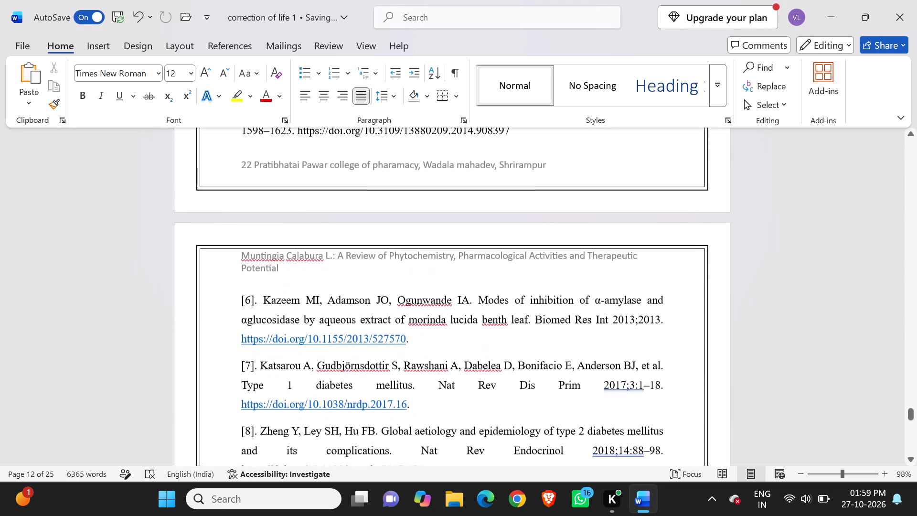
Look back through the test methods and pharmacological activity sections to the preliminary qualitative phytochemical screening table, checking the in-text citations.
{"action": "left_click", "coordinate": [911, 330]}
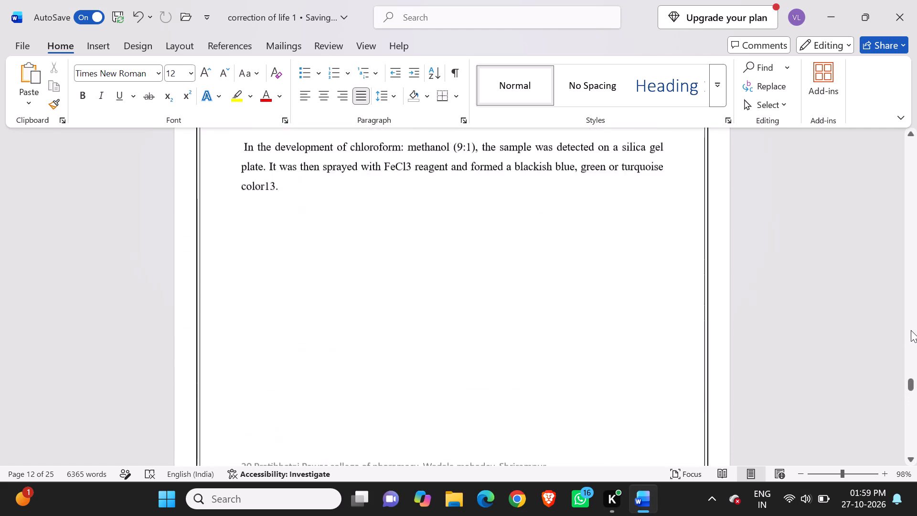
{"action": "scroll", "coordinate": [911, 330], "scroll_direction": "up", "scroll_amount": 13}
{"action": "left_click", "coordinate": [911, 321]}
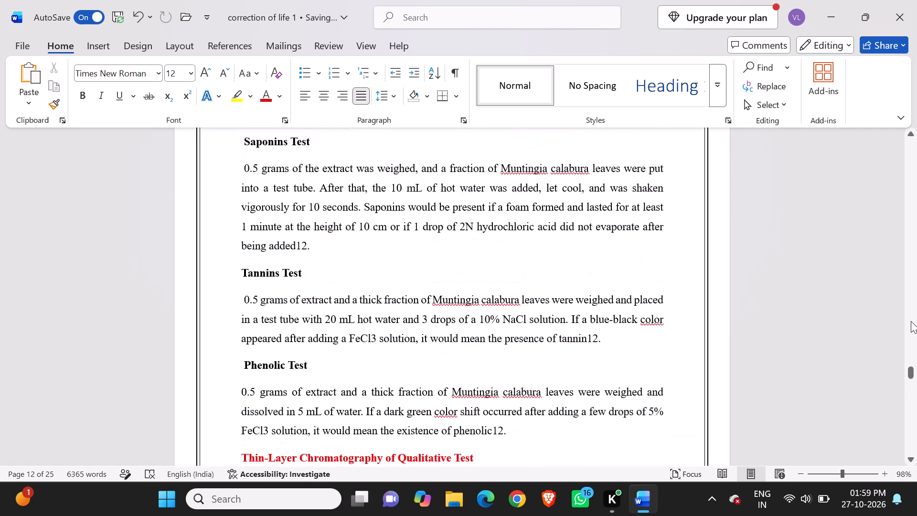
{"action": "left_click", "coordinate": [911, 321]}
{"action": "left_click", "coordinate": [911, 321]}
{"action": "triple_click", "coordinate": [911, 321]}
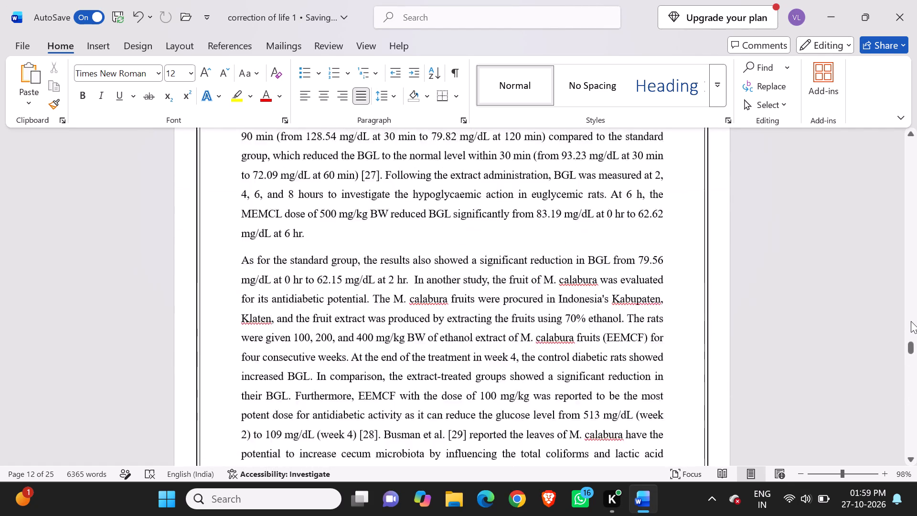
{"action": "triple_click", "coordinate": [911, 321]}
{"action": "double_click", "coordinate": [911, 321]}
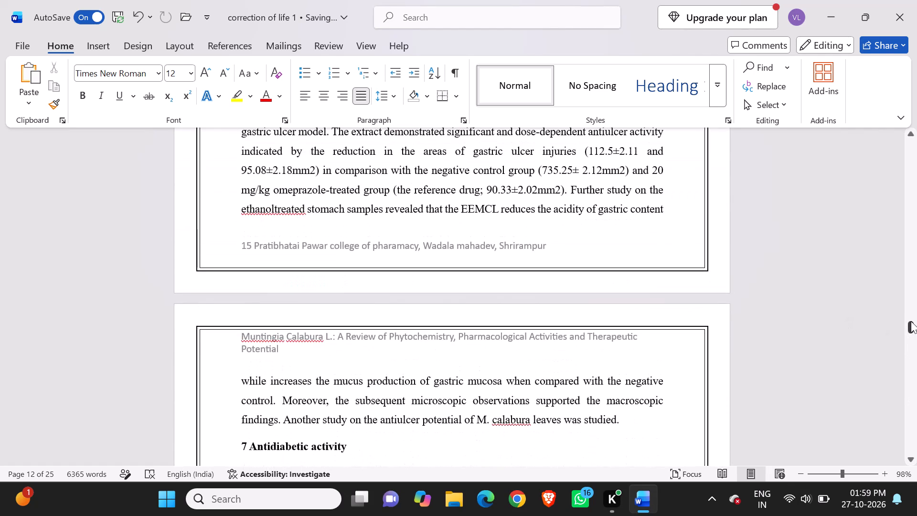
{"action": "scroll", "coordinate": [911, 321], "scroll_direction": "up", "scroll_amount": 17}
{"action": "scroll", "coordinate": [911, 321], "scroll_direction": "up", "scroll_amount": 16}
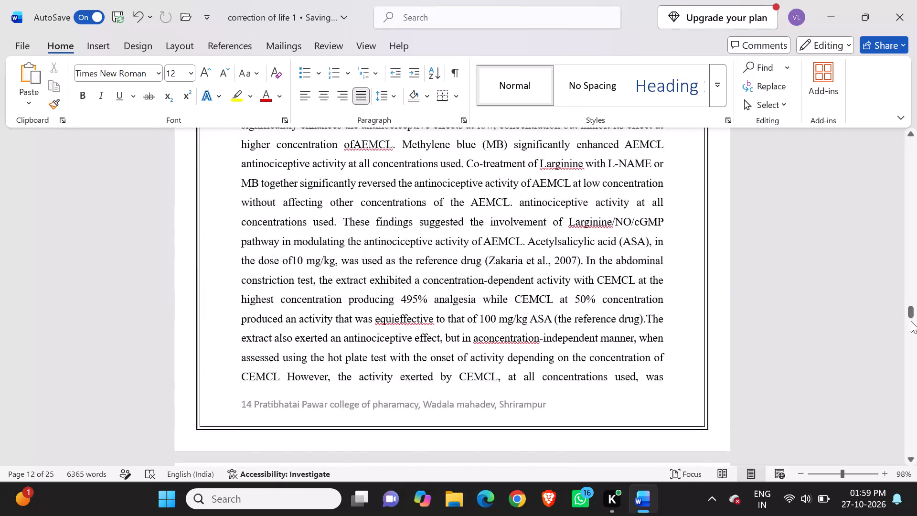
{"action": "scroll", "coordinate": [911, 321], "scroll_direction": "up", "scroll_amount": 17}
{"action": "scroll", "coordinate": [911, 321], "scroll_direction": "up", "scroll_amount": 13}
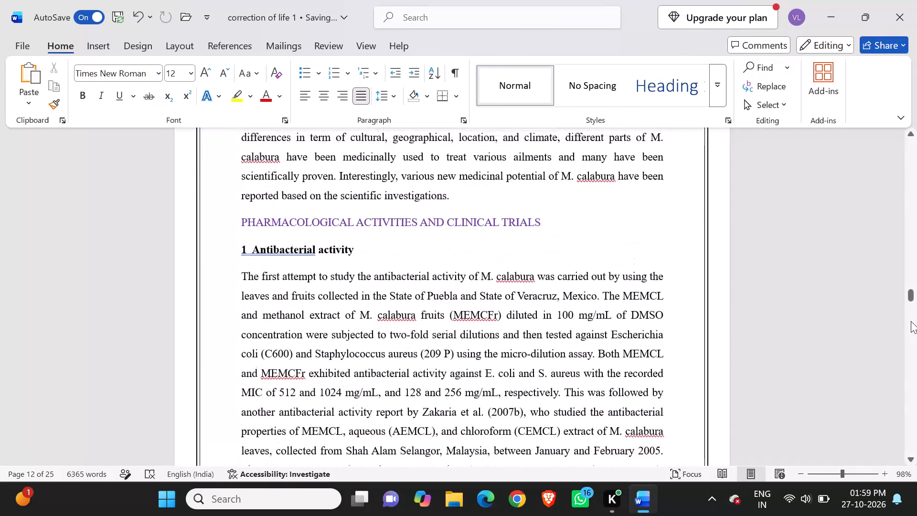
{"action": "scroll", "coordinate": [911, 321], "scroll_direction": "up", "scroll_amount": 20}
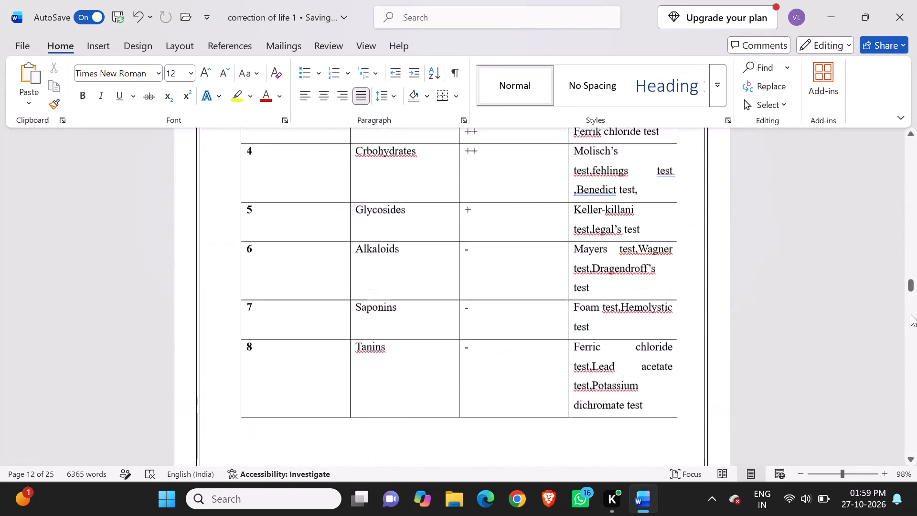
{"action": "scroll", "coordinate": [911, 314], "scroll_direction": "up", "scroll_amount": 6}
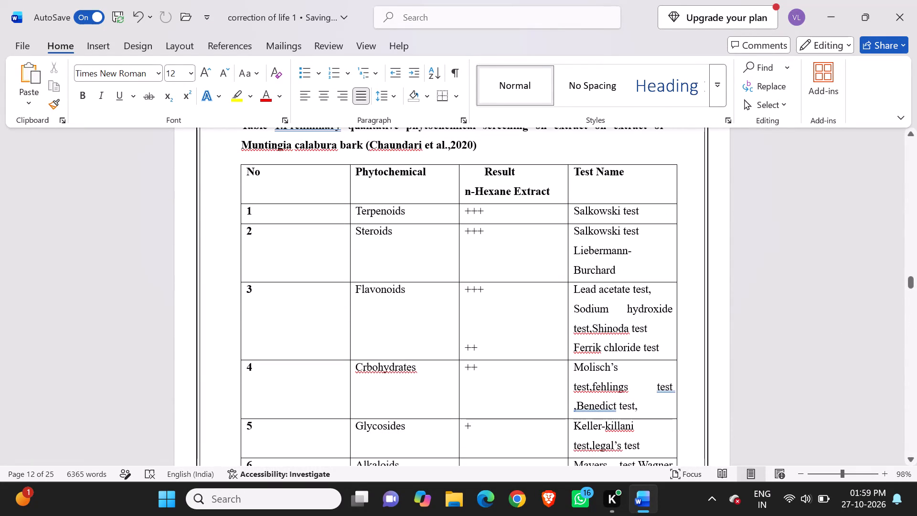
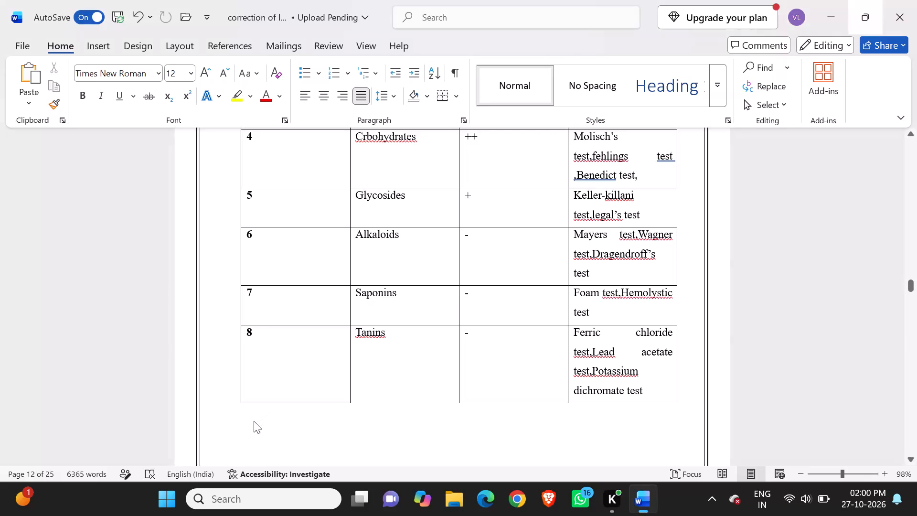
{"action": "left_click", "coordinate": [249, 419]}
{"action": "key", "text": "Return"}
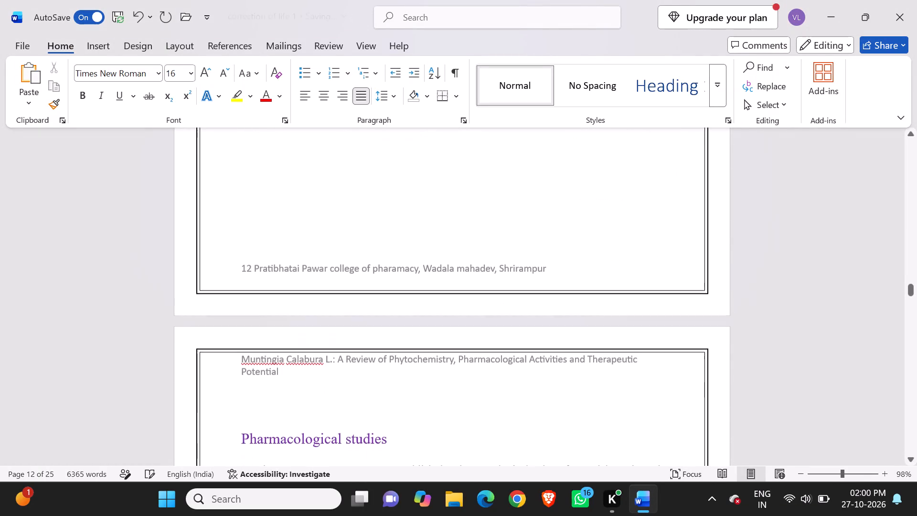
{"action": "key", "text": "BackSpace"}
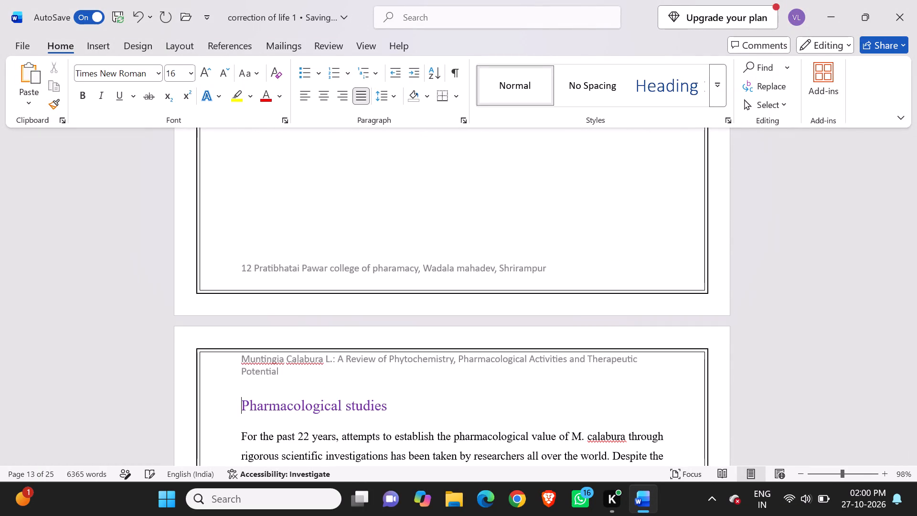
Place the text cursor on the blank line directly below the phytochemical screening table, under the Tanins row.
{"action": "scroll", "coordinate": [320, 376], "scroll_direction": "up", "scroll_amount": 6}
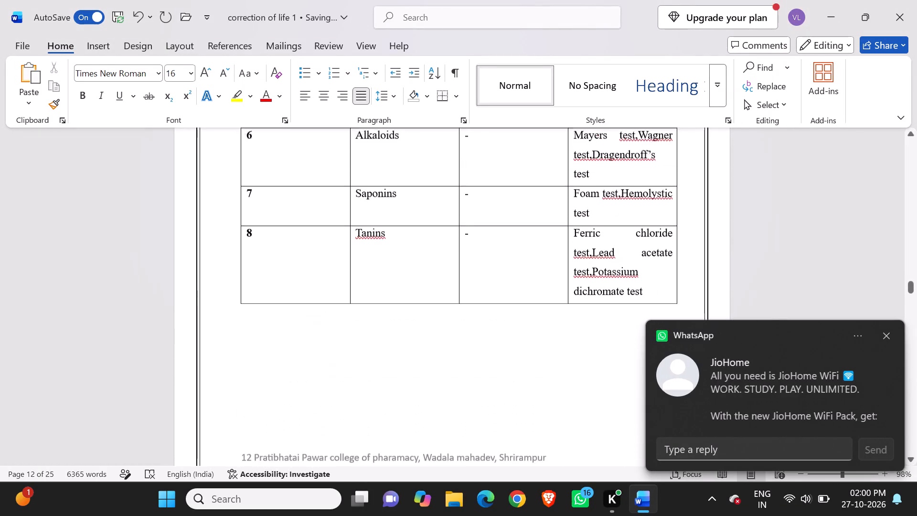
{"action": "scroll", "coordinate": [320, 376], "scroll_direction": "up", "scroll_amount": 2}
{"action": "left_click", "coordinate": [290, 401]}
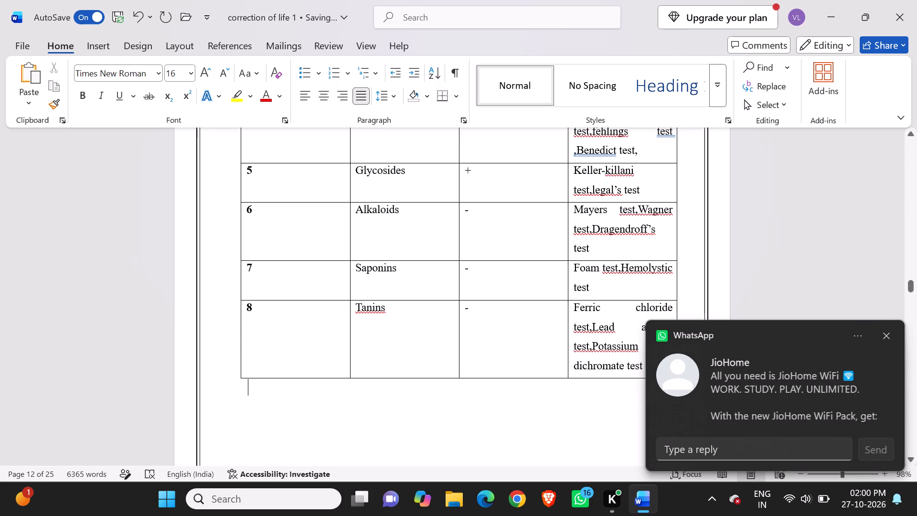
Paste the legend "Where; +++: Very positive, ++: Strong positive, +: Fair positive, –: Absent" and close the gap so it sits directly below Table 1.
{"action": "key", "text": "ctrl+v"}
{"action": "scroll", "coordinate": [290, 406], "scroll_direction": "up", "scroll_amount": 6}
{"action": "scroll", "coordinate": [291, 409], "scroll_direction": "down", "scroll_amount": 5}
{"action": "scroll", "coordinate": [248, 415], "scroll_direction": "down", "scroll_amount": 2}
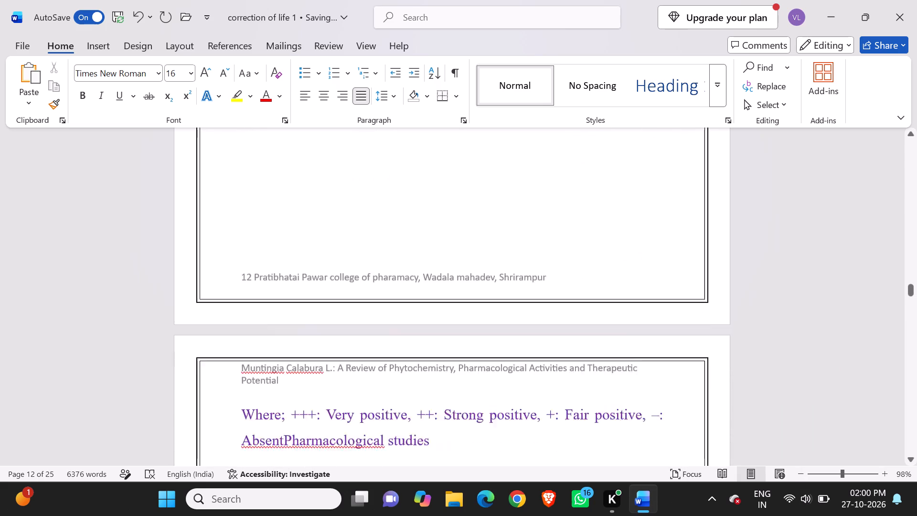
{"action": "scroll", "coordinate": [248, 415], "scroll_direction": "down", "scroll_amount": 1}
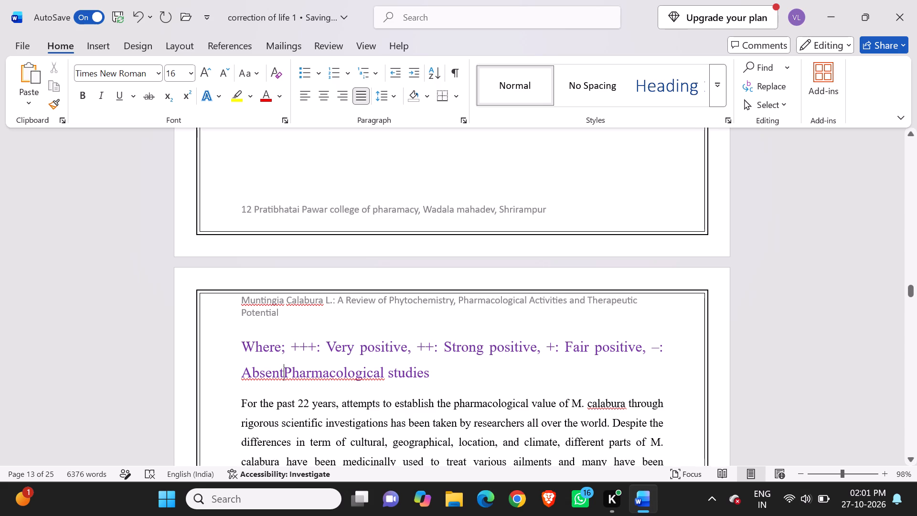
{"action": "left_click_drag", "start_coordinate": [244, 342], "coordinate": [277, 370]}
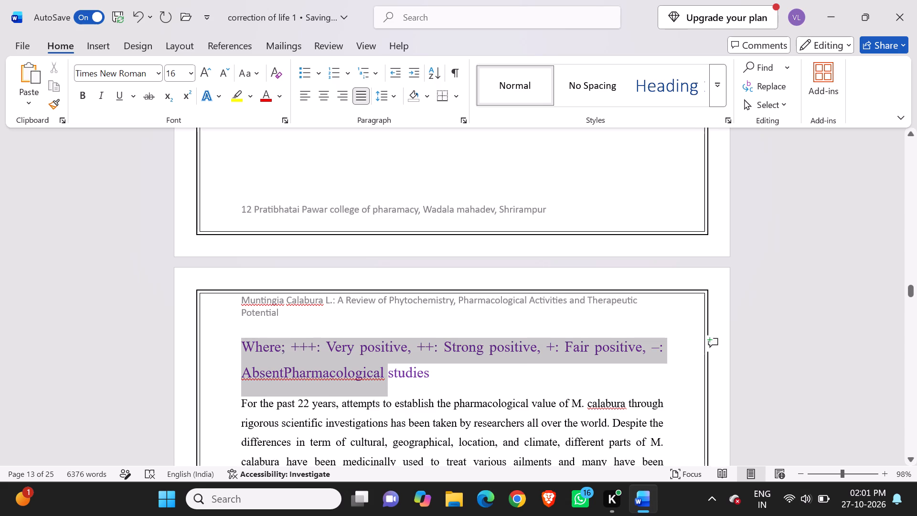
{"action": "left_click_drag", "start_coordinate": [277, 370], "coordinate": [281, 371]}
{"action": "left_click", "coordinate": [281, 371]}
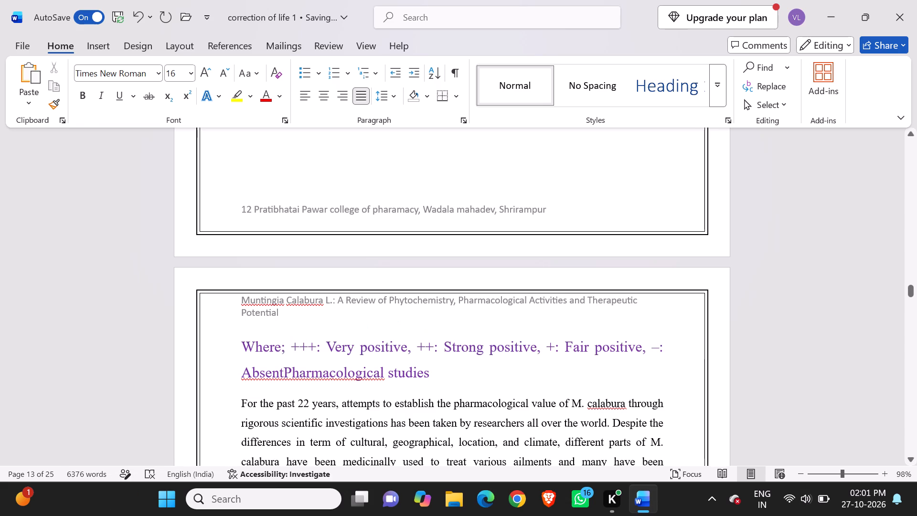
{"action": "left_click", "coordinate": [243, 345]}
{"action": "key", "text": "BackSpace"}
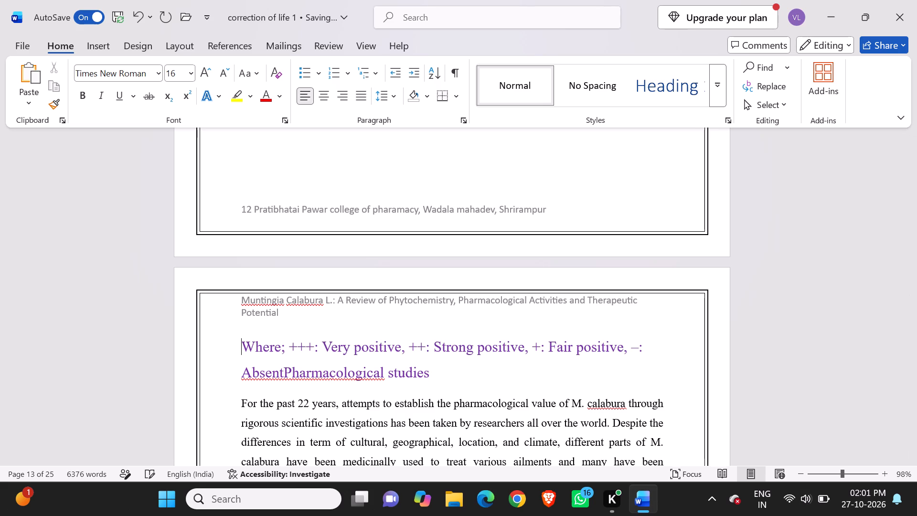
{"action": "key", "text": "BackSpace"}
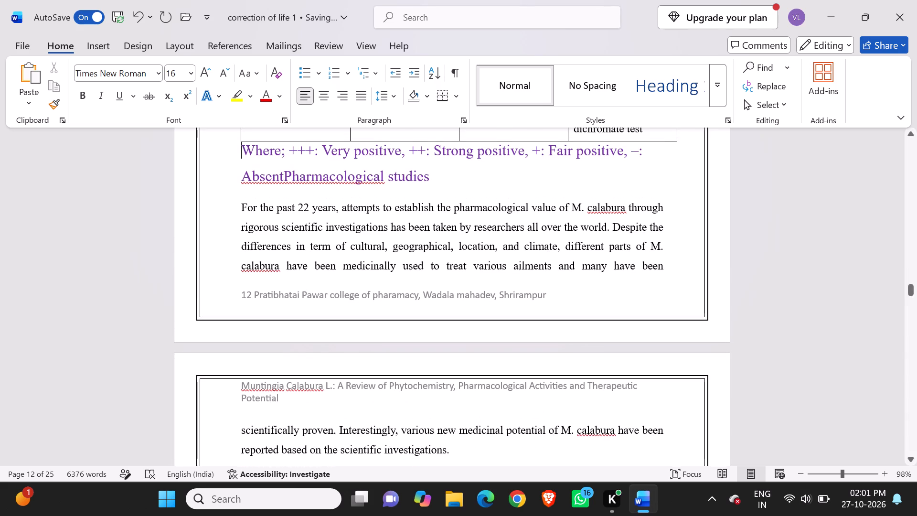
Separate the "Pharmacological studies" heading from the legend with three paragraph breaks after "Absent".
{"action": "left_click", "coordinate": [284, 179]}
{"action": "key", "text": "Return"}
{"action": "key", "text": "Return"}
{"action": "key", "text": "Return"}
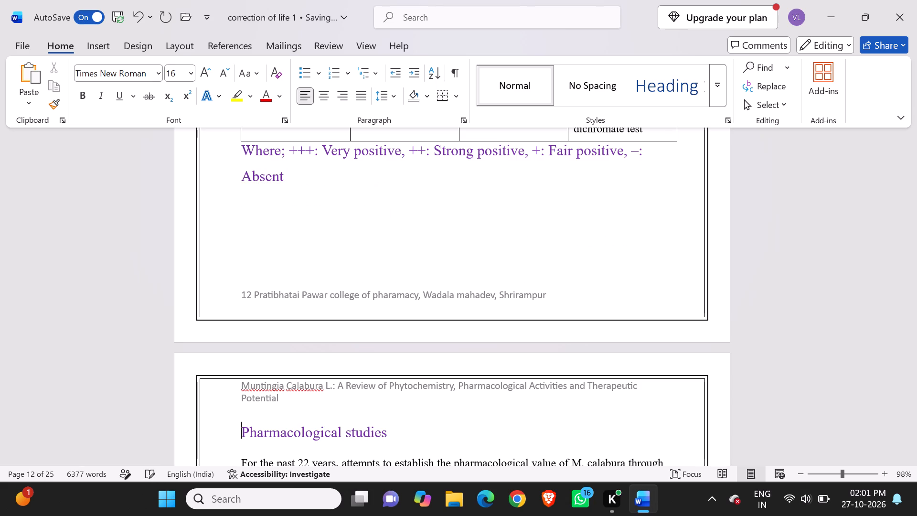
Format the legend below the phytochemical screening table as 12 pt black text.
{"action": "scroll", "coordinate": [284, 197], "scroll_direction": "up", "scroll_amount": 1}
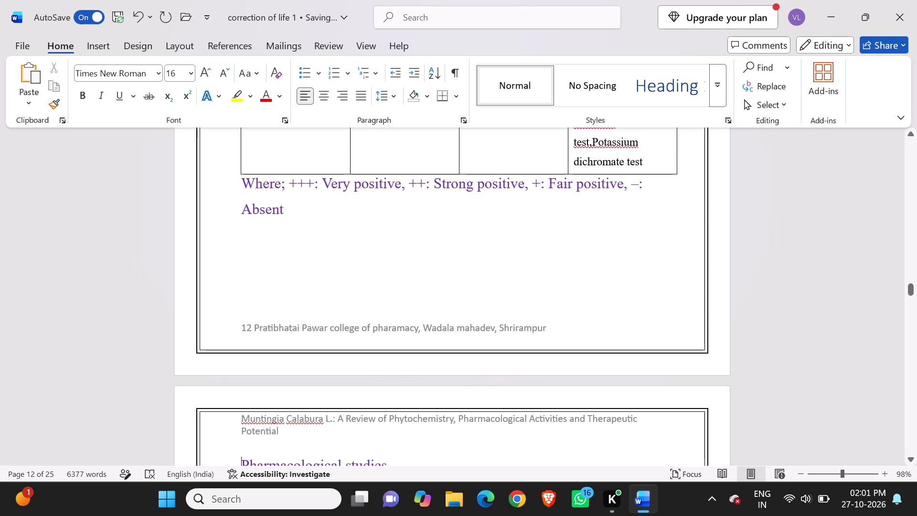
{"action": "left_click_drag", "start_coordinate": [244, 184], "coordinate": [271, 215]}
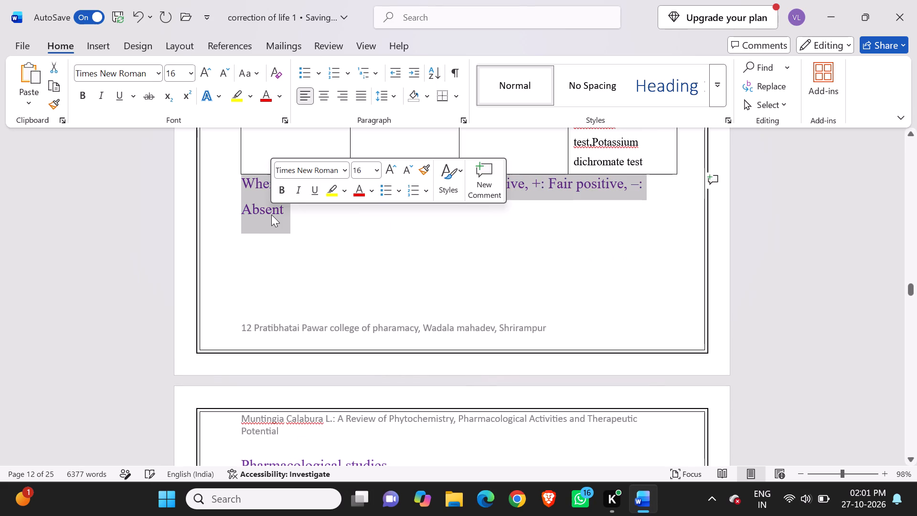
{"action": "left_click", "coordinate": [372, 171]}
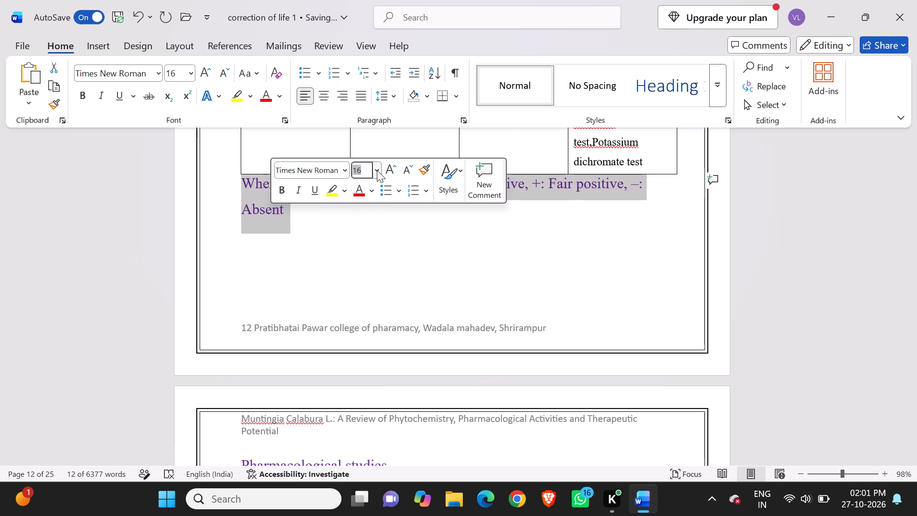
{"action": "left_click", "coordinate": [377, 170]}
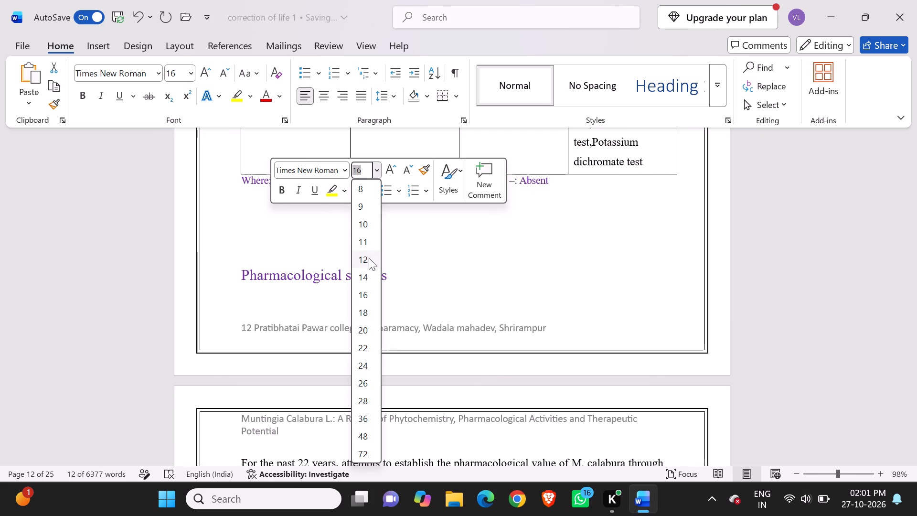
{"action": "left_click", "coordinate": [369, 258]}
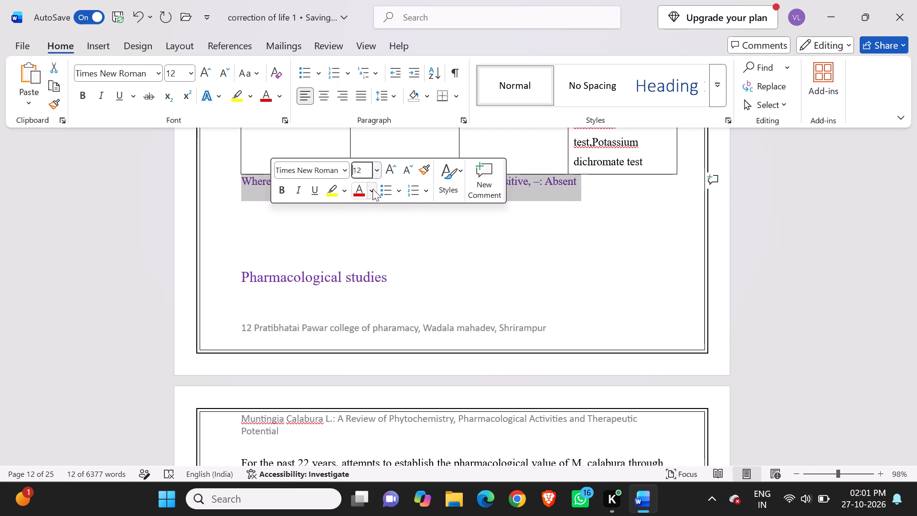
{"action": "left_click", "coordinate": [373, 189]}
{"action": "left_click", "coordinate": [383, 286]}
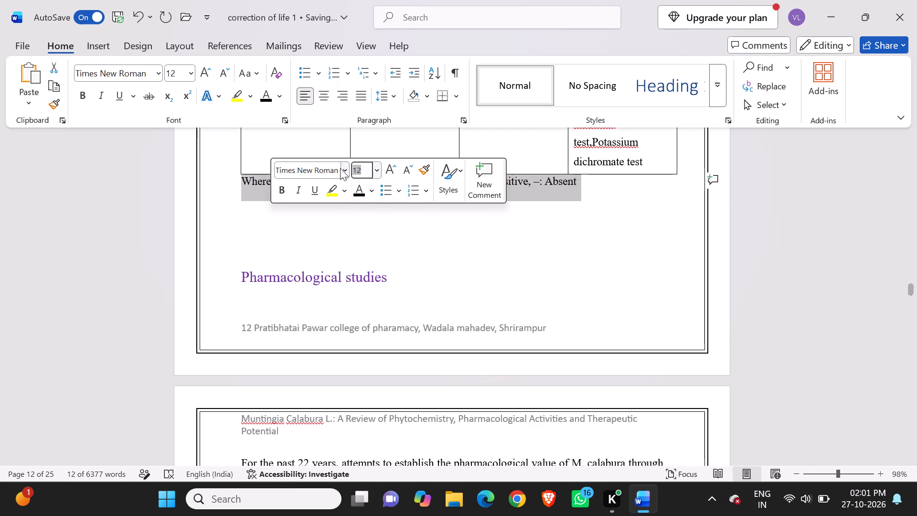
{"action": "left_click", "coordinate": [386, 97]}
{"action": "left_click", "coordinate": [420, 153]}
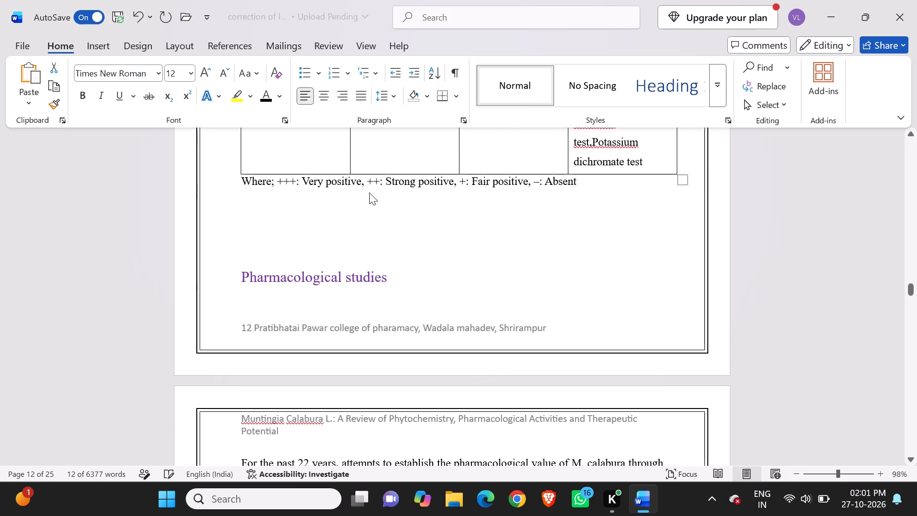
Insert one more blank line before the "Pharmacological studies" heading to push it onto the following page.
{"action": "left_click", "coordinate": [240, 277]}
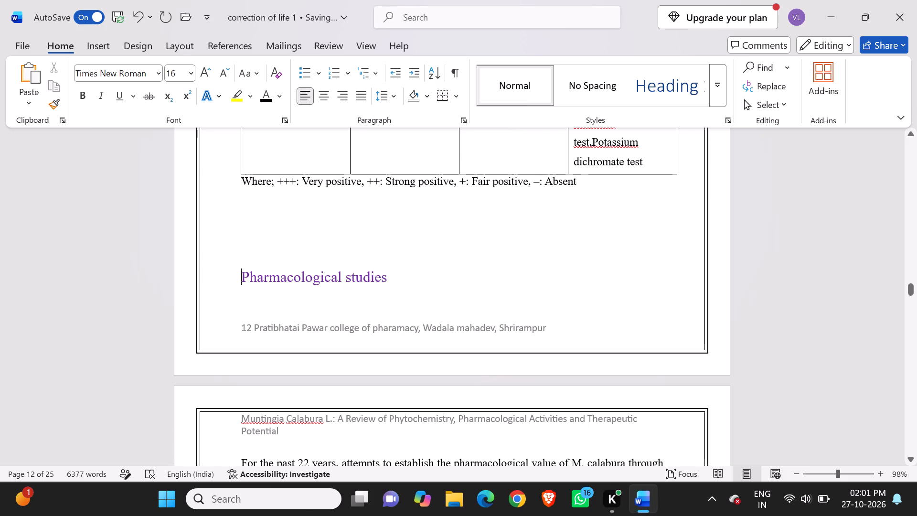
{"action": "key", "text": "Return"}
Replace the author-year citation at the end of the Table 1 caption with a full stop and [28].
{"action": "scroll", "coordinate": [247, 298], "scroll_direction": "up", "scroll_amount": 1}
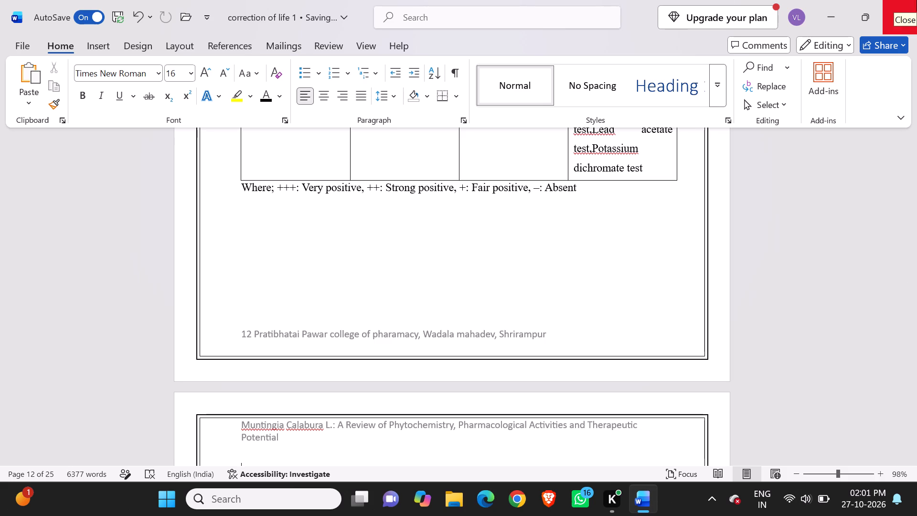
{"action": "scroll", "coordinate": [665, 240], "scroll_direction": "up", "scroll_amount": 10}
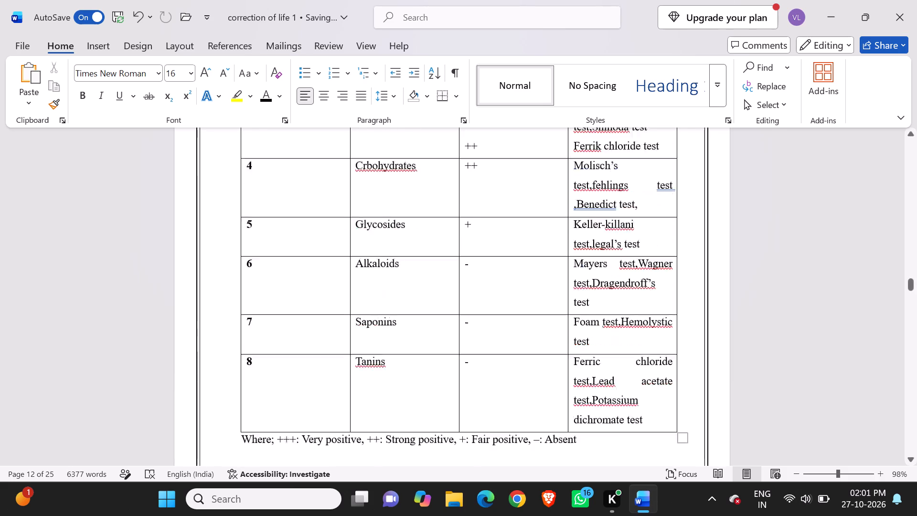
{"action": "scroll", "coordinate": [650, 246], "scroll_direction": "up", "scroll_amount": 7}
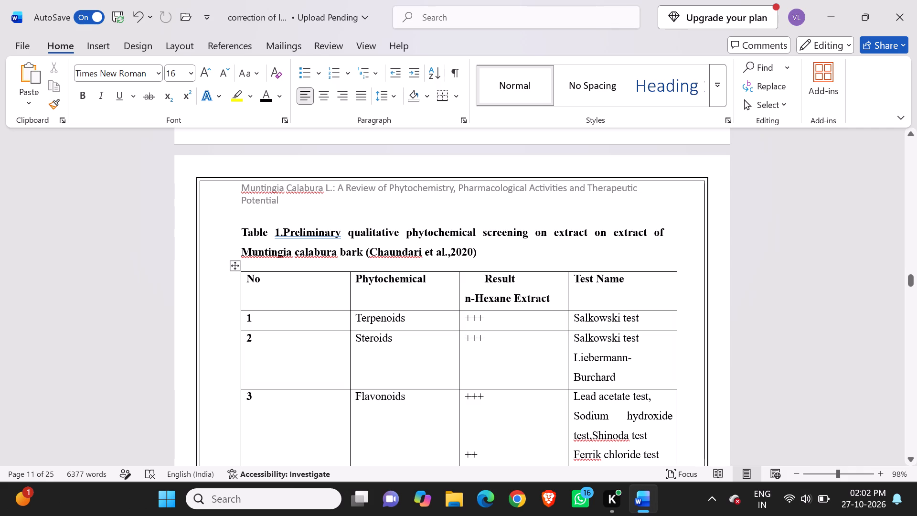
{"action": "left_click", "coordinate": [476, 249]}
{"action": "key", "text": "BackSpace"}
{"action": "key", "text": "BackSpace"}
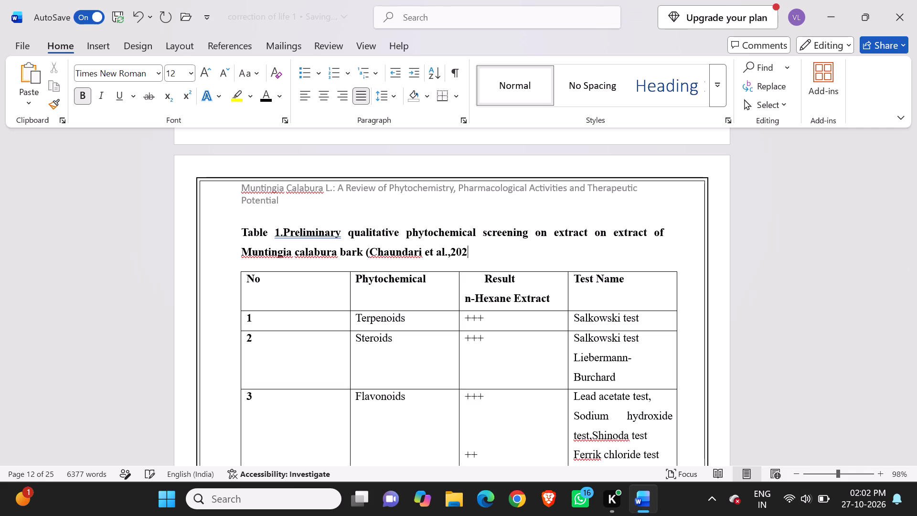
{"action": "key", "text": "BackSpace"}
{"action": "key", "text": "BackSpace"}
{"action": "key", "text": "BackSpace"}
{"action": "key", "text": "BackSpace"}
{"action": "key", "text": "BackSpace"}
{"action": "key", "text": "BackSpace"}
{"action": "key", "text": "BackSpace"}
{"action": "key", "text": "BackSpace"}
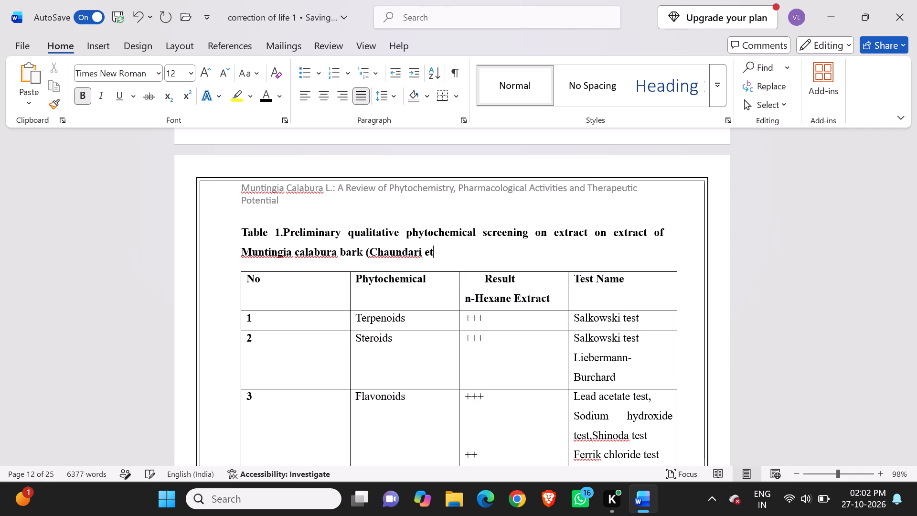
{"action": "key", "text": "BackSpace"}
{"action": "key", "text": "BackSpace"}
{"action": "key", "text": "BackSpace"}
{"action": "key", "text": "BackSpace"}
{"action": "key", "text": "BackSpace"}
{"action": "key", "text": "BackSpace"}
{"action": "key", "text": "BackSpace"}
{"action": "key", "text": "BackSpace"}
{"action": "key", "text": "BackSpace"}
{"action": "key", "text": "BackSpace"}
{"action": "key", "text": "BackSpace"}
{"action": "key", "text": "BackSpace"}
{"action": "key", "text": "BackSpace"}
{"action": "key", "text": "BackSpace"}
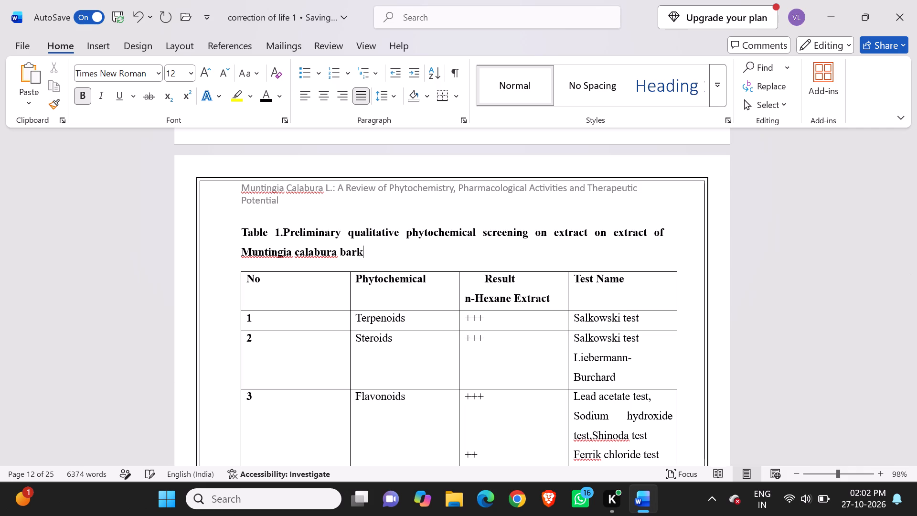
{"action": "key", "text": "period"}
{"action": "scroll", "coordinate": [485, 297], "scroll_direction": "up", "scroll_amount": 4}
{"action": "scroll", "coordinate": [485, 297], "scroll_direction": "down", "scroll_amount": 1}
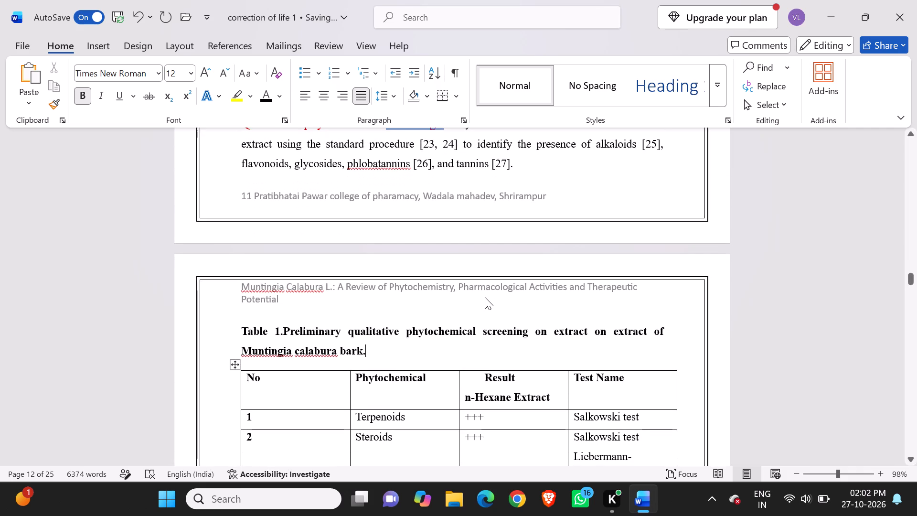
{"action": "key", "text": "bracketleft"}
{"action": "type", "text": "28]"}
Start a new paragraph after reference [27] at the end of the reference list.
{"action": "scroll", "coordinate": [485, 297], "scroll_direction": "down", "scroll_amount": 4}
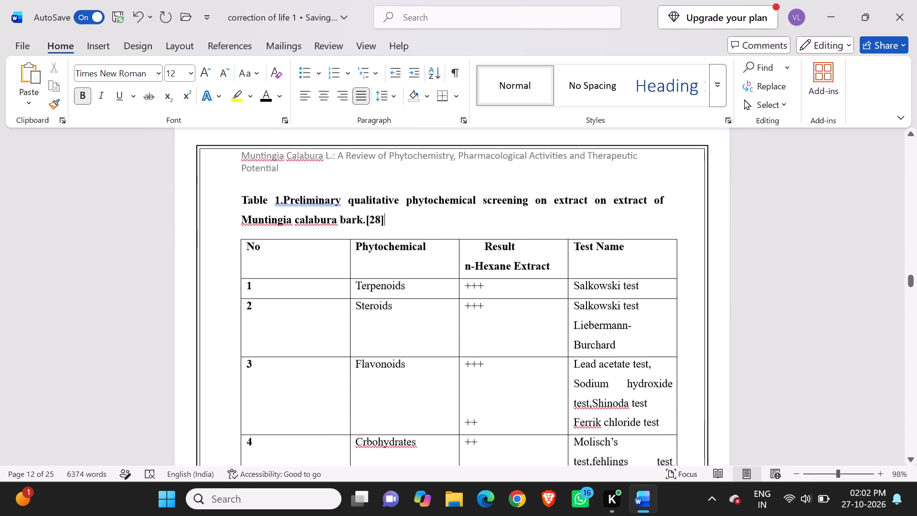
{"action": "scroll", "coordinate": [485, 297], "scroll_direction": "down", "scroll_amount": 11}
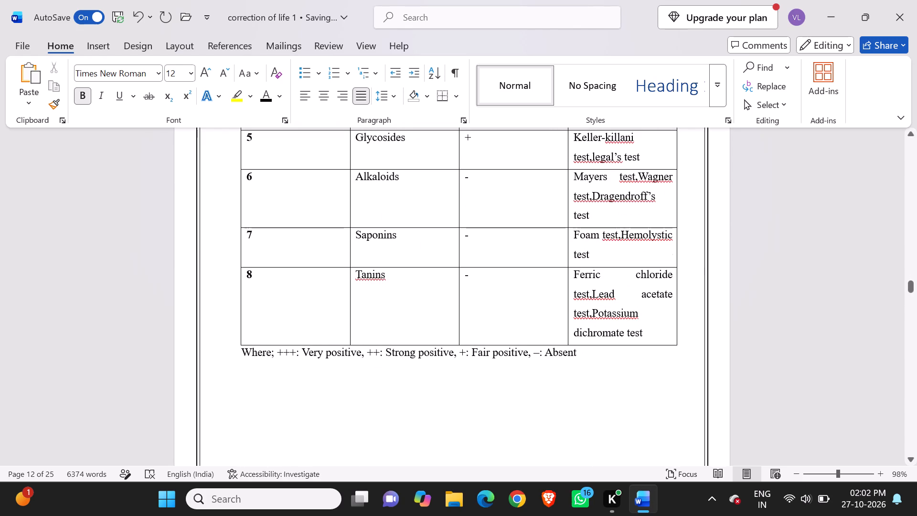
{"action": "left_click", "coordinate": [908, 427]}
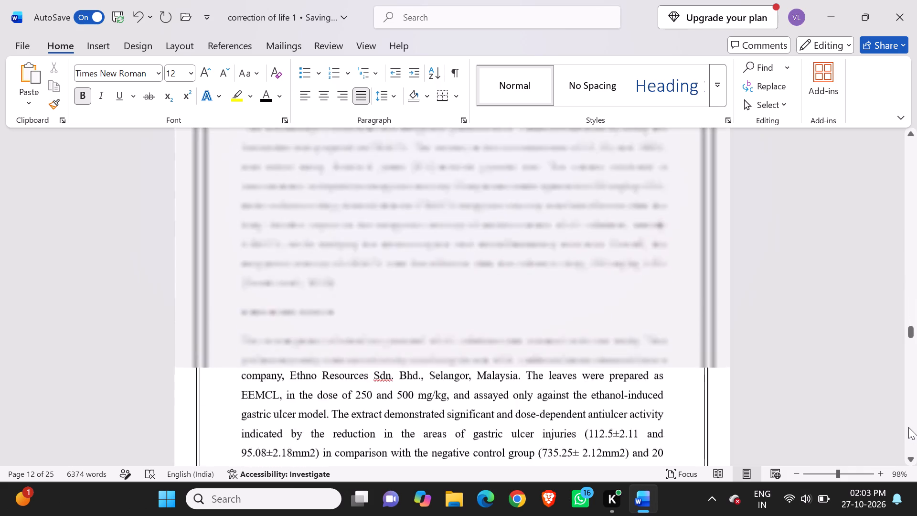
{"action": "left_click", "coordinate": [910, 426]}
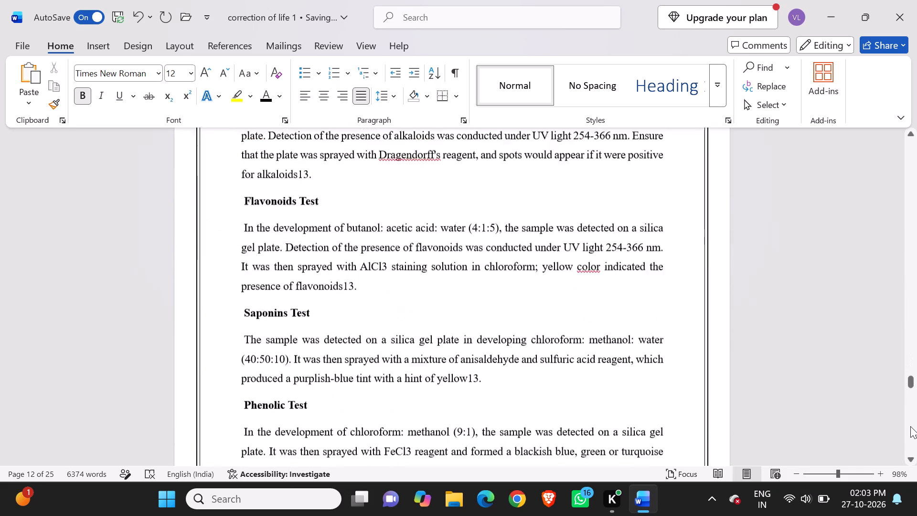
{"action": "scroll", "coordinate": [908, 426], "scroll_direction": "down", "scroll_amount": 5}
{"action": "left_click", "coordinate": [907, 426]}
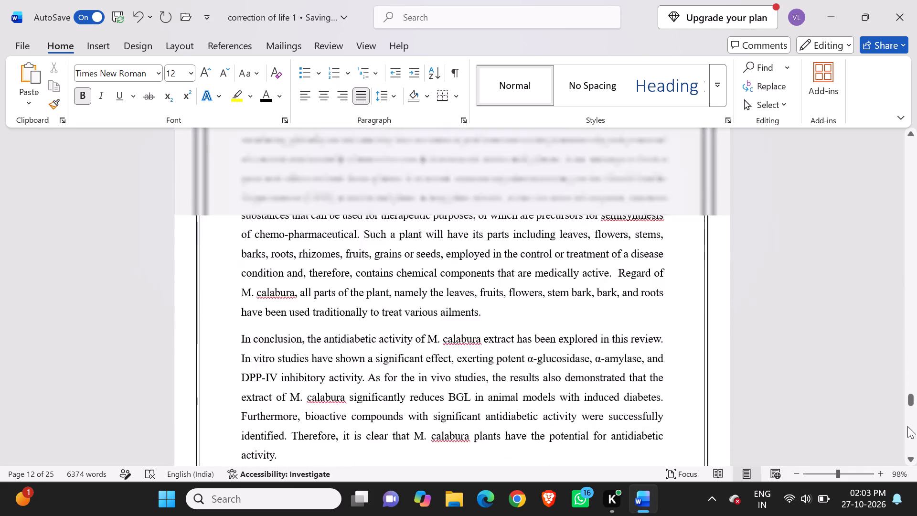
{"action": "left_click", "coordinate": [907, 426]}
{"action": "triple_click", "coordinate": [908, 426]}
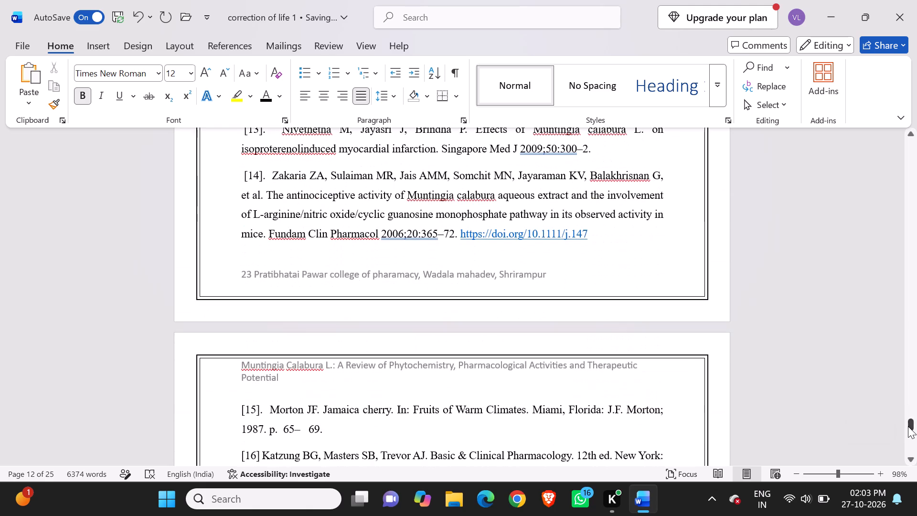
{"action": "triple_click", "coordinate": [915, 440]}
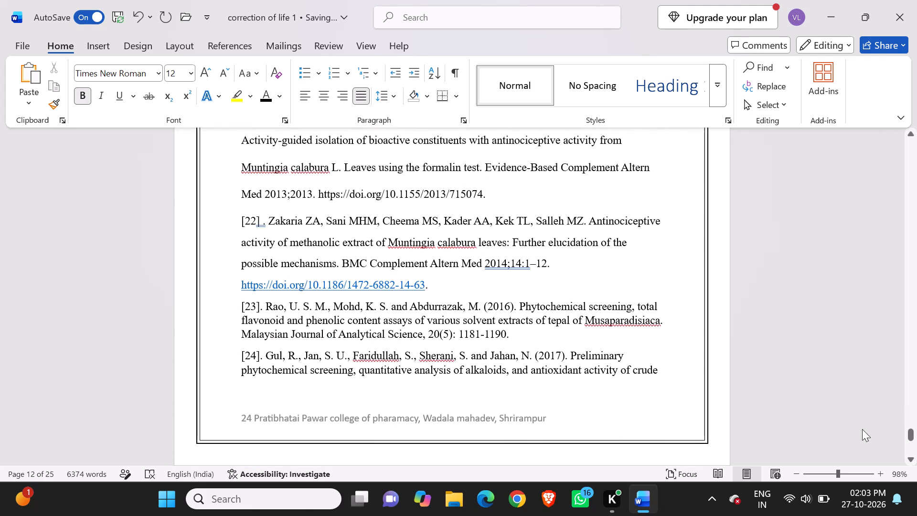
{"action": "scroll", "coordinate": [864, 418], "scroll_direction": "down", "scroll_amount": 15}
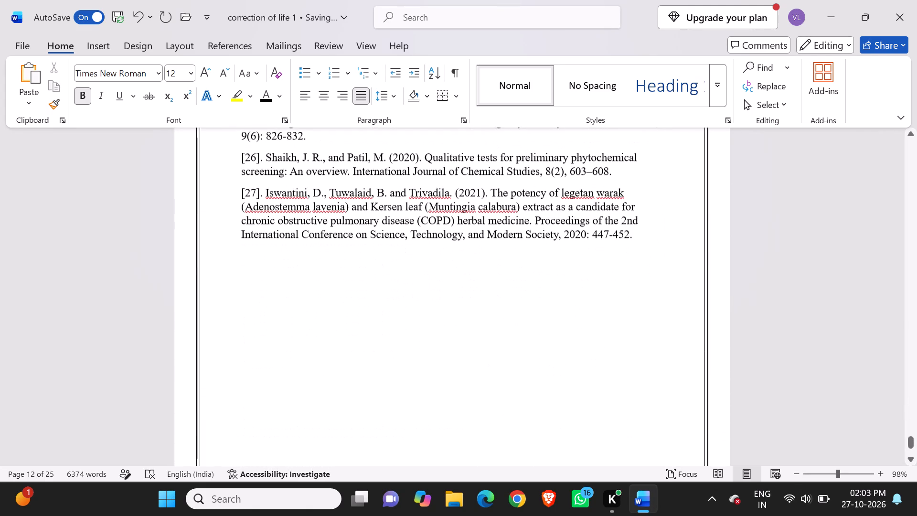
{"action": "left_click", "coordinate": [241, 265]}
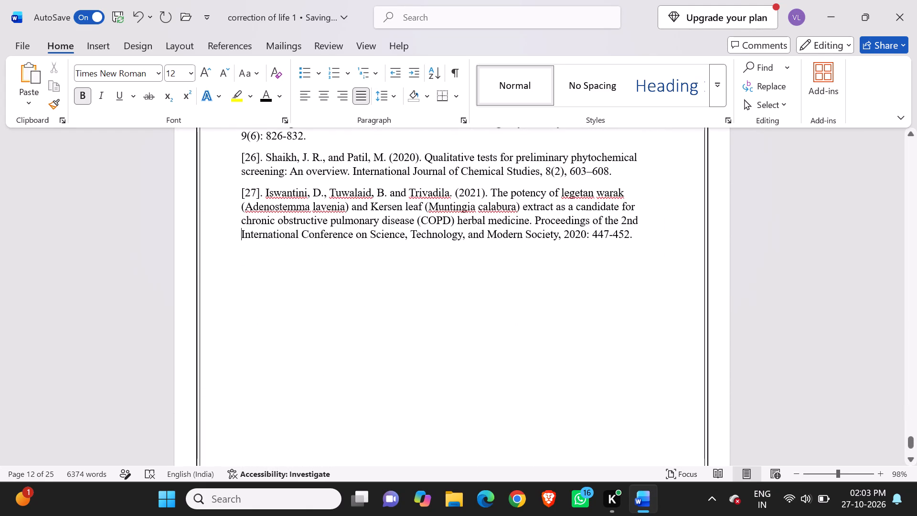
{"action": "left_click", "coordinate": [241, 265]}
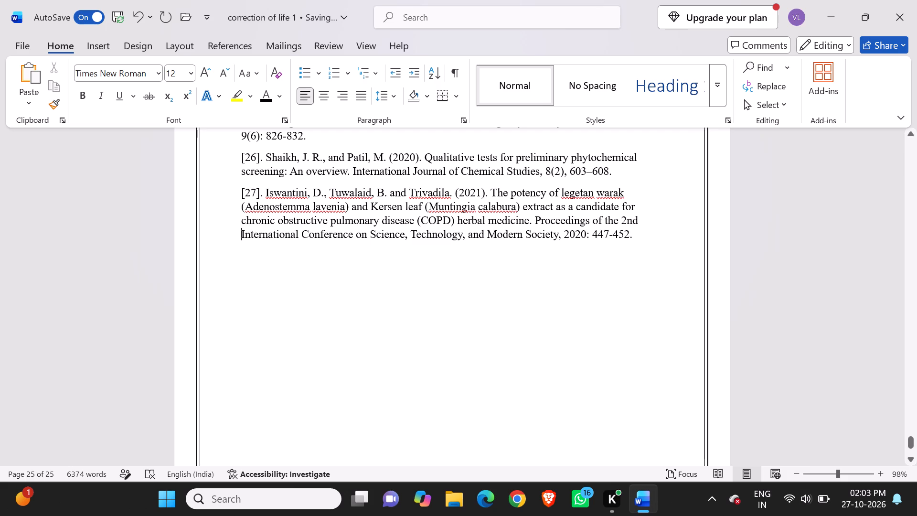
{"action": "left_click", "coordinate": [636, 237]}
{"action": "key", "text": "Return"}
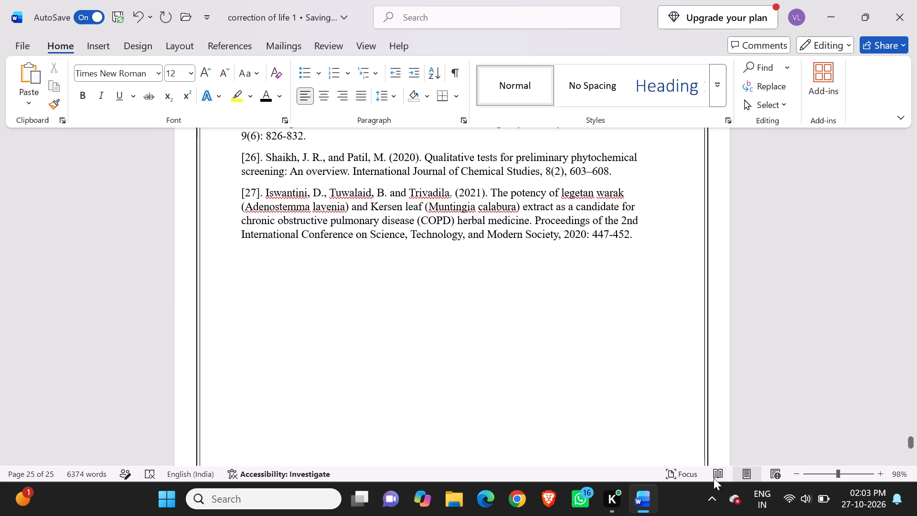
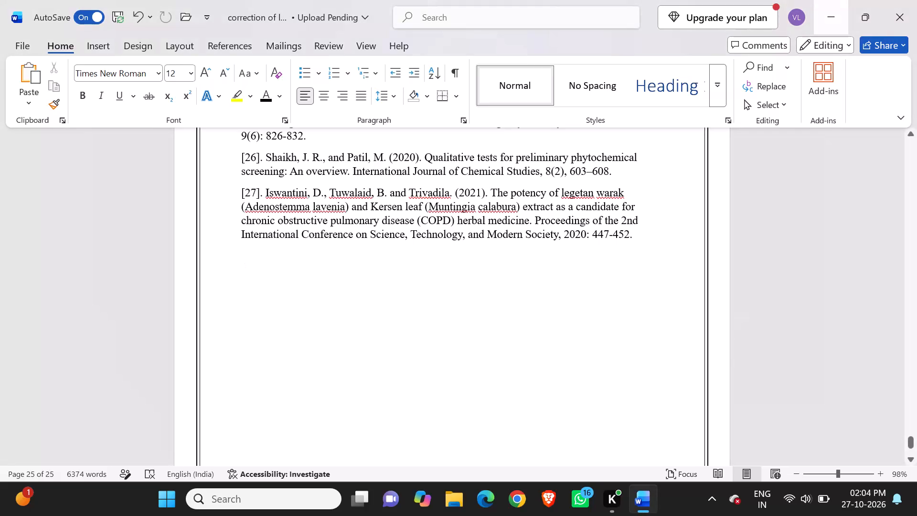
Add reference [28] by pasting the copied Chaudhari et al. (2020) citation on phytochemical screening of Muntingia calabura leaves.
{"action": "key", "text": "bracketleft"}
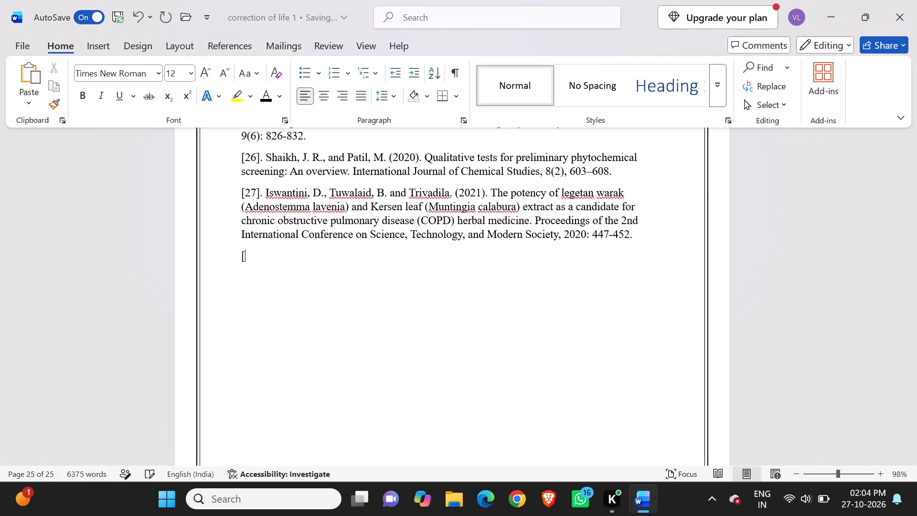
{"action": "type", "text": "28]"}
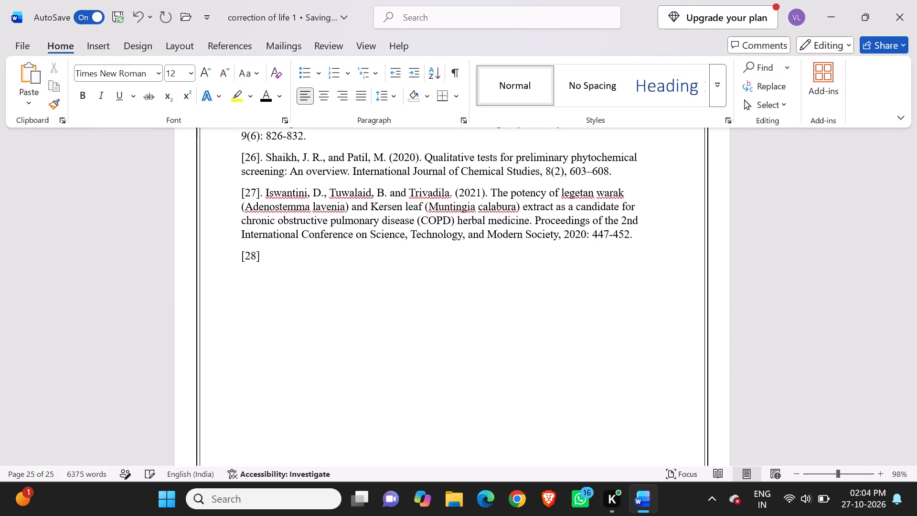
{"action": "key", "text": "ctrl+v"}
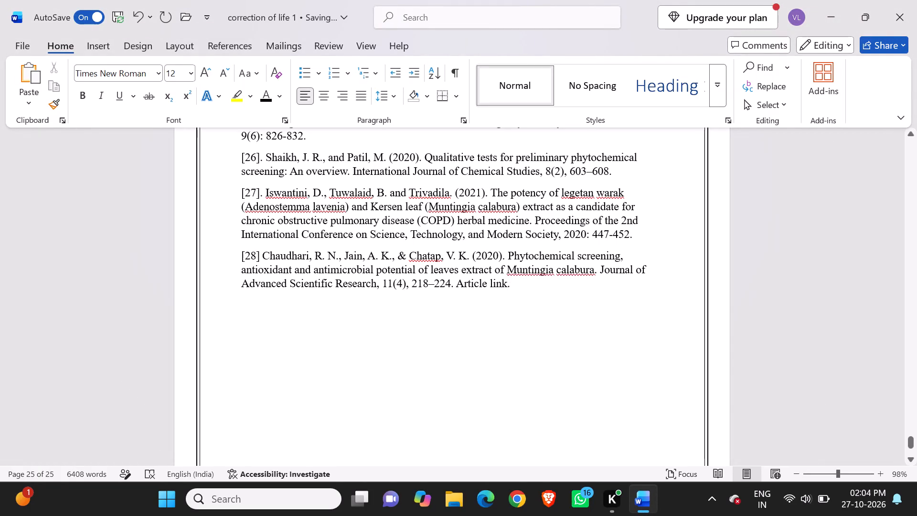
Delete the trailing "Article link." text from reference [28] and start a new paragraph below it.
{"action": "key", "text": "BackSpace"}
{"action": "key", "text": "BackSpace"}
{"action": "key", "text": "BackSpace"}
{"action": "key", "text": "BackSpace"}
{"action": "key", "text": "BackSpace"}
{"action": "key", "text": "BackSpace"}
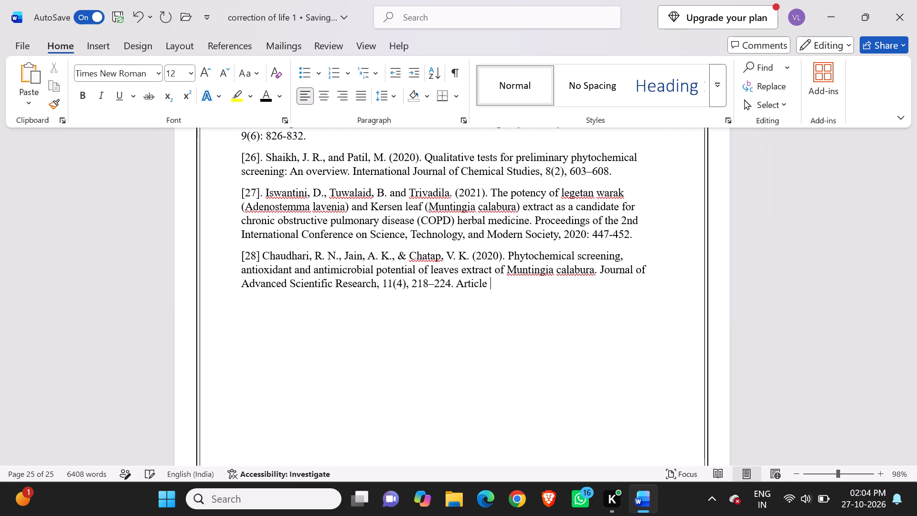
{"action": "key", "text": "BackSpace"}
{"action": "key", "text": "BackSpace"}
{"action": "key", "text": "BackSpace"}
{"action": "key", "text": "BackSpace"}
{"action": "key", "text": "BackSpace"}
{"action": "key", "text": "BackSpace"}
{"action": "key", "text": "BackSpace"}
{"action": "key", "text": "BackSpace"}
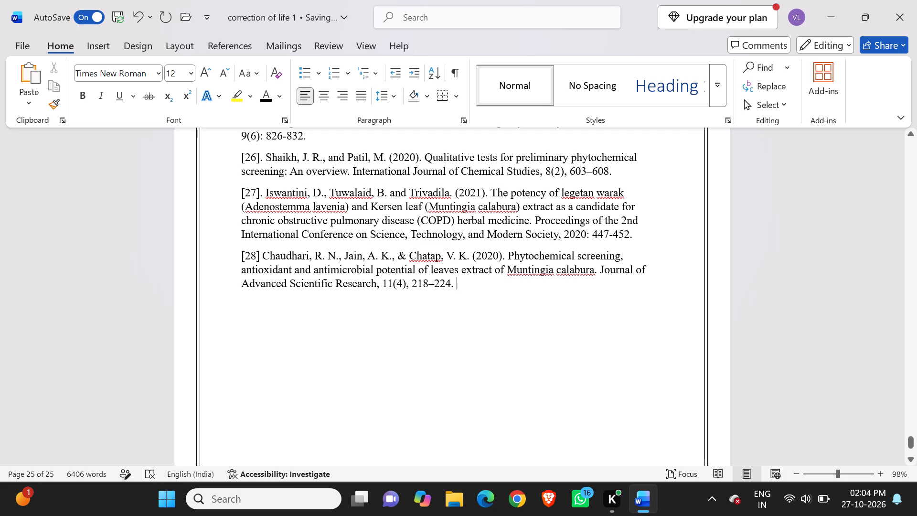
{"action": "left_click", "coordinate": [459, 289]}
{"action": "key", "text": "Return"}
Look through the antidiabetic text, phytochemical screening table and Pharmacological studies section to check the in-text citations.
{"action": "left_click", "coordinate": [912, 305]}
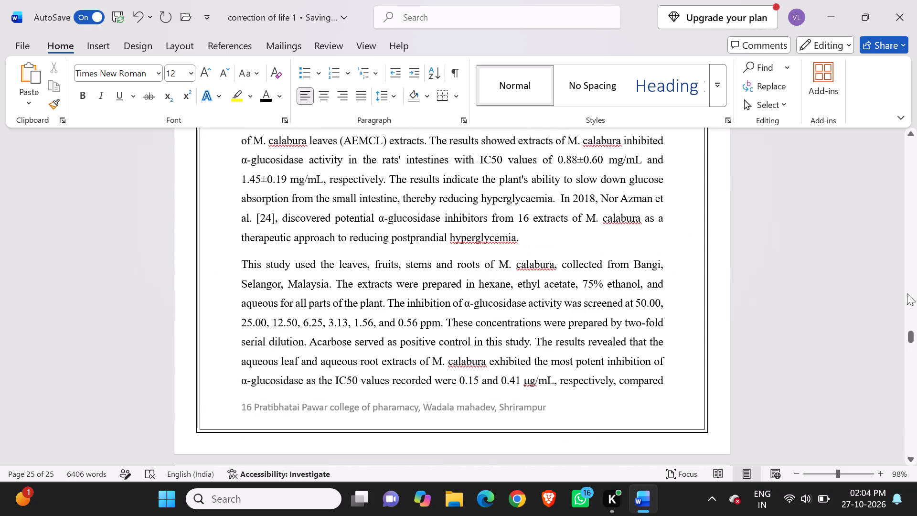
{"action": "scroll", "coordinate": [852, 299], "scroll_direction": "down", "scroll_amount": 13}
{"action": "scroll", "coordinate": [851, 293], "scroll_direction": "up", "scroll_amount": 6}
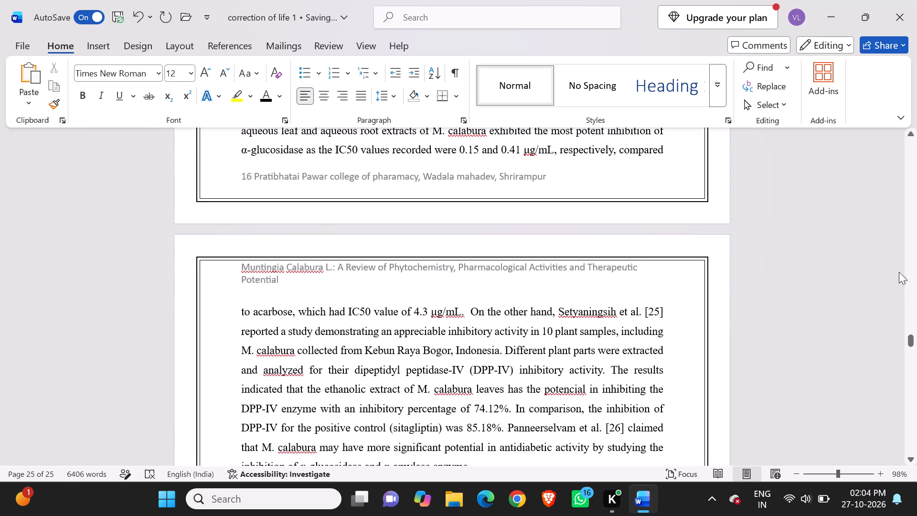
{"action": "left_click", "coordinate": [905, 268]}
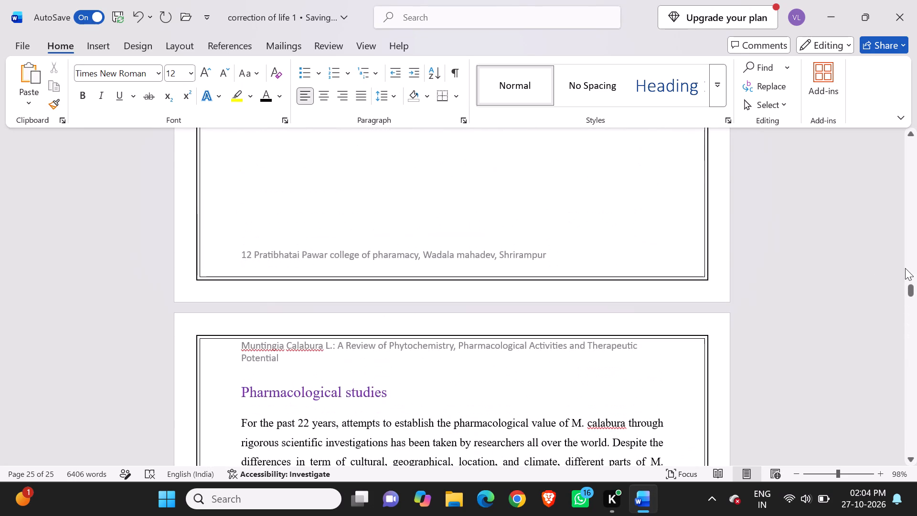
{"action": "left_click", "coordinate": [909, 264]}
{"action": "scroll", "coordinate": [745, 305], "scroll_direction": "down", "scroll_amount": 3}
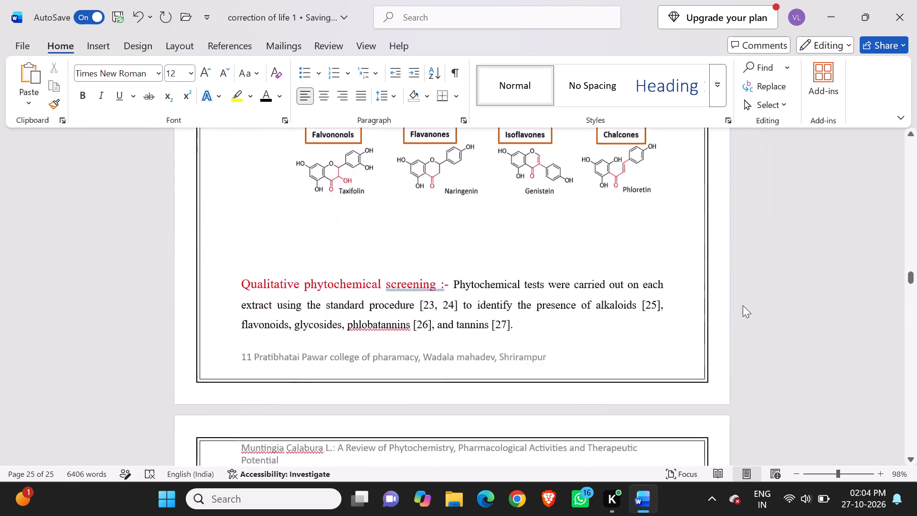
{"action": "scroll", "coordinate": [743, 305], "scroll_direction": "down", "scroll_amount": 20}
{"action": "scroll", "coordinate": [741, 295], "scroll_direction": "up", "scroll_amount": 7}
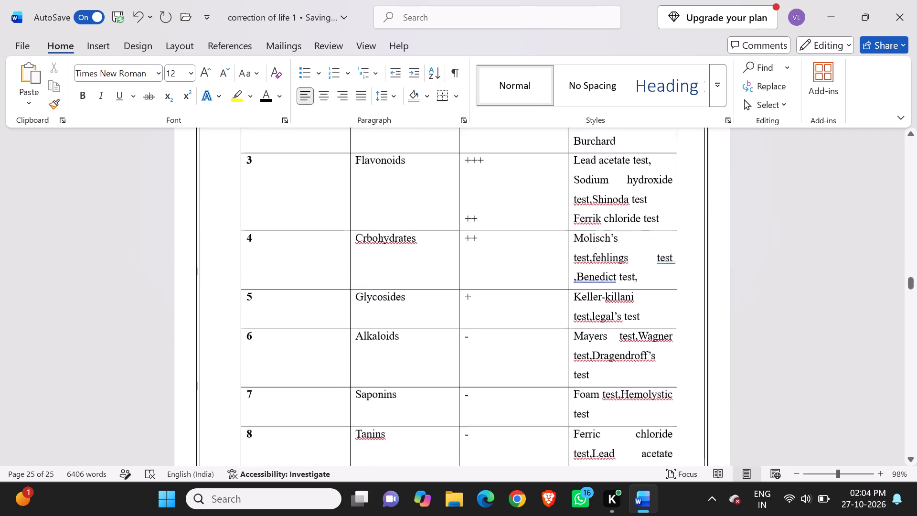
{"action": "scroll", "coordinate": [741, 290], "scroll_direction": "up", "scroll_amount": 3}
{"action": "scroll", "coordinate": [741, 290], "scroll_direction": "down", "scroll_amount": 19}
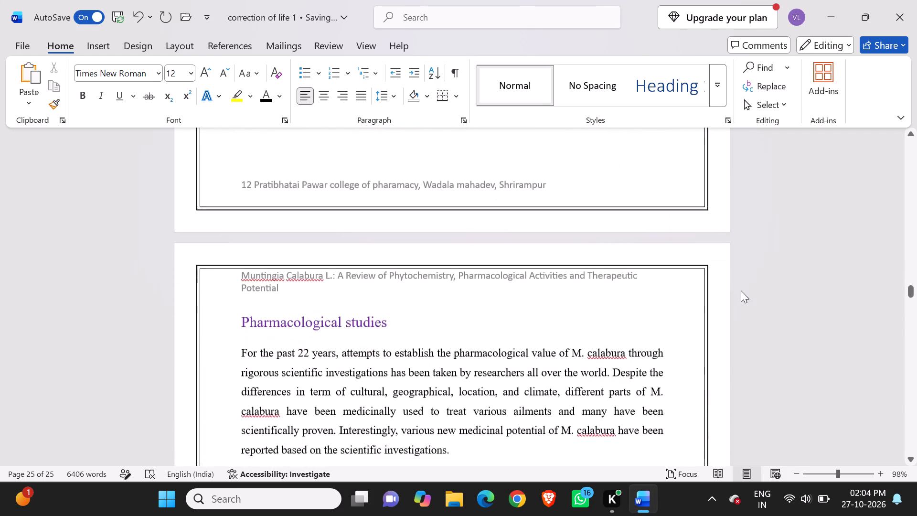
{"action": "scroll", "coordinate": [741, 290], "scroll_direction": "down", "scroll_amount": 5}
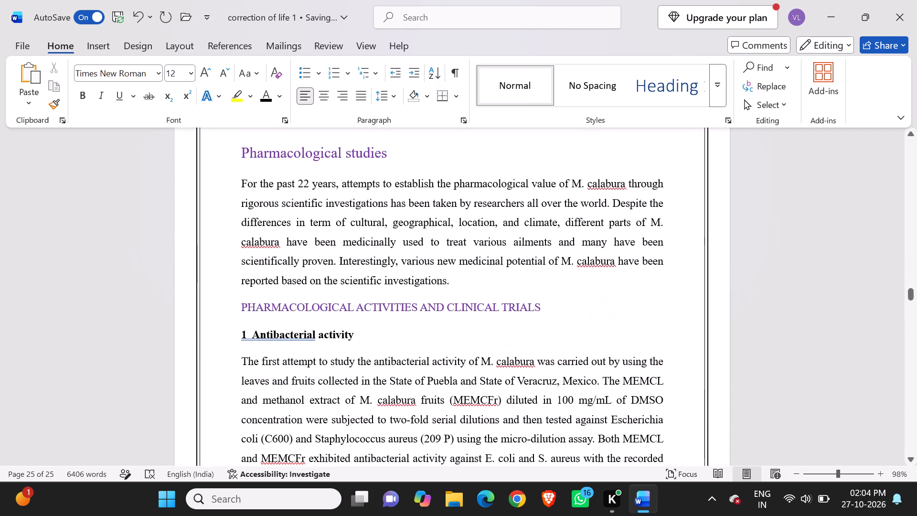
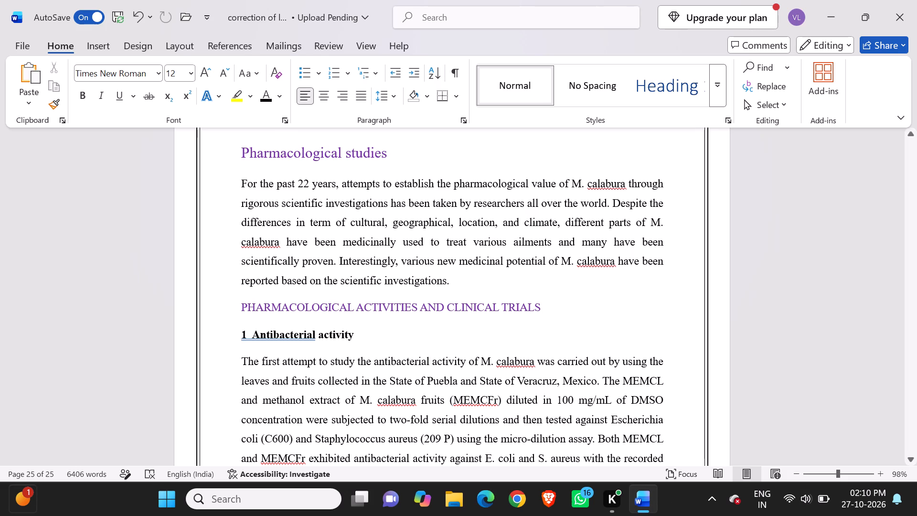
Add the citation [29] at the end of the Pharmacological studies paragraph, after "based on the scientific investigations.".
{"action": "left_click", "coordinate": [448, 283]}
{"action": "left_click", "coordinate": [449, 283]}
{"action": "key", "text": "bracketleft"}
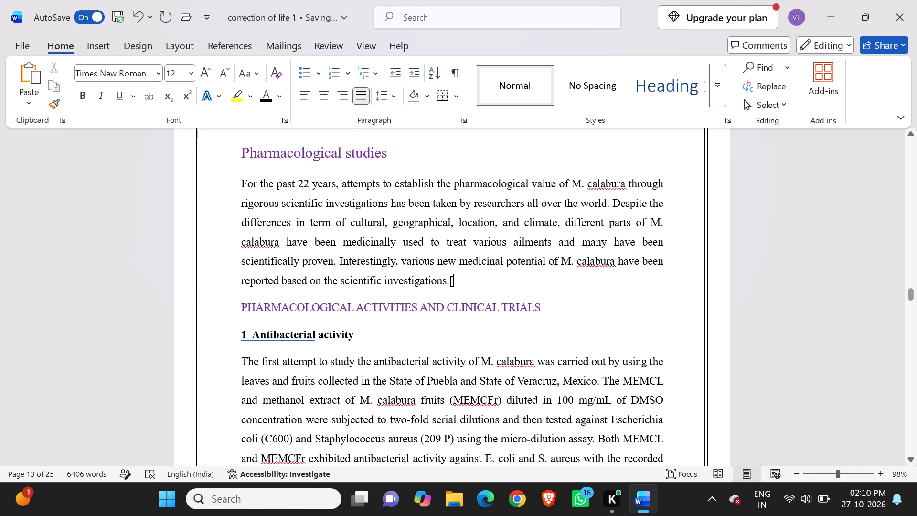
{"action": "scroll", "coordinate": [450, 251], "scroll_direction": "up", "scroll_amount": 20}
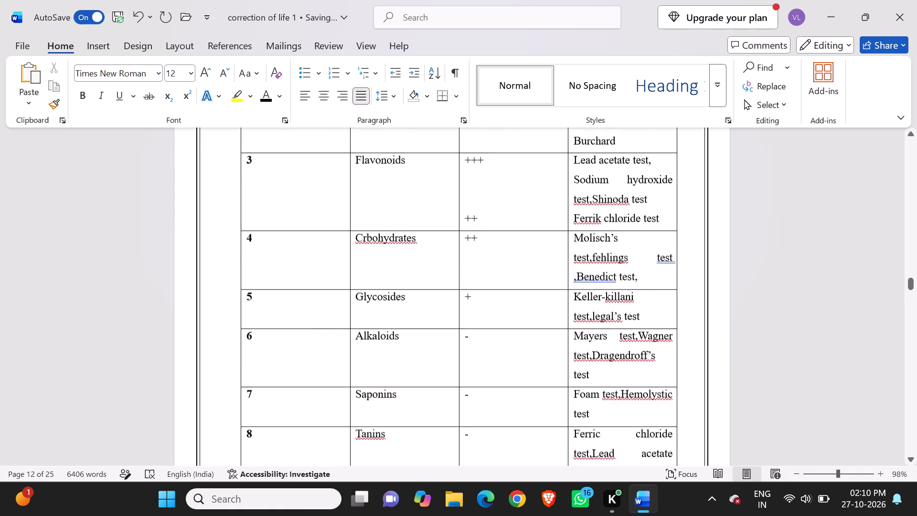
{"action": "scroll", "coordinate": [450, 251], "scroll_direction": "up", "scroll_amount": 5}
{"action": "scroll", "coordinate": [450, 251], "scroll_direction": "down", "scroll_amount": 11}
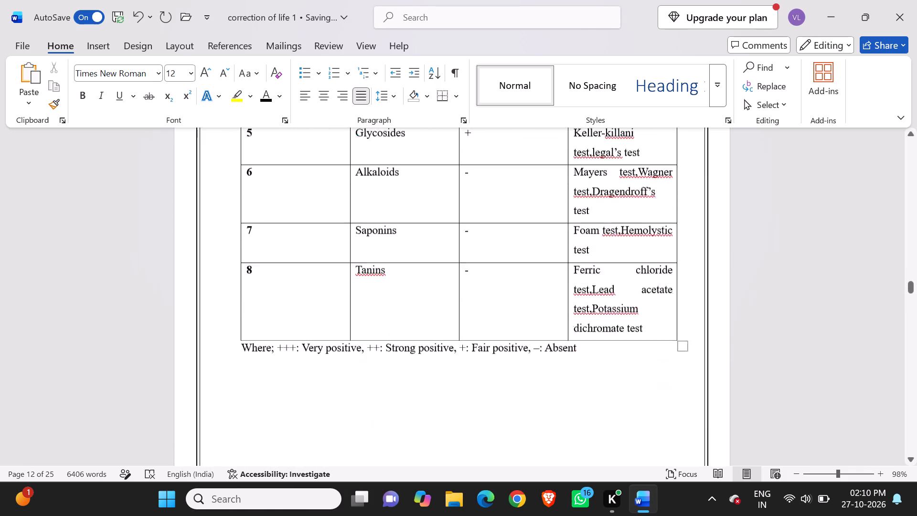
{"action": "scroll", "coordinate": [450, 251], "scroll_direction": "down", "scroll_amount": 13}
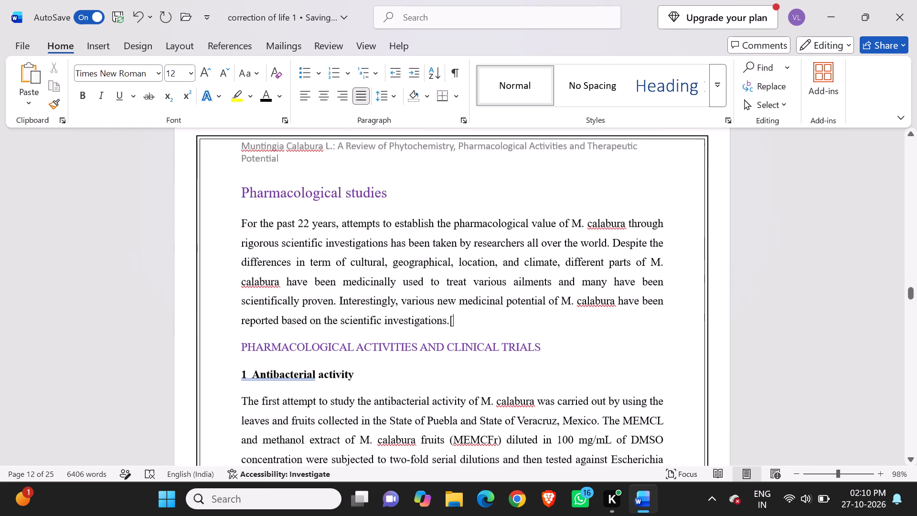
{"action": "key", "text": "2"}
{"action": "key", "text": "9"}
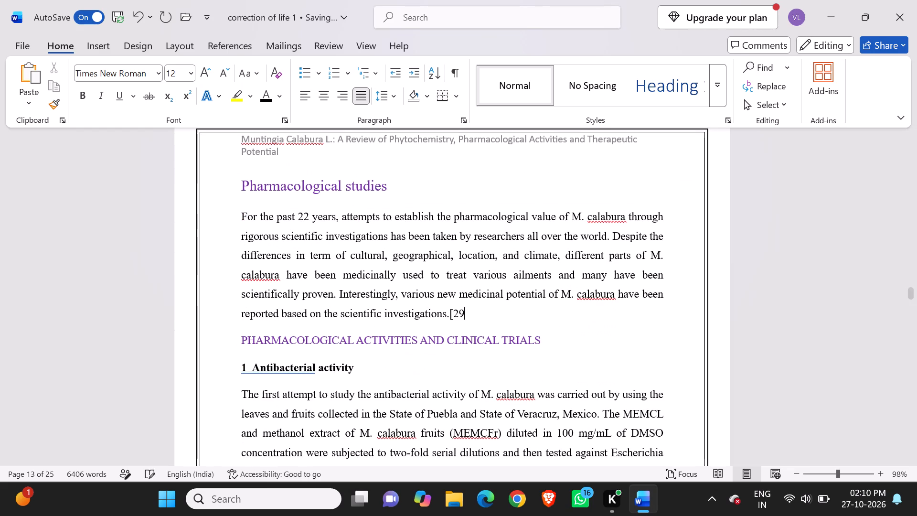
{"action": "key", "text": "bracketright"}
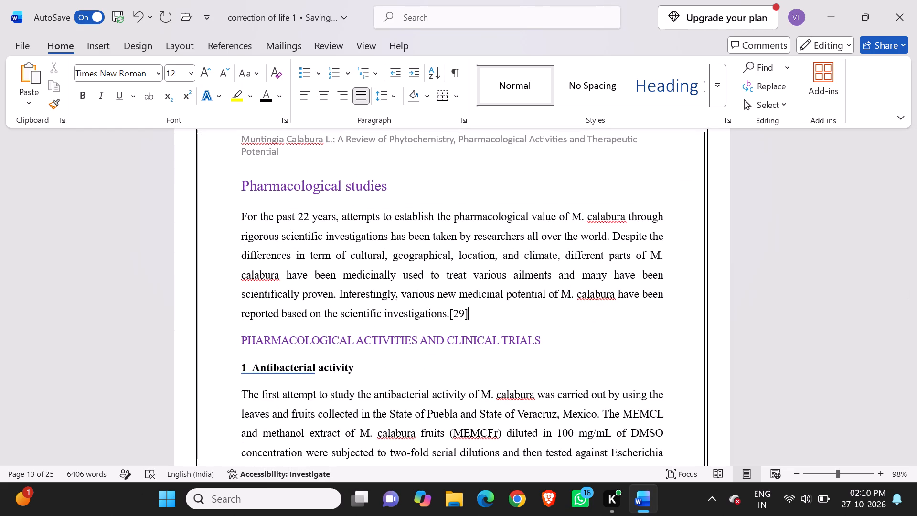
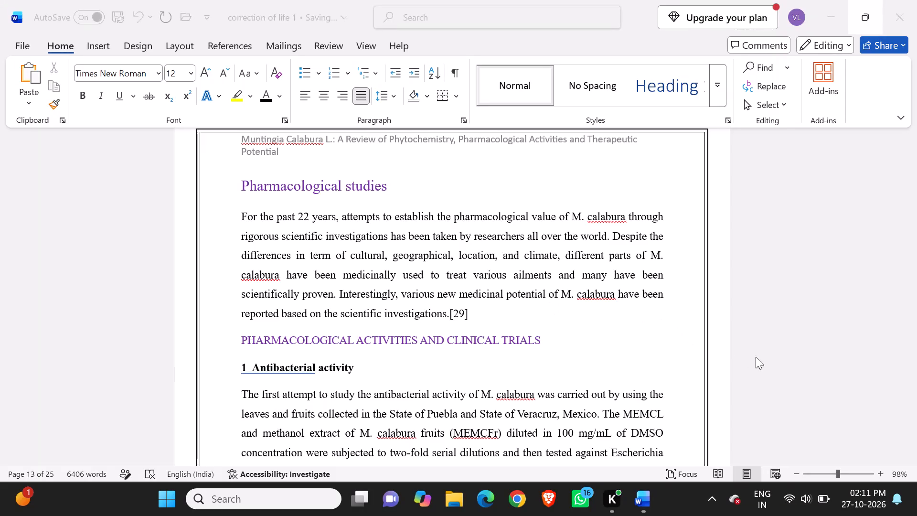
Add entry [29] below reference [28] with the copied 2014 Pharmaceutical Biology citation on Muntingia calabura's traditional uses and pharmacological observations.
{"action": "left_click", "coordinate": [911, 421]}
{"action": "left_click", "coordinate": [911, 421]}
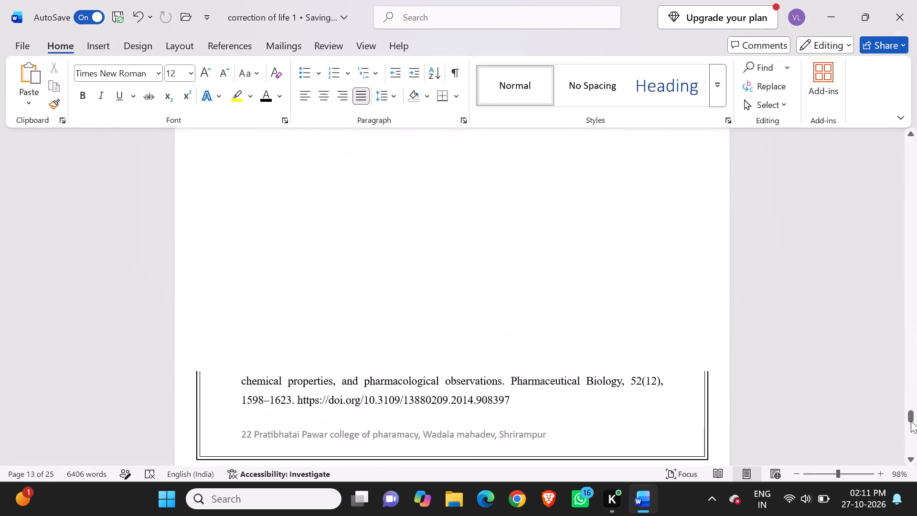
{"action": "left_click", "coordinate": [910, 439]}
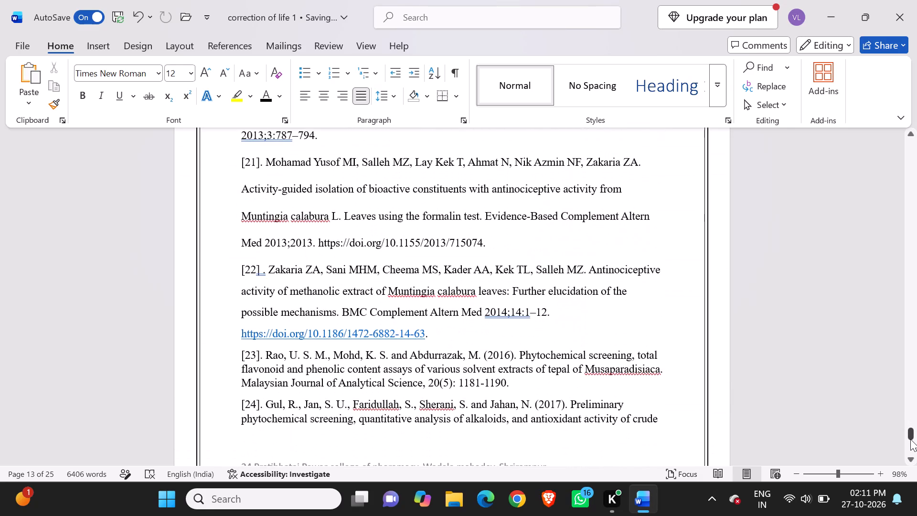
{"action": "scroll", "coordinate": [910, 439], "scroll_direction": "down", "scroll_amount": 17}
{"action": "scroll", "coordinate": [908, 421], "scroll_direction": "down", "scroll_amount": 5}
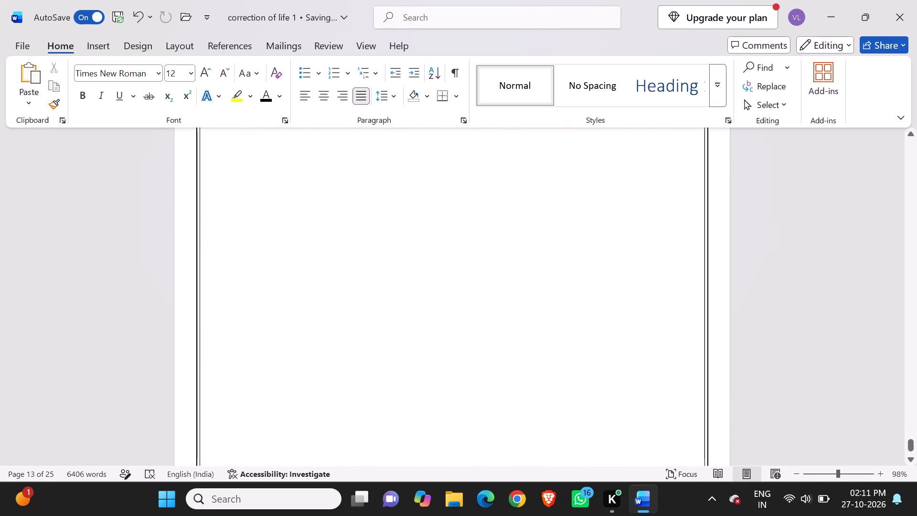
{"action": "scroll", "coordinate": [464, 260], "scroll_direction": "up", "scroll_amount": 5}
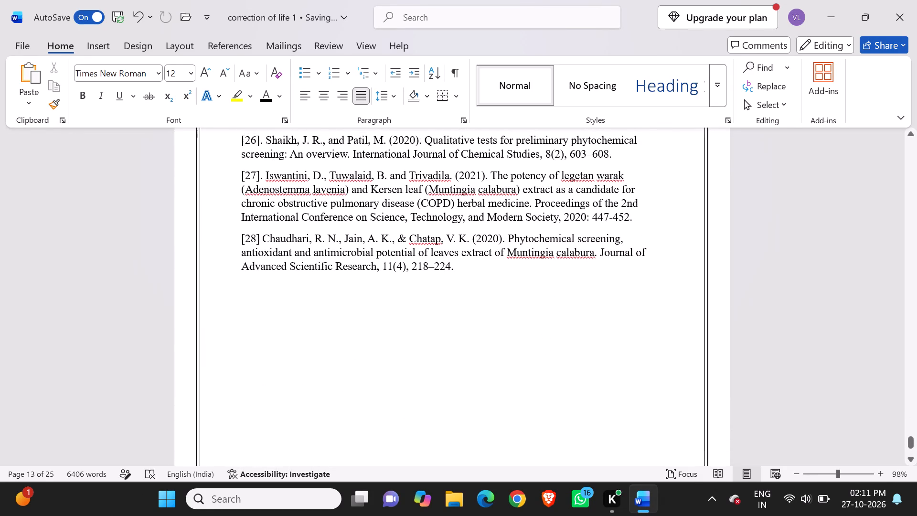
{"action": "left_click", "coordinate": [239, 290]}
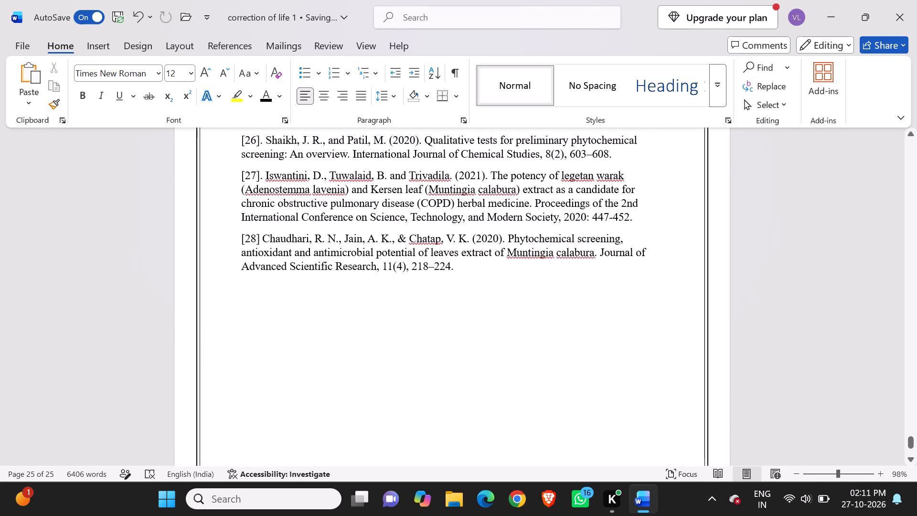
{"action": "type", "text": "[29]"}
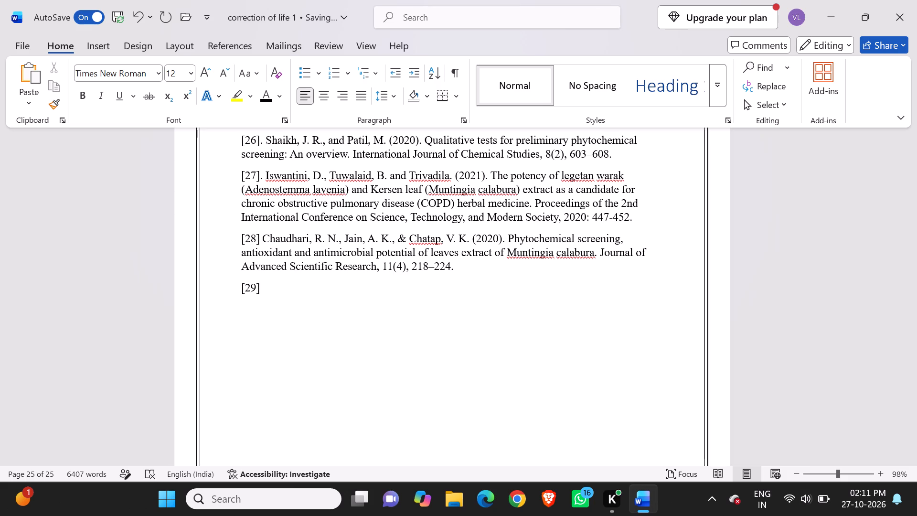
{"action": "key", "text": "ctrl+v"}
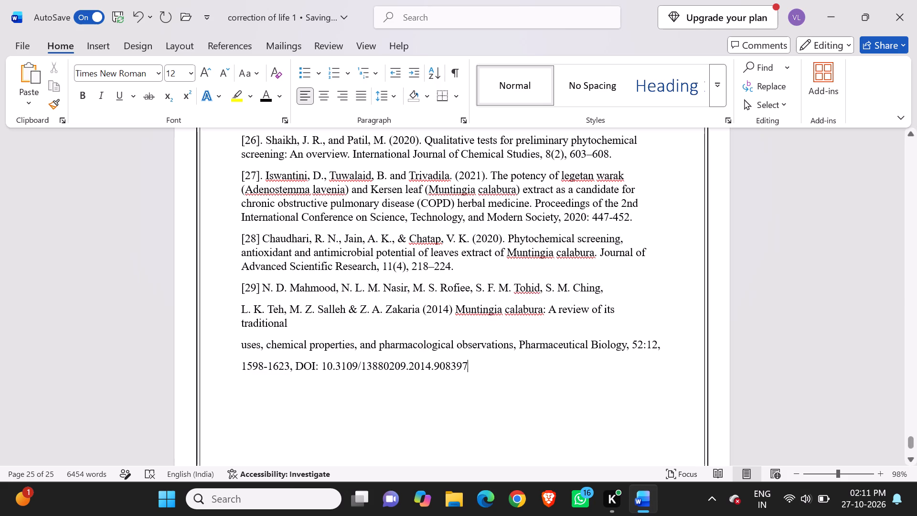
Join the broken lines of reference [29] into one paragraph and restore the space between "traditional" and "uses".
{"action": "left_click", "coordinate": [238, 310]}
{"action": "key", "text": "BackSpace"}
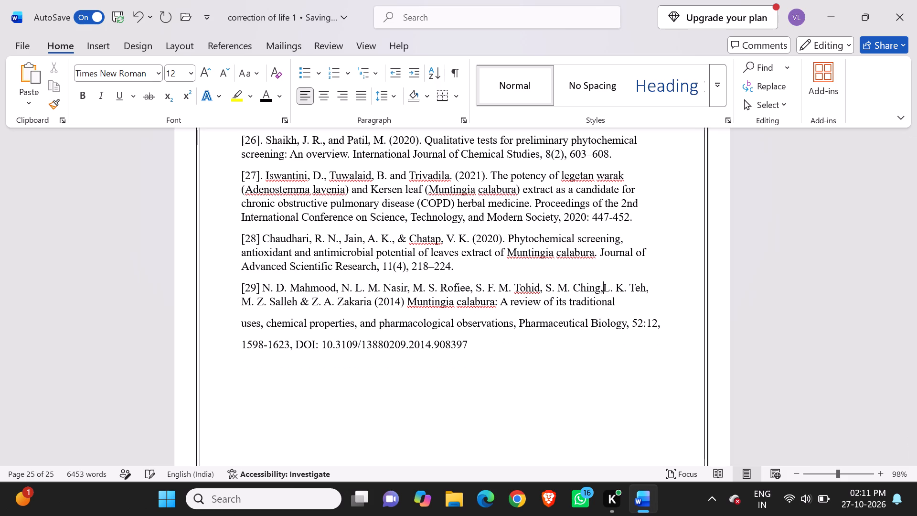
{"action": "left_click", "coordinate": [238, 329]}
{"action": "key", "text": "BackSpace"}
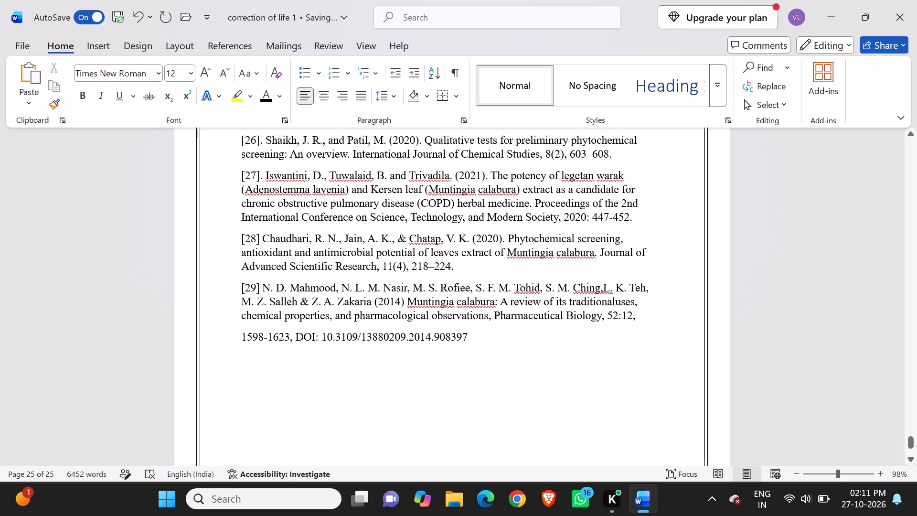
{"action": "left_click", "coordinate": [240, 333]}
{"action": "key", "text": "BackSpace"}
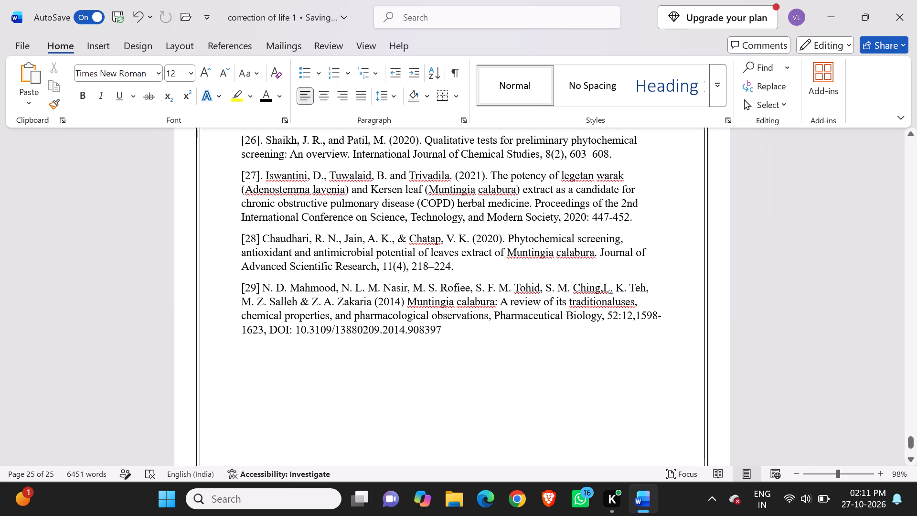
{"action": "left_click", "coordinate": [613, 306]}
{"action": "left_click", "coordinate": [612, 301]}
{"action": "left_click", "coordinate": [614, 303]}
{"action": "key", "text": "space"}
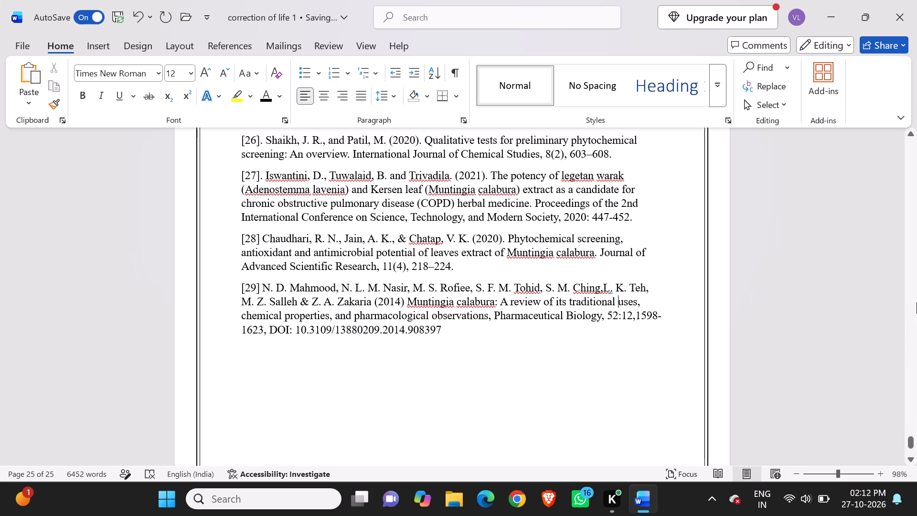
Insert a blank page after the end of reference [29].
{"action": "scroll", "coordinate": [808, 411], "scroll_direction": "down", "scroll_amount": 8}
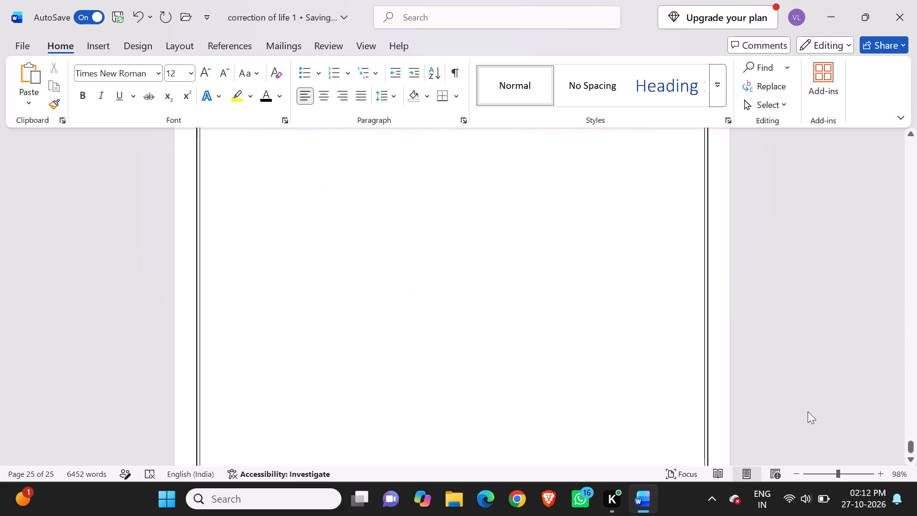
{"action": "scroll", "coordinate": [808, 411], "scroll_direction": "down", "scroll_amount": 7}
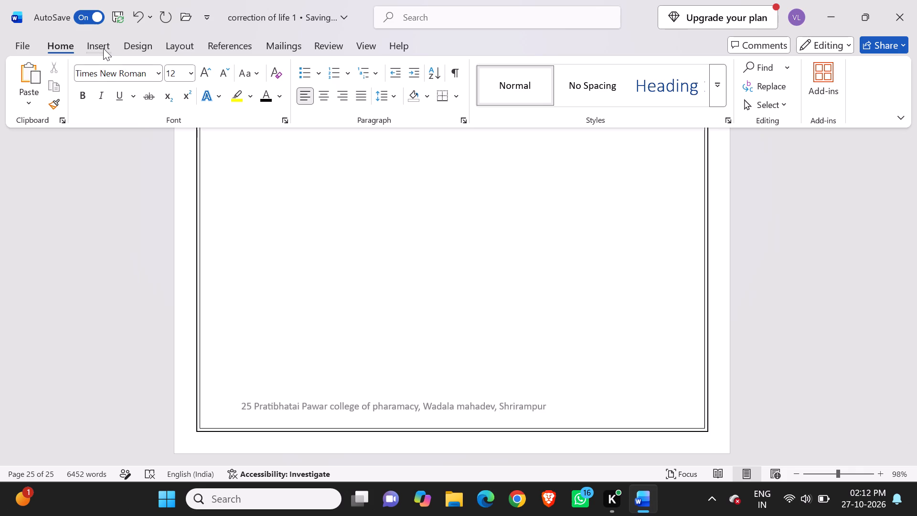
{"action": "left_click", "coordinate": [103, 48]}
{"action": "scroll", "coordinate": [293, 284], "scroll_direction": "up", "scroll_amount": 4}
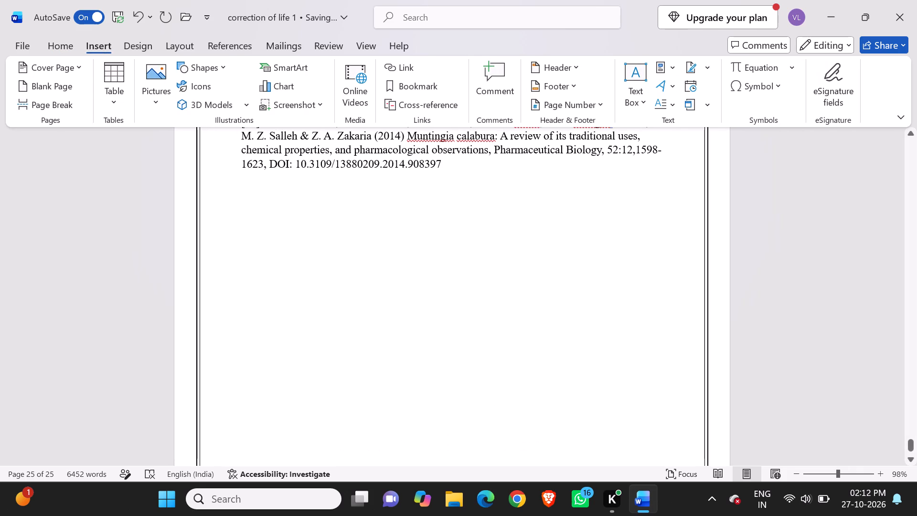
{"action": "left_click", "coordinate": [455, 168]}
{"action": "left_click", "coordinate": [61, 89]}
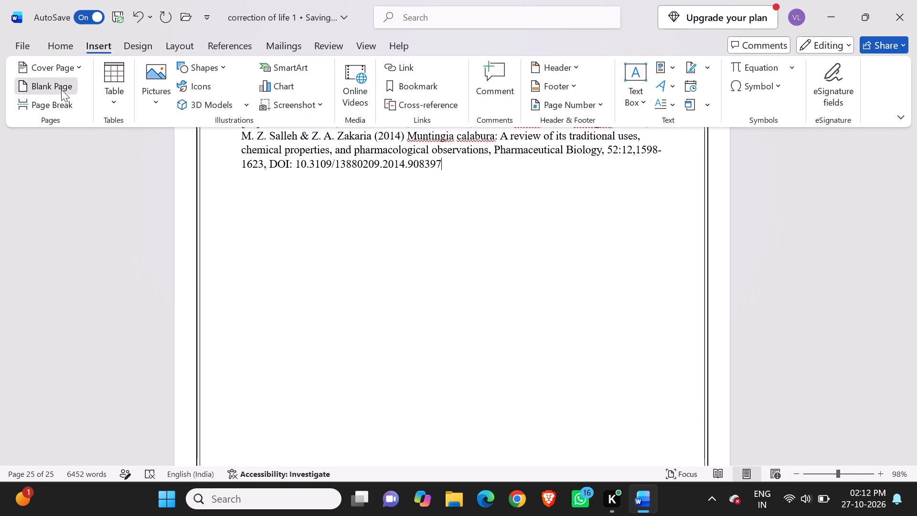
{"action": "left_click", "coordinate": [61, 89]}
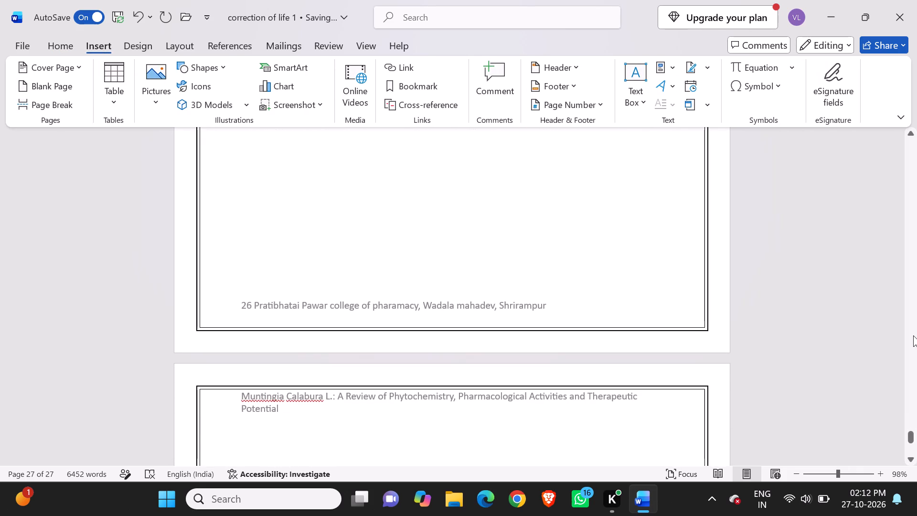
Return to the Pharmacological studies section and review the [29] citation and the Antibacterial activity text that follows it.
{"action": "left_click", "coordinate": [913, 335]}
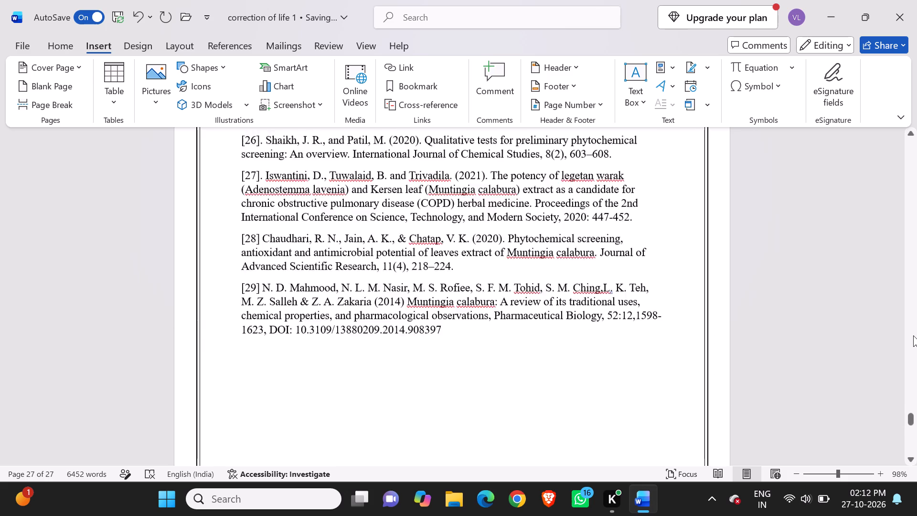
{"action": "left_click", "coordinate": [913, 335]}
{"action": "left_click", "coordinate": [913, 335]}
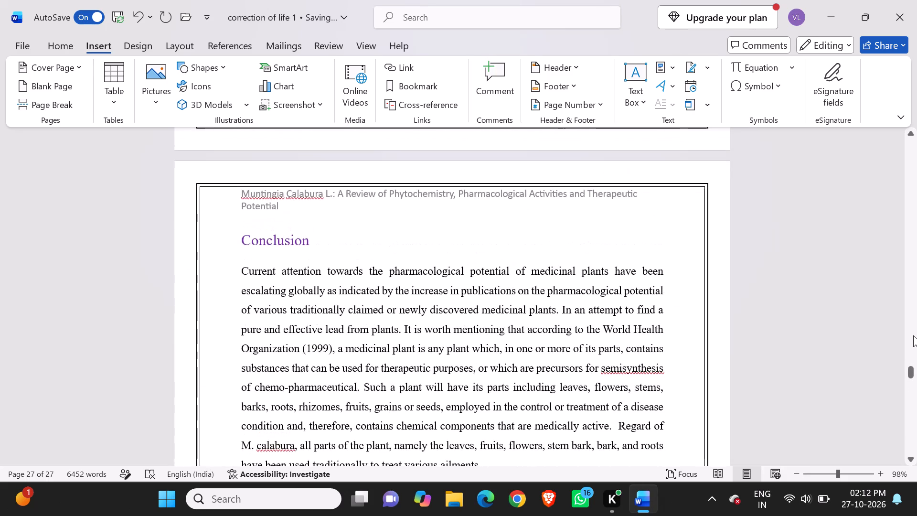
{"action": "left_click", "coordinate": [913, 335]}
{"action": "scroll", "coordinate": [910, 326], "scroll_direction": "up", "scroll_amount": 4}
{"action": "left_click", "coordinate": [909, 297]}
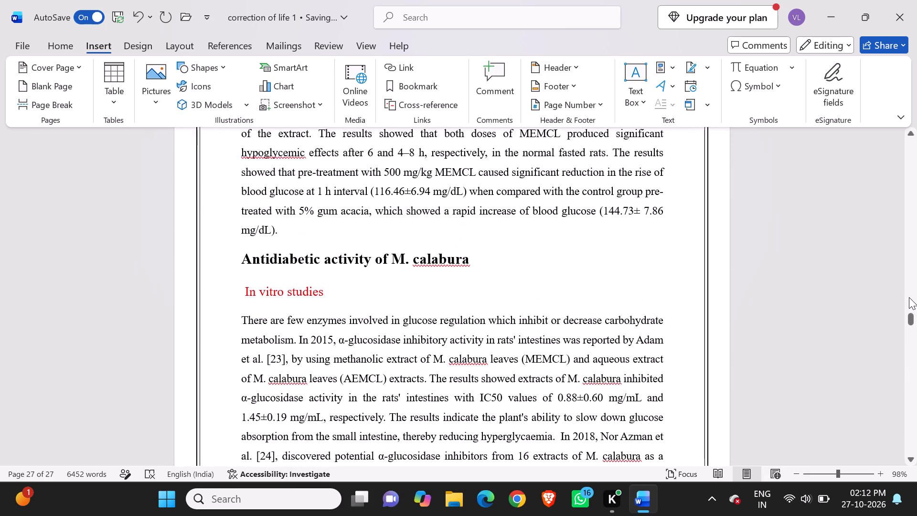
{"action": "left_click", "coordinate": [908, 280]}
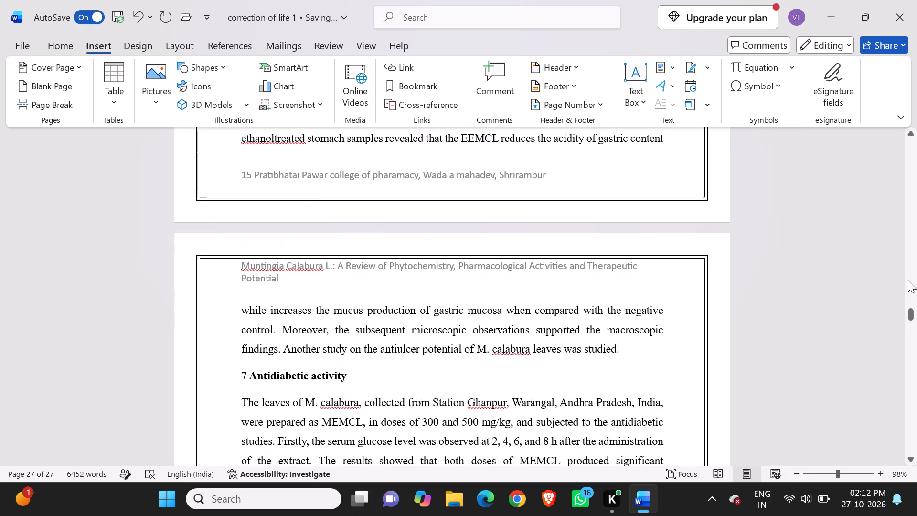
{"action": "left_click", "coordinate": [908, 260]}
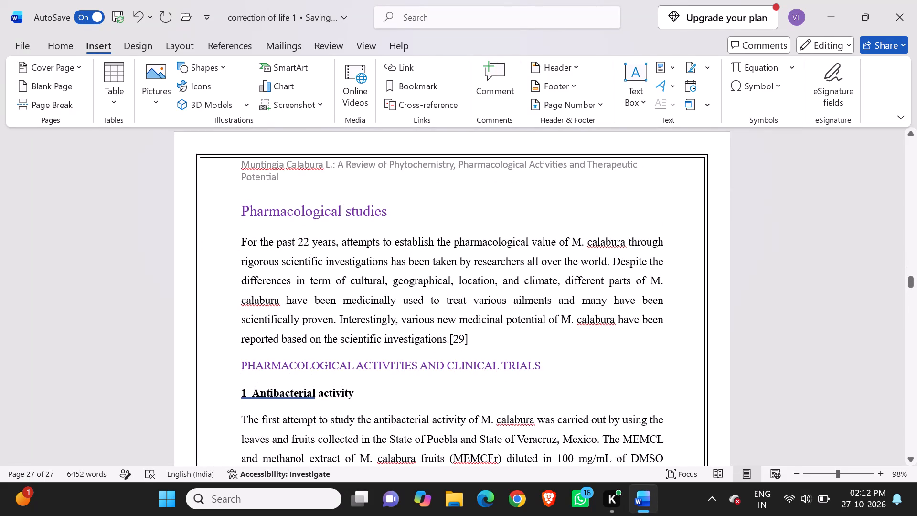
{"action": "scroll", "coordinate": [625, 404], "scroll_direction": "down", "scroll_amount": 7}
{"action": "scroll", "coordinate": [607, 316], "scroll_direction": "up", "scroll_amount": 2}
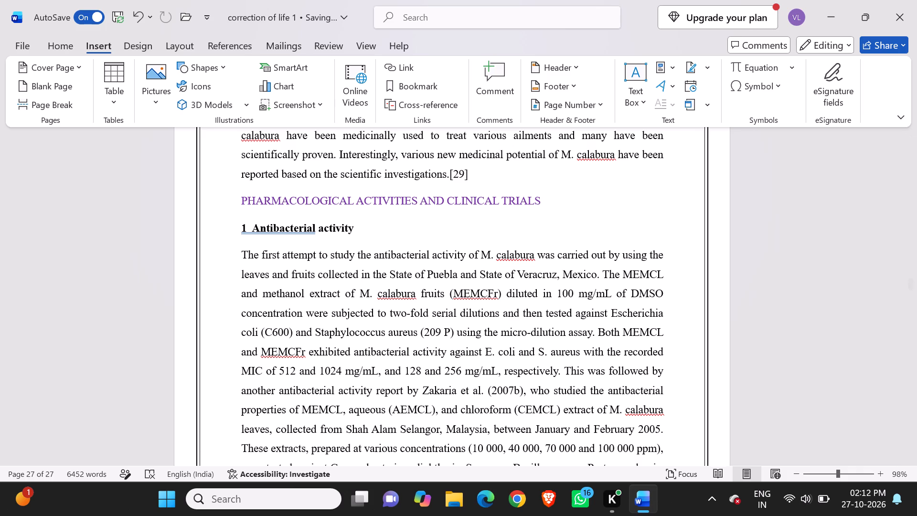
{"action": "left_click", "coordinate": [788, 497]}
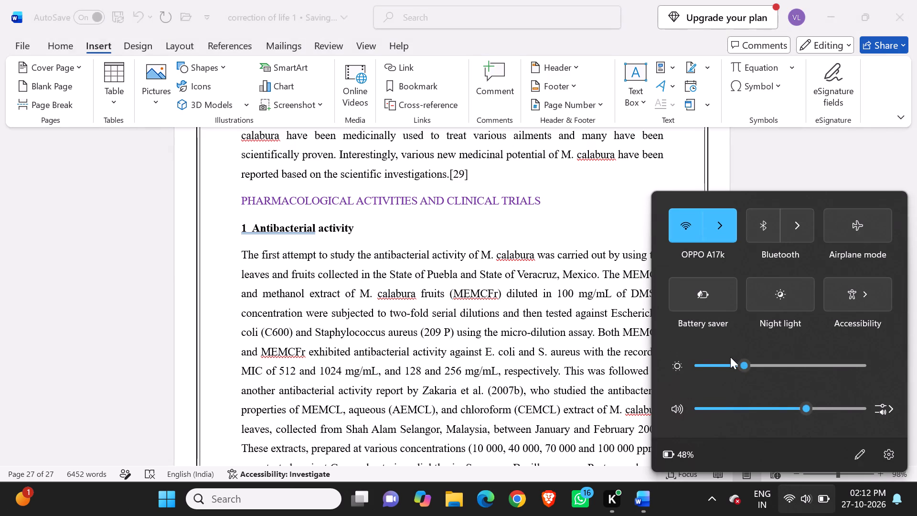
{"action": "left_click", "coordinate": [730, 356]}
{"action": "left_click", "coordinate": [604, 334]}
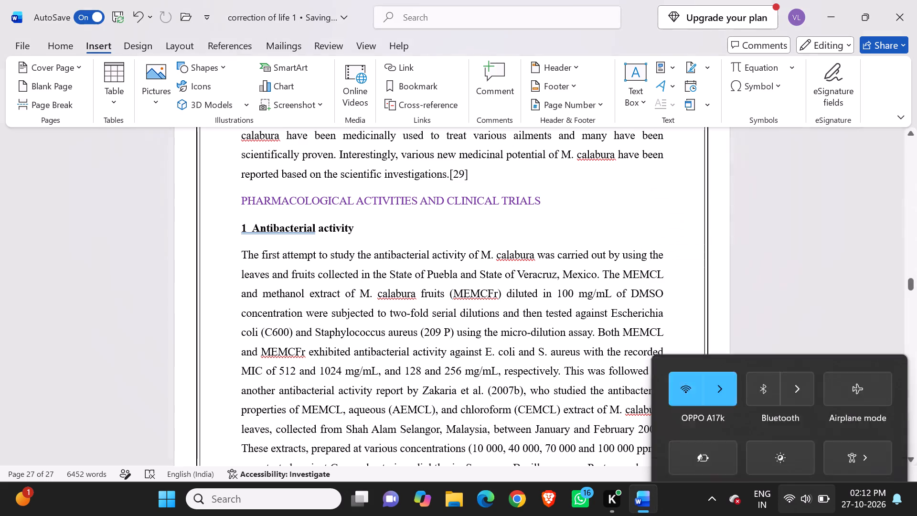
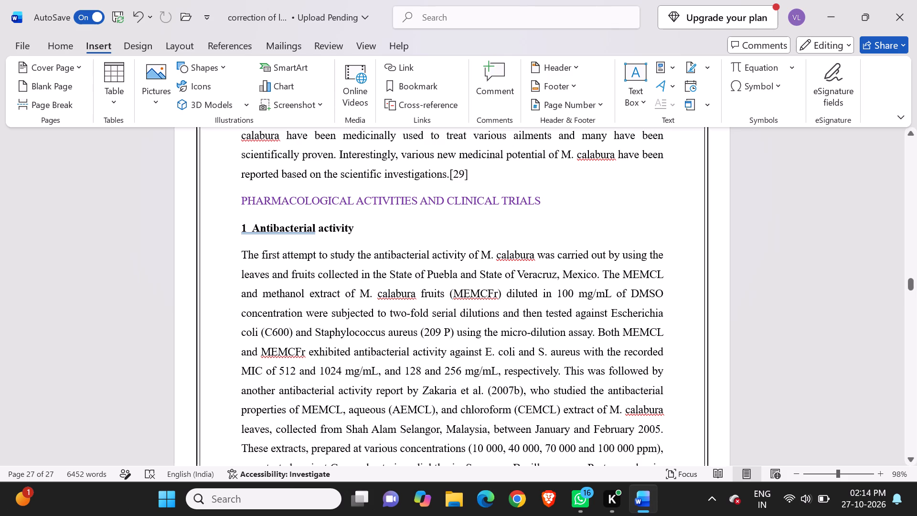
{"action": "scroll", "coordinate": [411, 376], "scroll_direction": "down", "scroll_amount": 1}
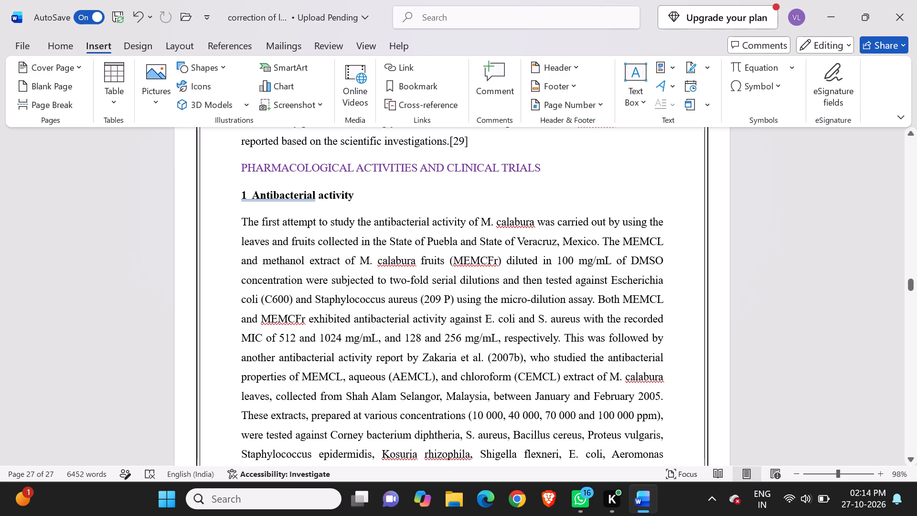
Highlight the in-text citation "Zakaria et al. (2007b)," in yellow in the Antibacterial activity paragraph.
{"action": "left_click_drag", "start_coordinate": [422, 355], "coordinate": [522, 361]}
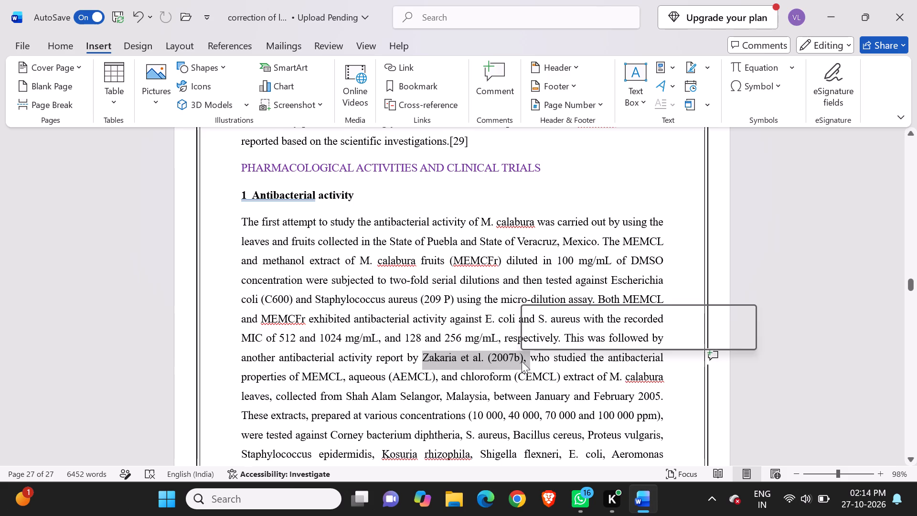
{"action": "left_click", "coordinate": [580, 344]}
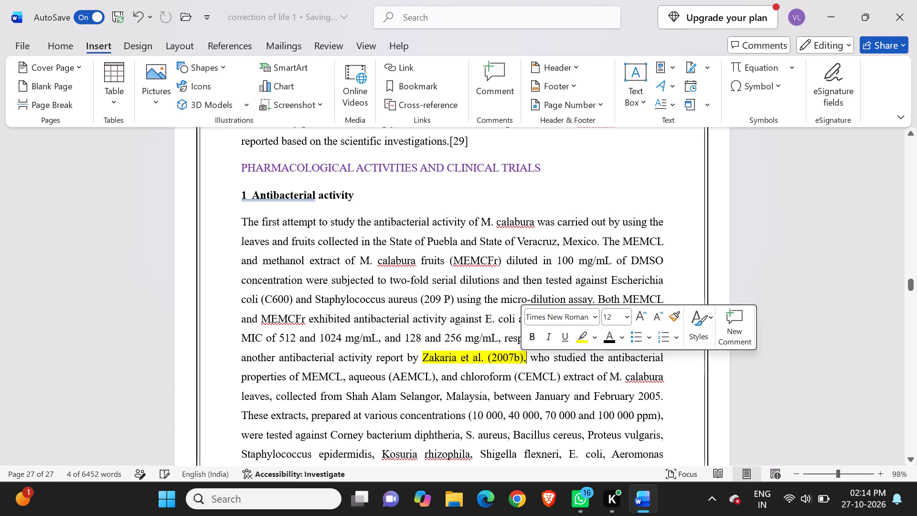
Highlight the citation "(Consolacion et al.,2015)." in yellow at the end of the Antibacterial activity paragraph.
{"action": "scroll", "coordinate": [571, 367], "scroll_direction": "down", "scroll_amount": 2}
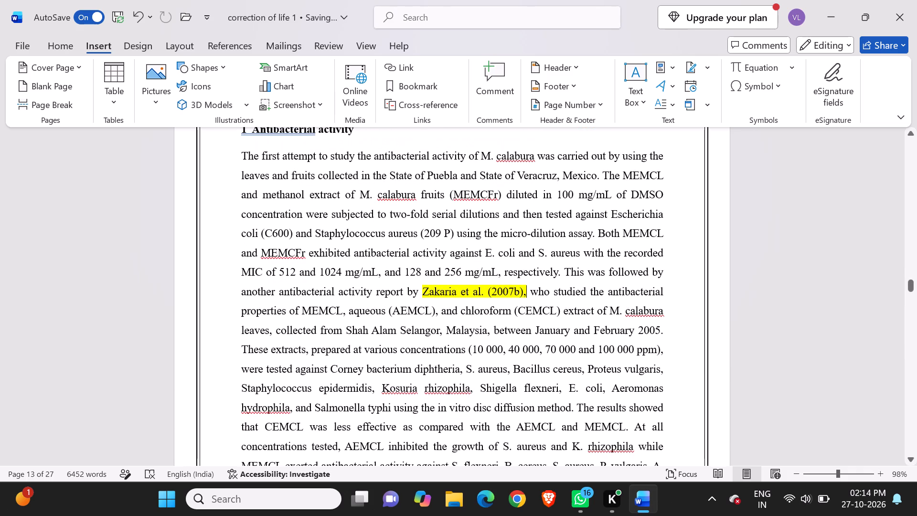
{"action": "scroll", "coordinate": [571, 367], "scroll_direction": "down", "scroll_amount": 1}
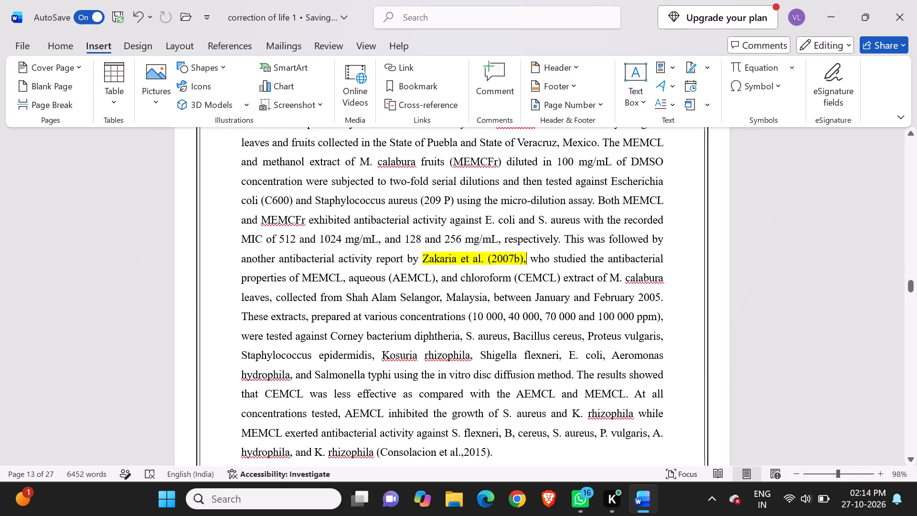
{"action": "scroll", "coordinate": [571, 367], "scroll_direction": "down", "scroll_amount": 2}
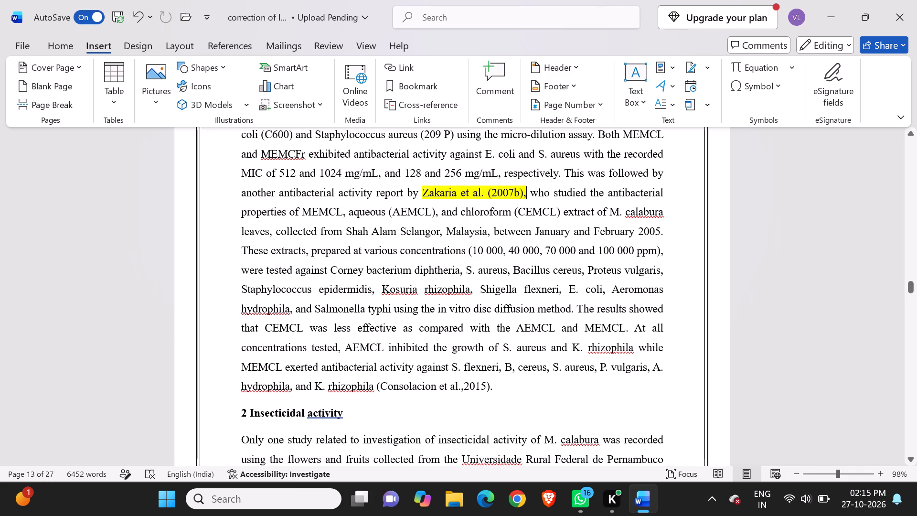
{"action": "left_click_drag", "start_coordinate": [374, 388], "coordinate": [436, 389]}
{"action": "left_click", "coordinate": [436, 389]}
{"action": "left_click_drag", "start_coordinate": [375, 390], "coordinate": [507, 390]}
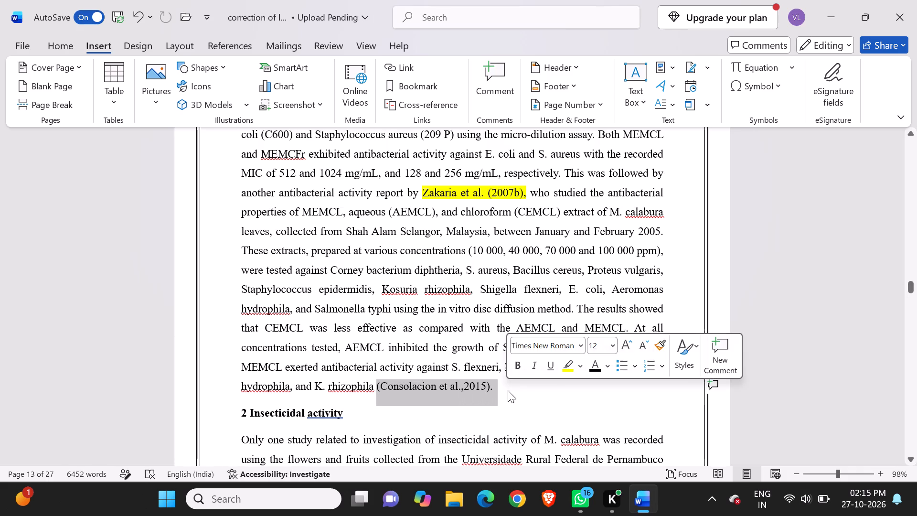
{"action": "left_click", "coordinate": [565, 368]}
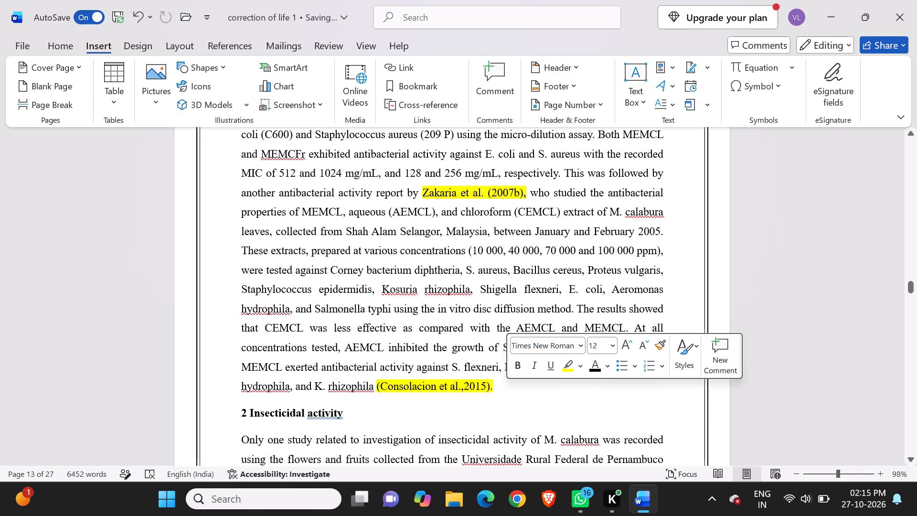
{"action": "left_click", "coordinate": [564, 395]}
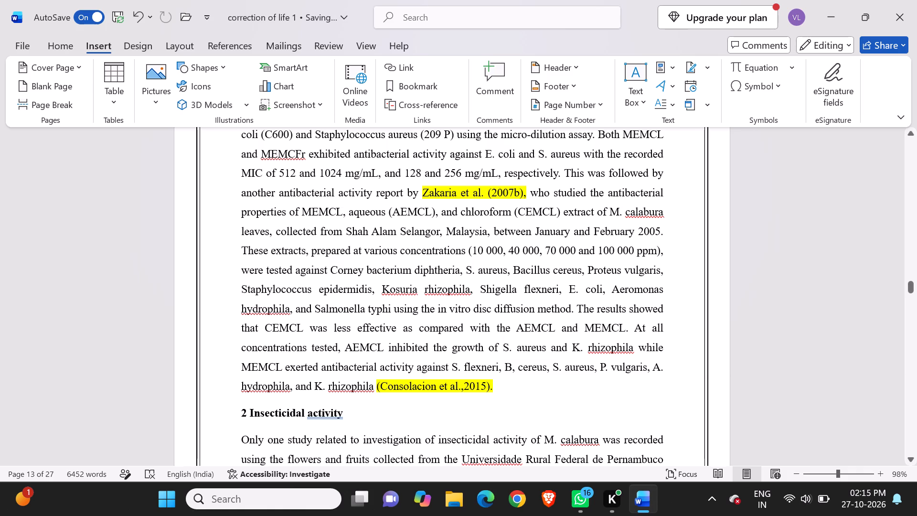
Highlight the citation "(Zakaria et al., 2010)." in yellow at the end of the Insecticidal activity section.
{"action": "scroll", "coordinate": [522, 273], "scroll_direction": "down", "scroll_amount": 4}
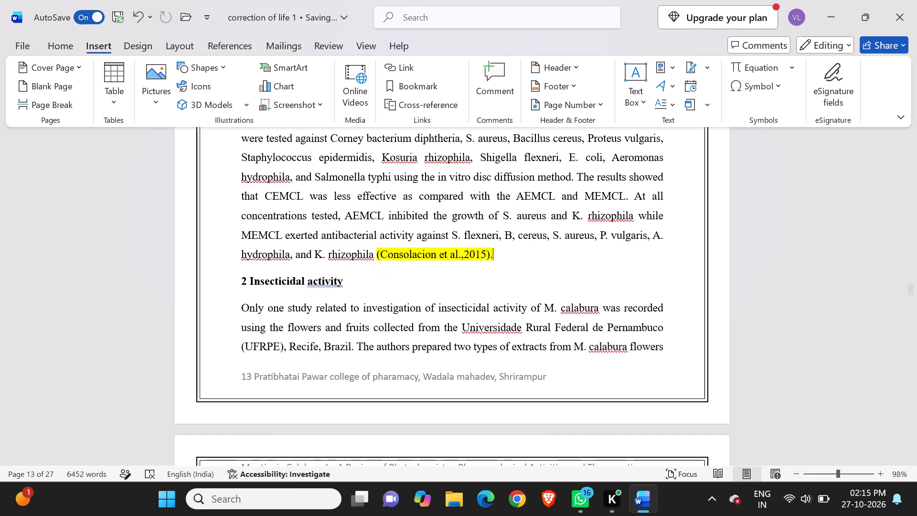
{"action": "scroll", "coordinate": [522, 272], "scroll_direction": "down", "scroll_amount": 2}
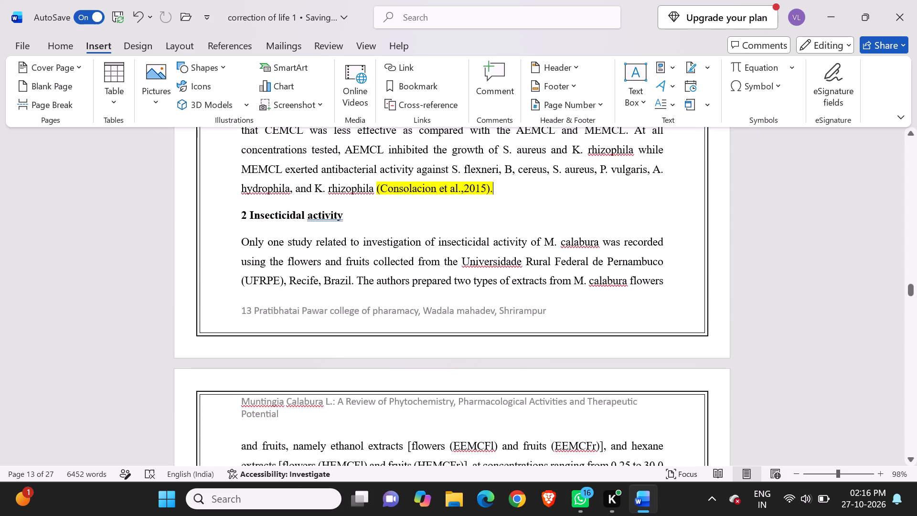
{"action": "scroll", "coordinate": [527, 265], "scroll_direction": "down", "scroll_amount": 2}
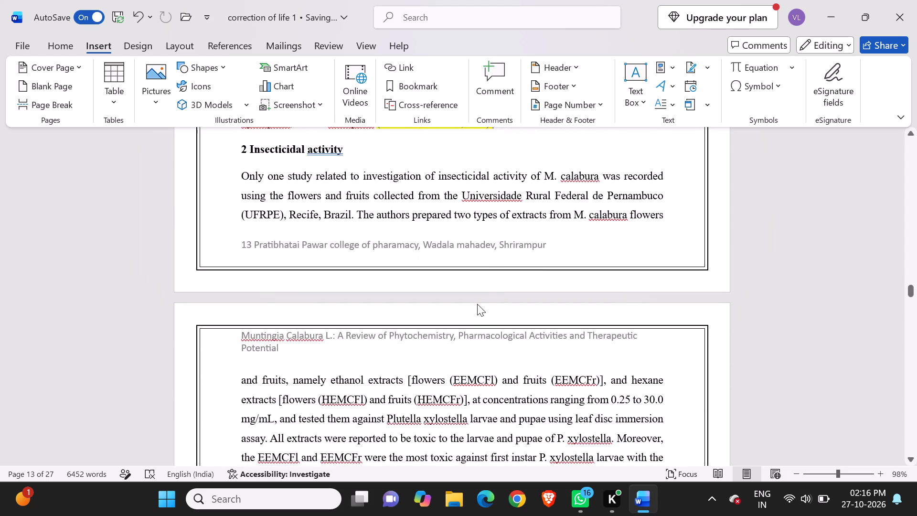
{"action": "scroll", "coordinate": [477, 304], "scroll_direction": "down", "scroll_amount": 5}
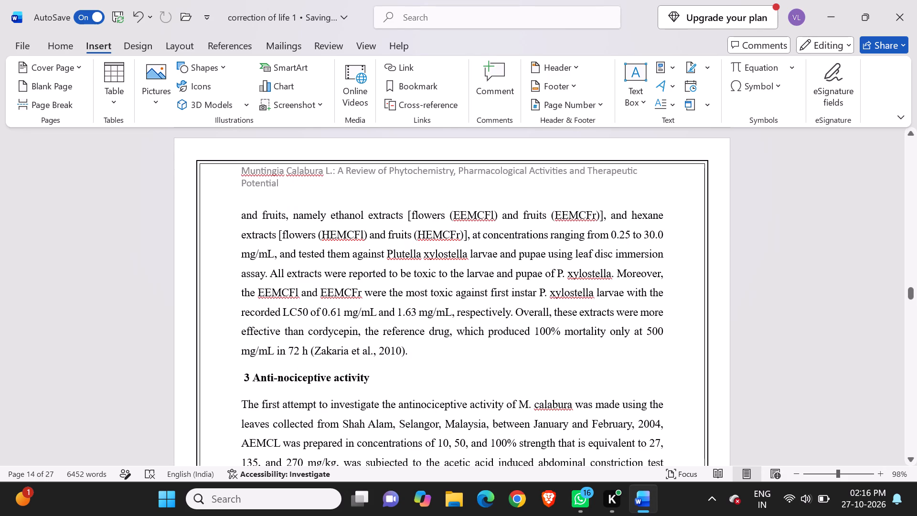
{"action": "left_click_drag", "start_coordinate": [311, 349], "coordinate": [417, 361]}
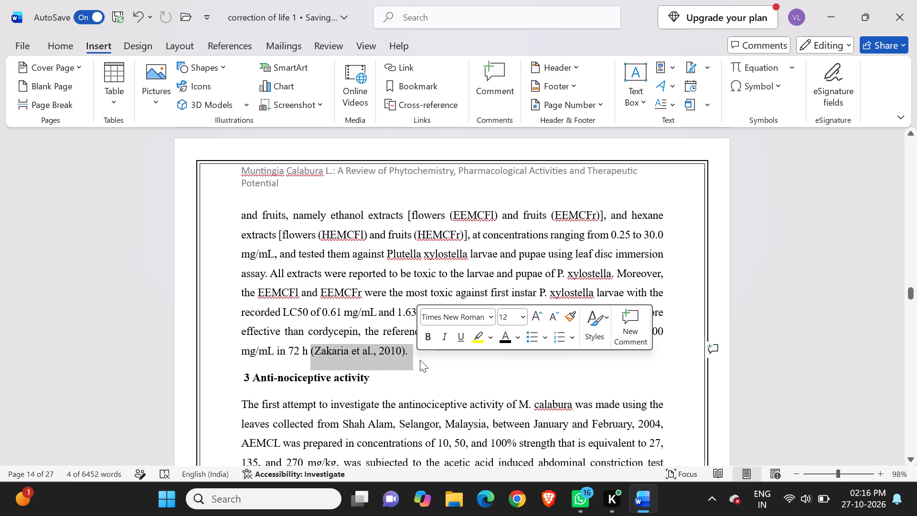
{"action": "left_click", "coordinate": [479, 343]}
Check the Anti-nociceptive activity section for further author-year citations.
{"action": "scroll", "coordinate": [473, 367], "scroll_direction": "down", "scroll_amount": 3}
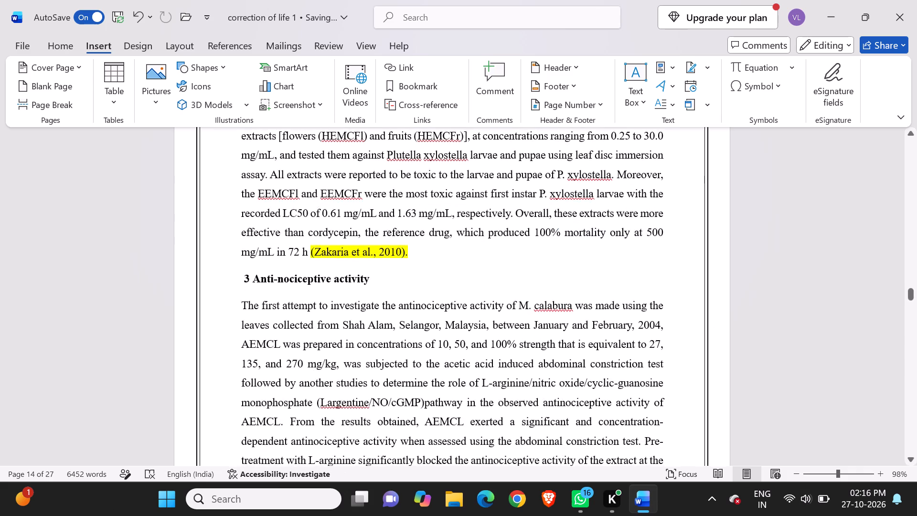
{"action": "scroll", "coordinate": [472, 366], "scroll_direction": "down", "scroll_amount": 4}
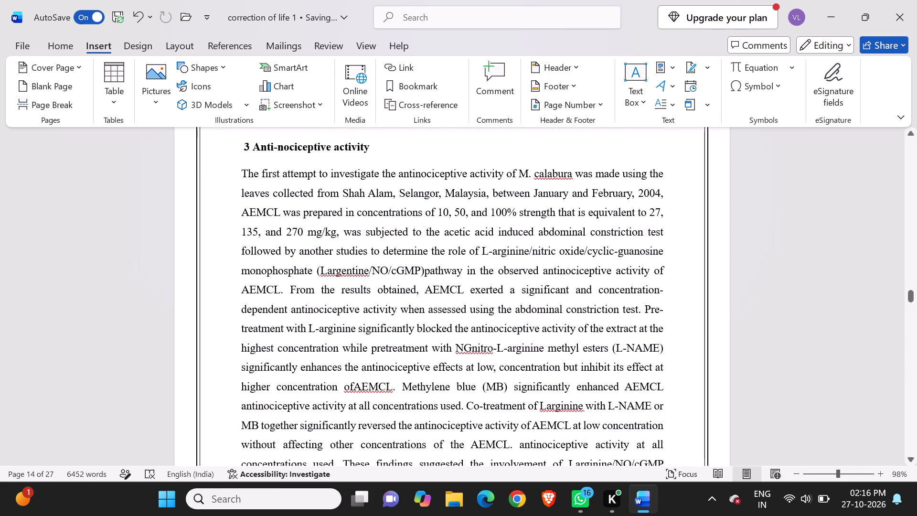
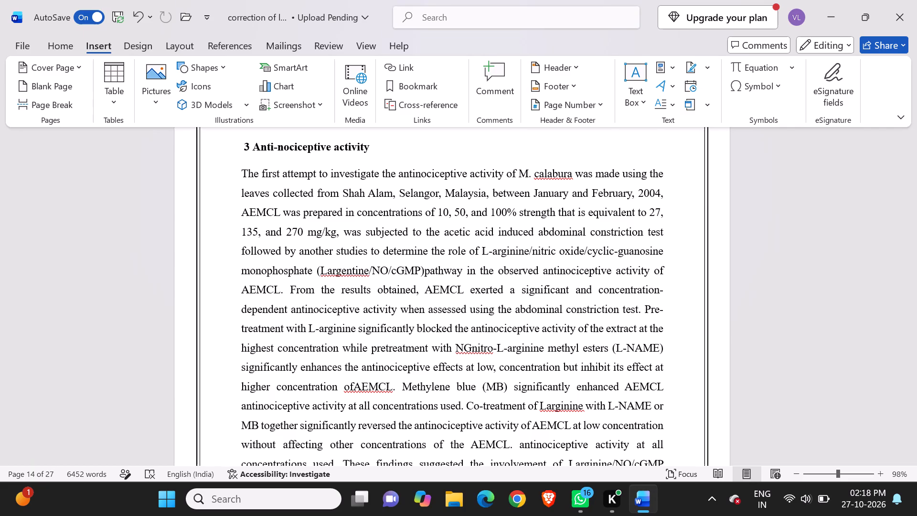
Look back over the Antibacterial activity section and the Pharmacological studies introduction to review their in-text citations.
{"action": "scroll", "coordinate": [435, 362], "scroll_direction": "up", "scroll_amount": 5}
{"action": "scroll", "coordinate": [435, 362], "scroll_direction": "up", "scroll_amount": 17}
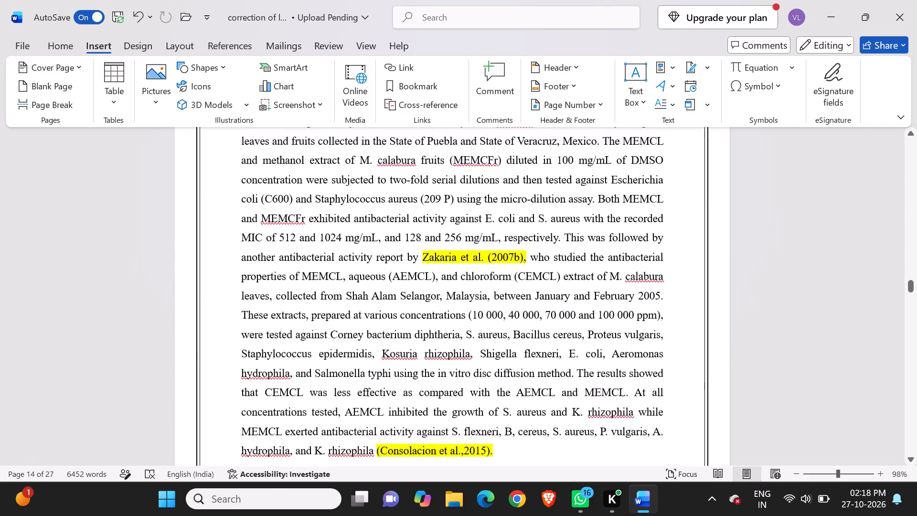
{"action": "scroll", "coordinate": [431, 336], "scroll_direction": "up", "scroll_amount": 11}
{"action": "scroll", "coordinate": [431, 336], "scroll_direction": "down", "scroll_amount": 2}
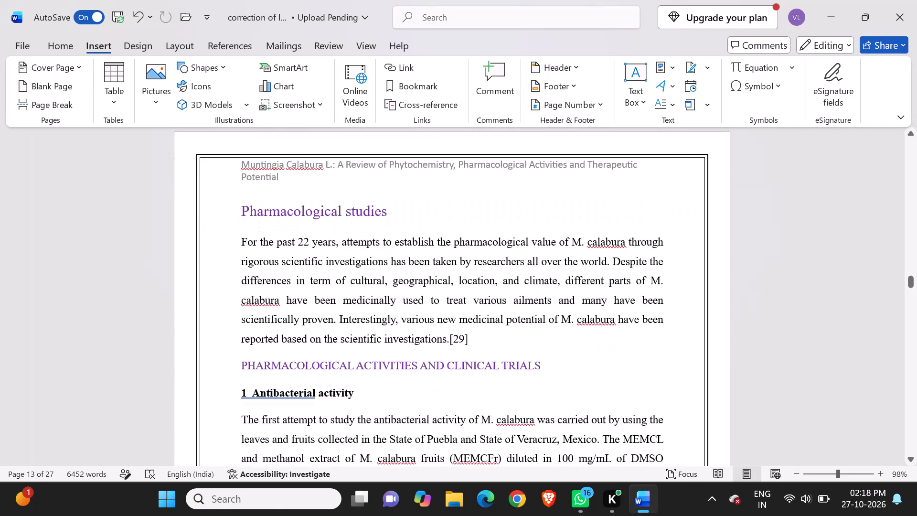
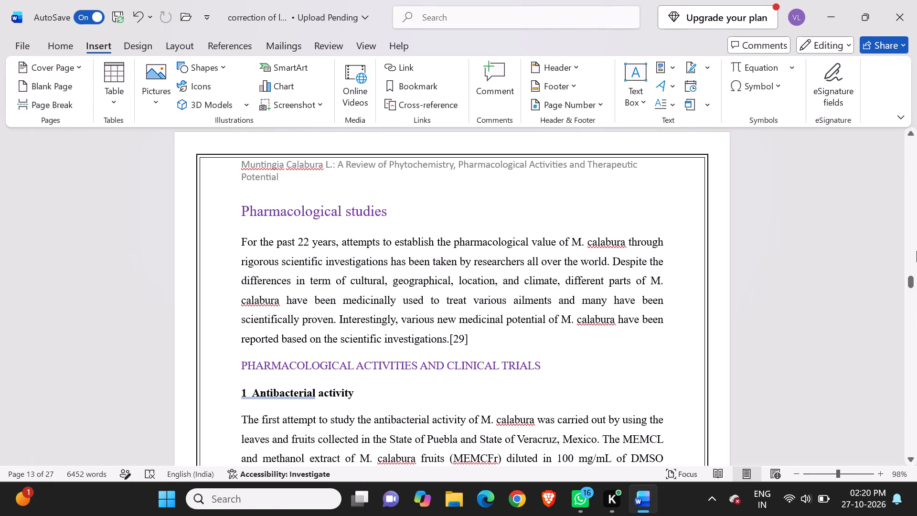
Highlight the citation (Zakaria et al., 2007) in yellow in the Anti-nociceptive activity section.
{"action": "scroll", "coordinate": [916, 251], "scroll_direction": "down", "scroll_amount": 1}
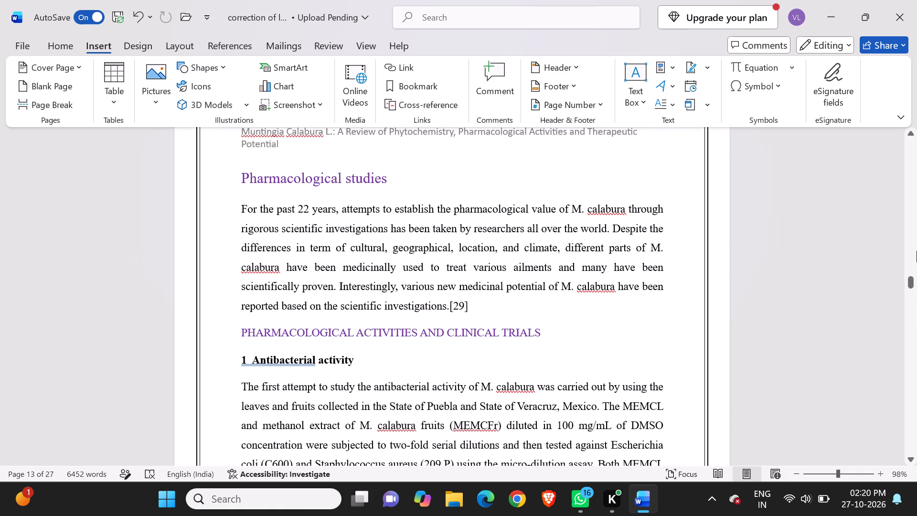
{"action": "scroll", "coordinate": [916, 251], "scroll_direction": "down", "scroll_amount": 16}
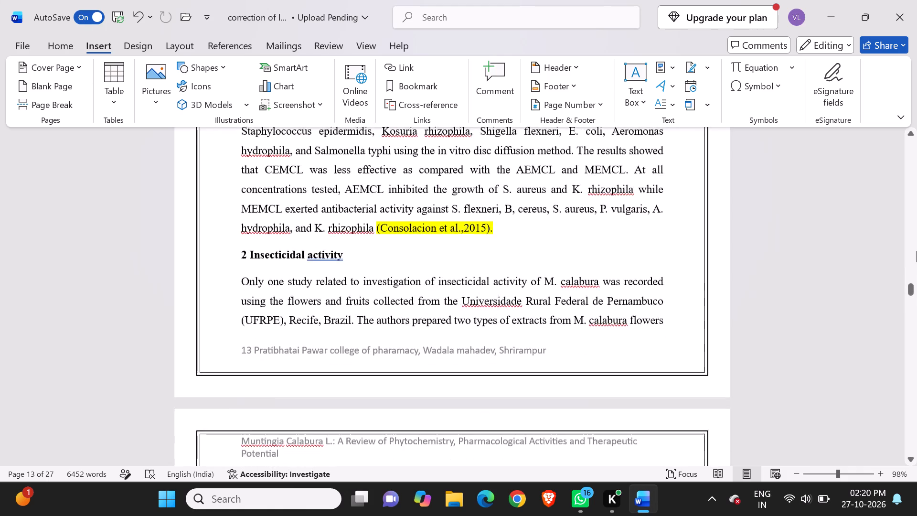
{"action": "scroll", "coordinate": [916, 251], "scroll_direction": "down", "scroll_amount": 14}
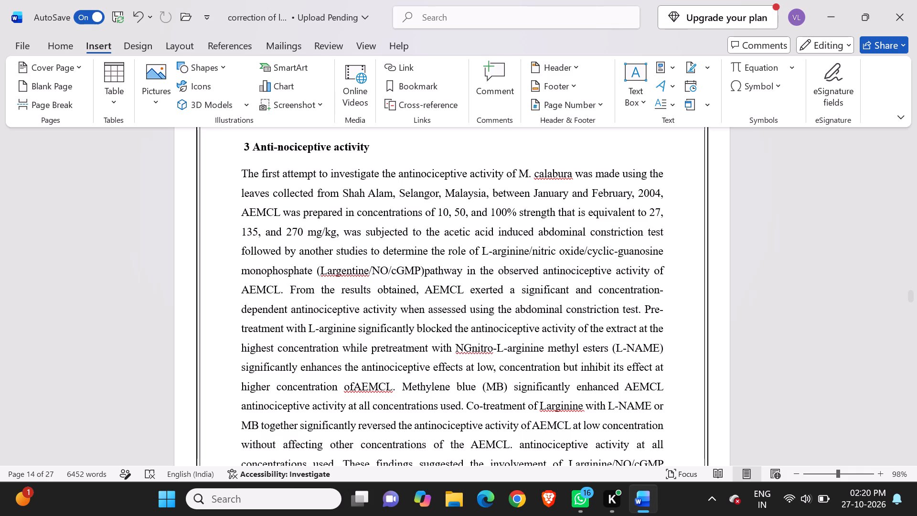
{"action": "scroll", "coordinate": [576, 235], "scroll_direction": "down", "scroll_amount": 2}
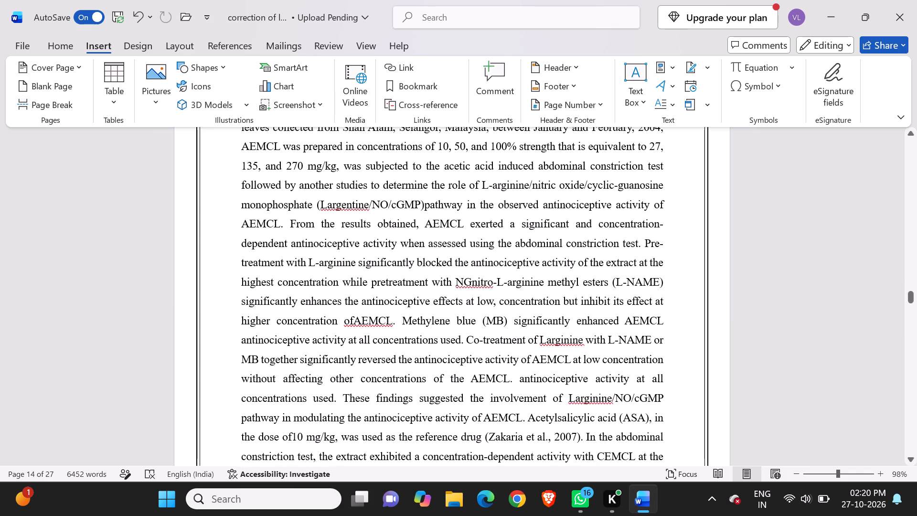
{"action": "scroll", "coordinate": [576, 235], "scroll_direction": "down", "scroll_amount": 2}
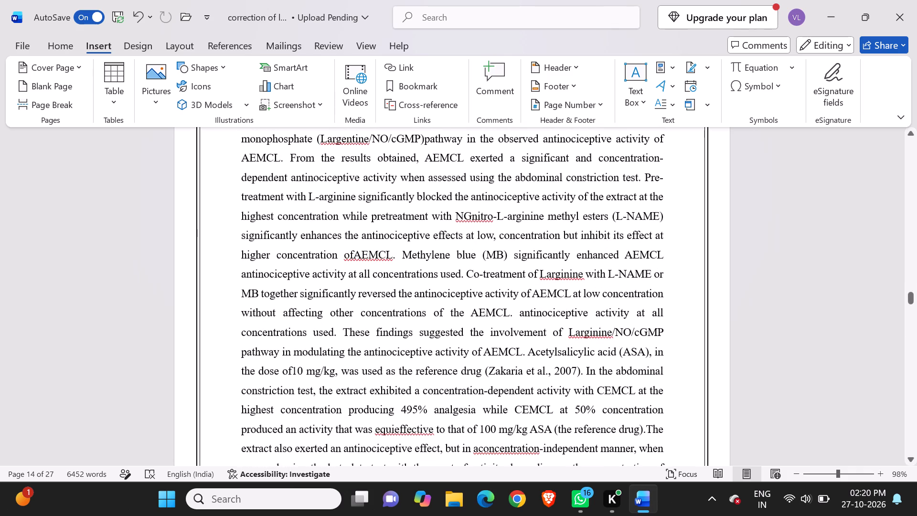
{"action": "scroll", "coordinate": [576, 235], "scroll_direction": "down", "scroll_amount": 2}
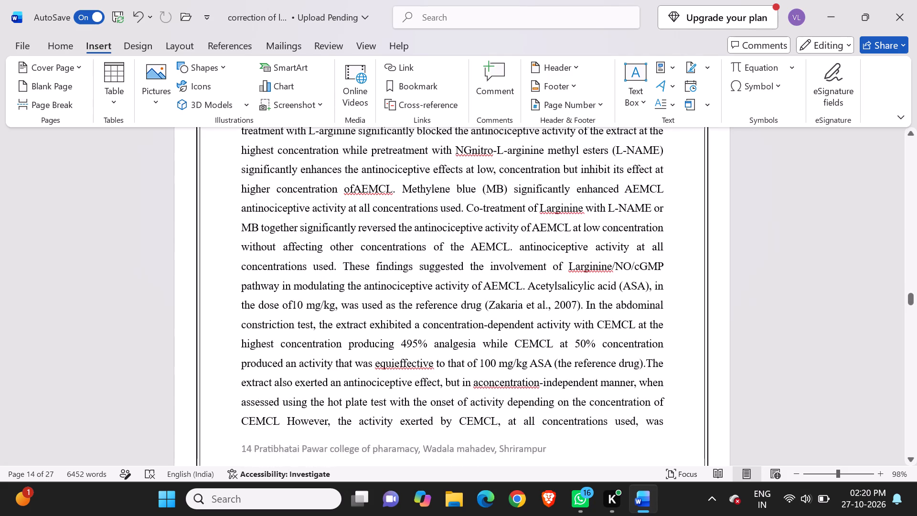
{"action": "scroll", "coordinate": [576, 235], "scroll_direction": "down", "scroll_amount": 2}
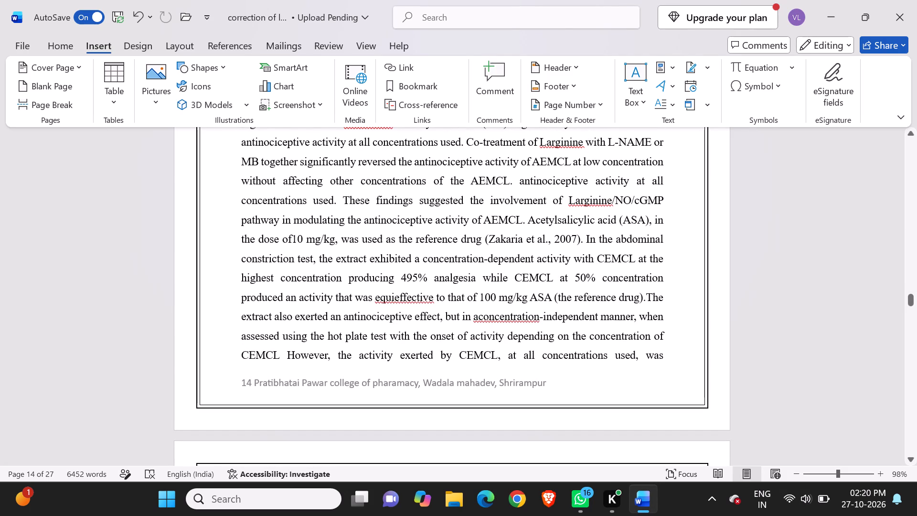
{"action": "left_click_drag", "start_coordinate": [482, 234], "coordinate": [501, 235]}
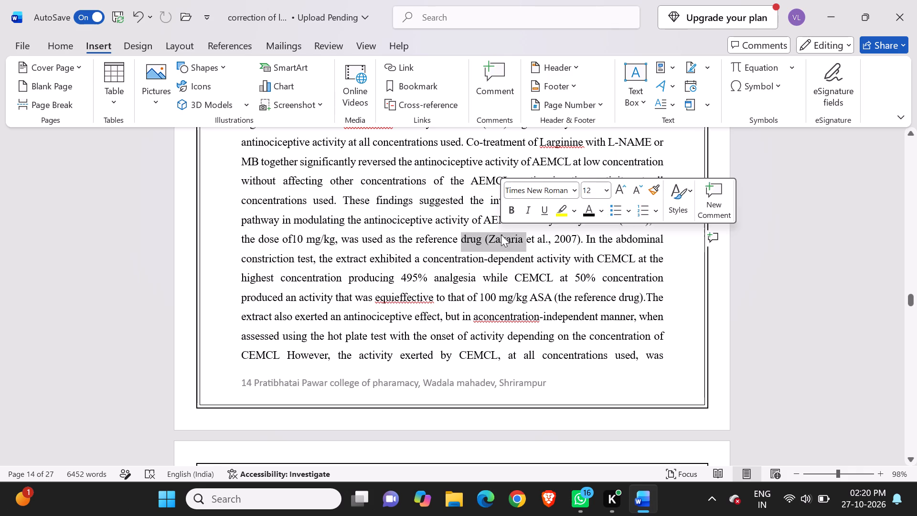
{"action": "left_click", "coordinate": [501, 235]}
{"action": "left_click_drag", "start_coordinate": [483, 238], "coordinate": [521, 232]}
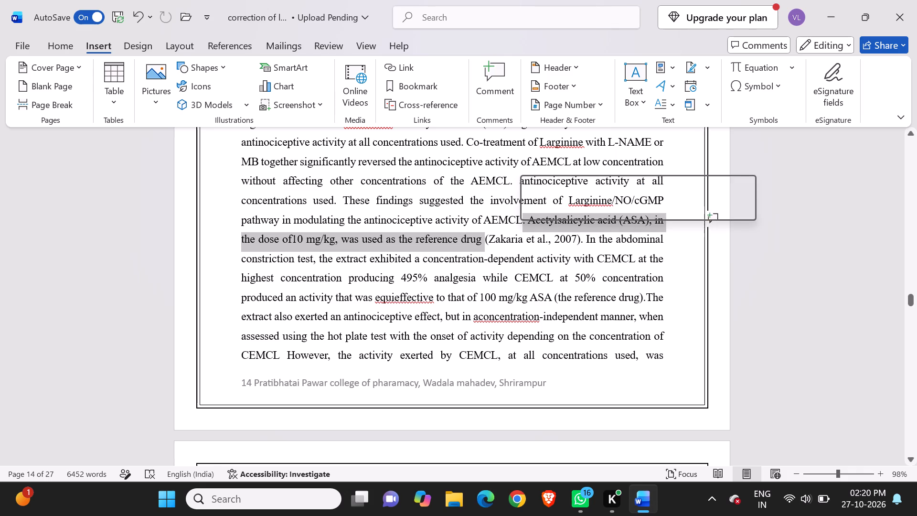
{"action": "left_click", "coordinate": [508, 247]}
{"action": "left_click_drag", "start_coordinate": [485, 241], "coordinate": [493, 237]}
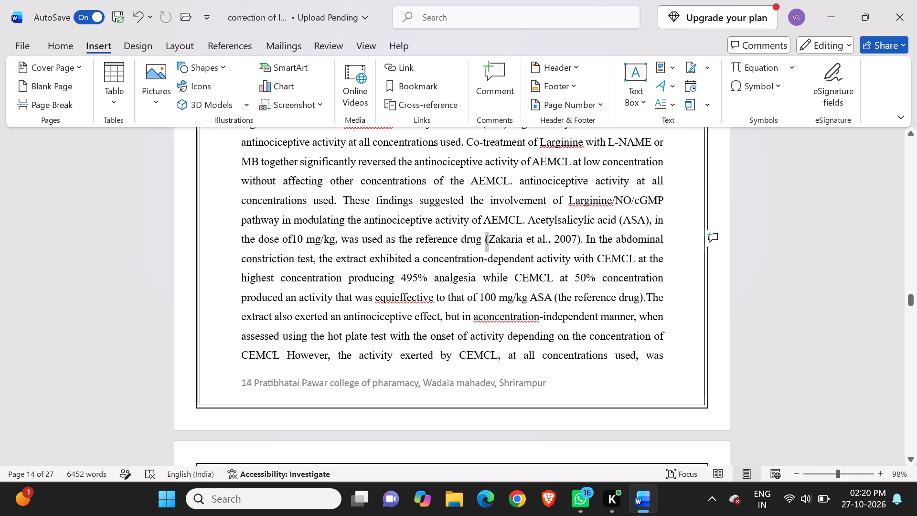
{"action": "left_click_drag", "start_coordinate": [493, 237], "coordinate": [582, 236]}
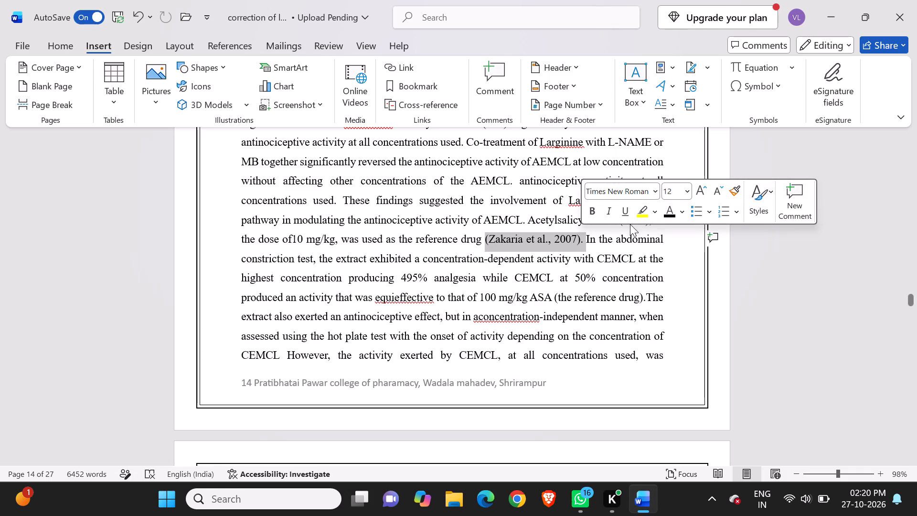
{"action": "left_click", "coordinate": [643, 216]}
{"action": "scroll", "coordinate": [643, 265], "scroll_direction": "down", "scroll_amount": 1}
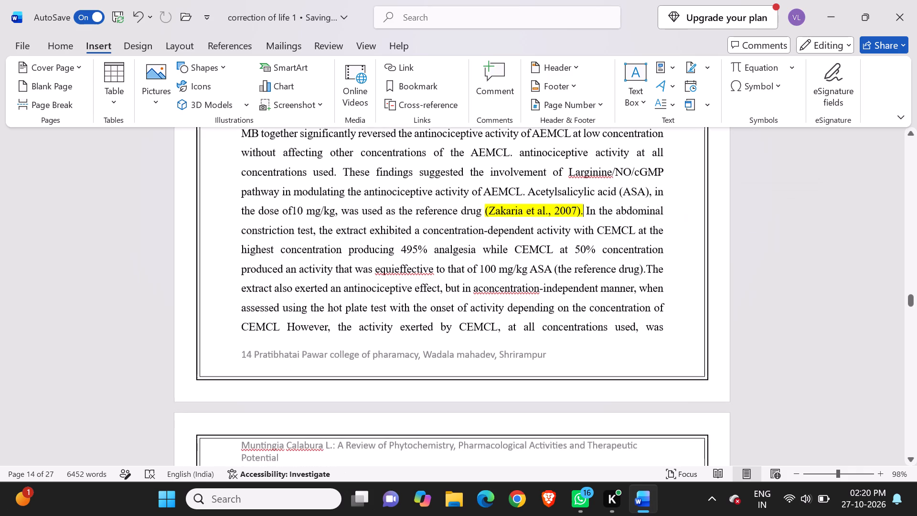
{"action": "left_click", "coordinate": [643, 265]}
Highlight the citation Preethi et al.,2011 in yellow at the end of the Anti-nociceptive activity section.
{"action": "scroll", "coordinate": [643, 265], "scroll_direction": "down", "scroll_amount": 3}
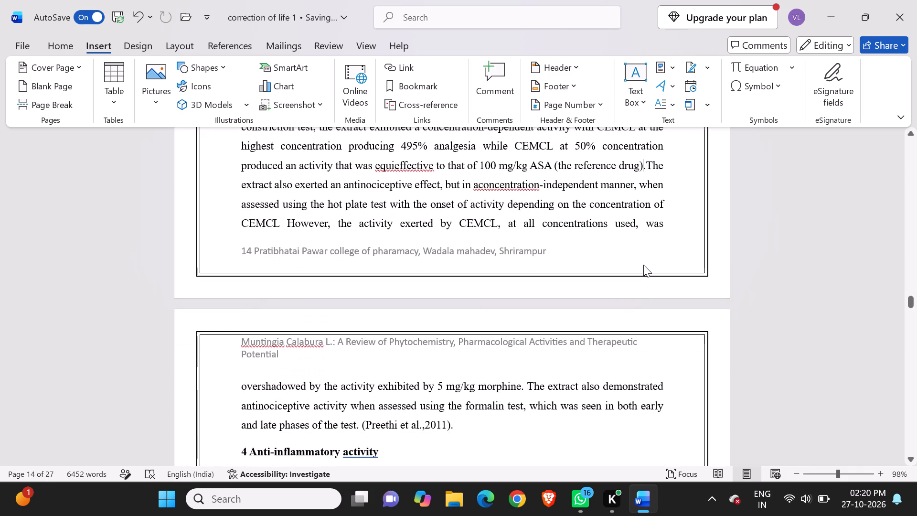
{"action": "scroll", "coordinate": [643, 265], "scroll_direction": "down", "scroll_amount": 3}
{"action": "scroll", "coordinate": [643, 265], "scroll_direction": "up", "scroll_amount": 3}
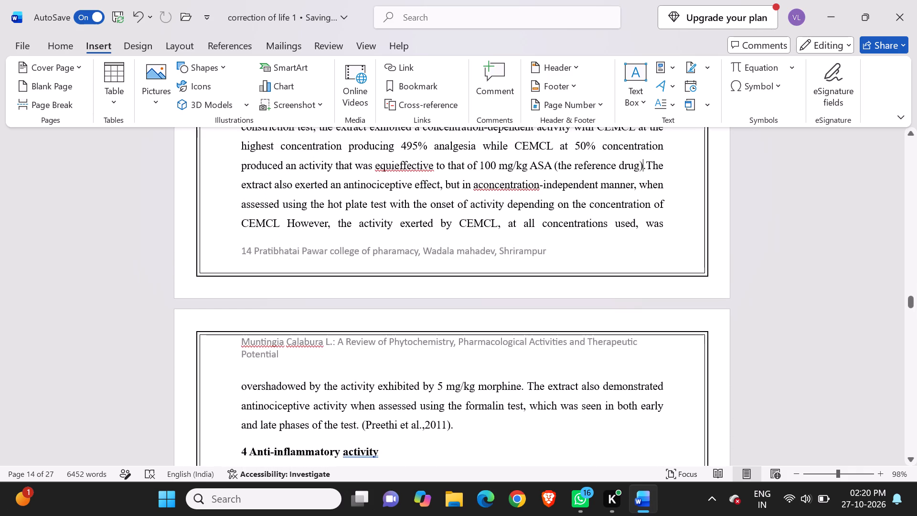
{"action": "scroll", "coordinate": [548, 267], "scroll_direction": "down", "scroll_amount": 6}
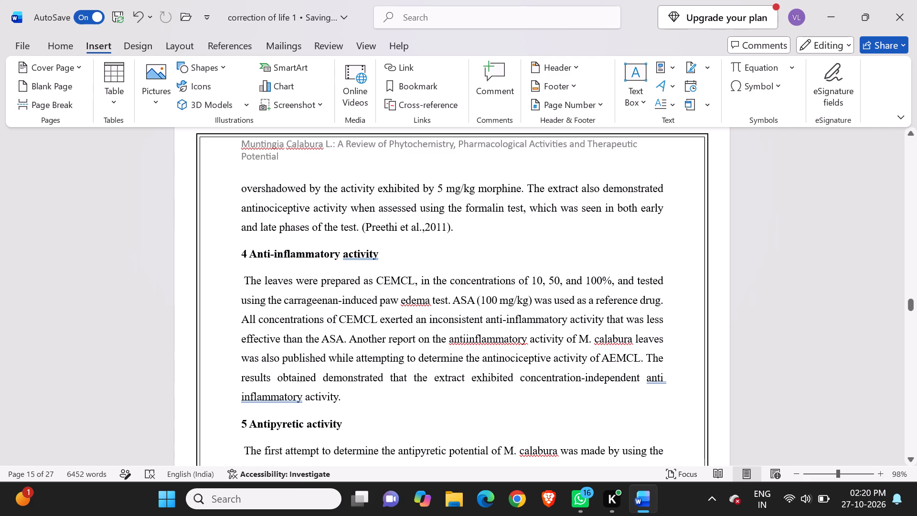
{"action": "left_click_drag", "start_coordinate": [364, 227], "coordinate": [457, 226]}
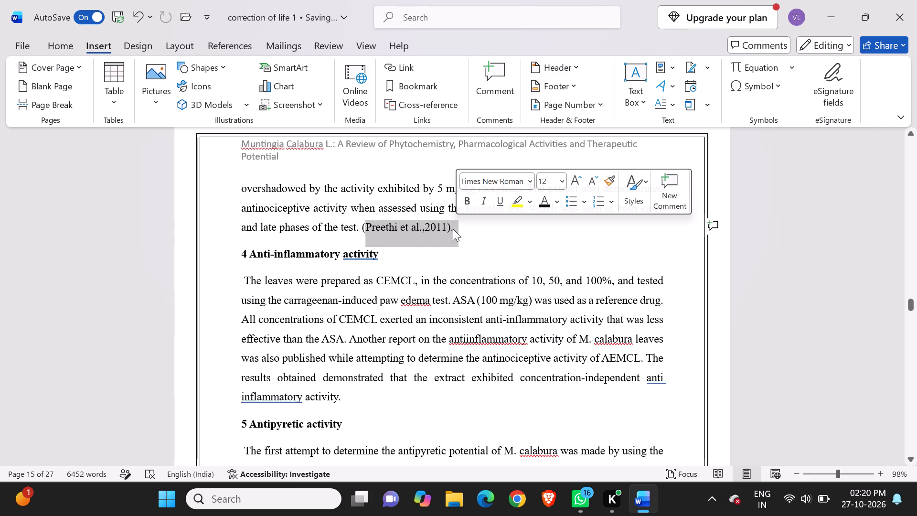
{"action": "left_click", "coordinate": [518, 207]}
{"action": "left_click", "coordinate": [500, 241]}
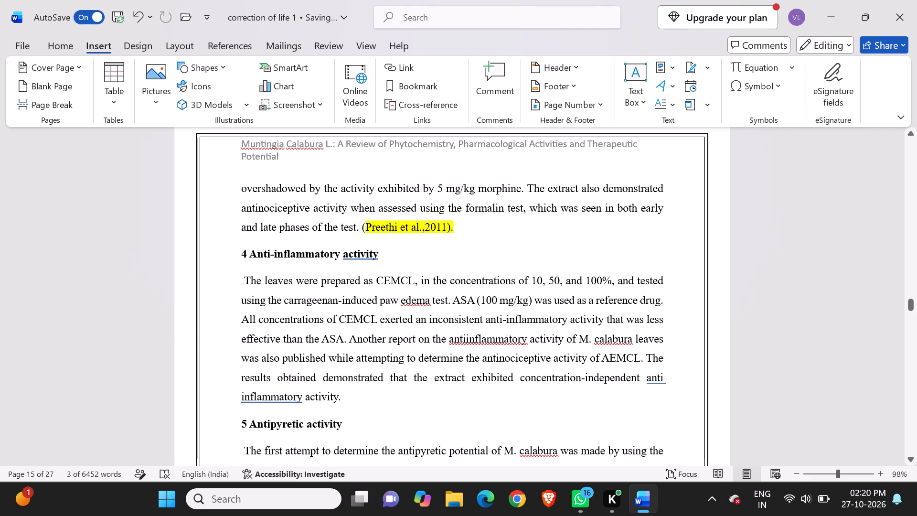
Split "antiinflammatory" into "anti inflammatory" in the Anti-inflammatory activity paragraph.
{"action": "scroll", "coordinate": [500, 241], "scroll_direction": "down", "scroll_amount": 4}
{"action": "scroll", "coordinate": [500, 241], "scroll_direction": "up", "scroll_amount": 1}
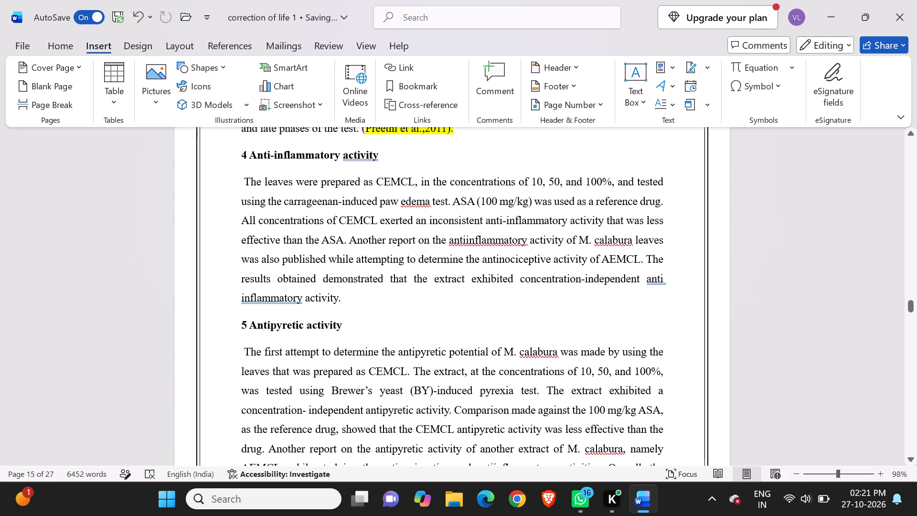
{"action": "scroll", "coordinate": [484, 245], "scroll_direction": "down", "scroll_amount": 2}
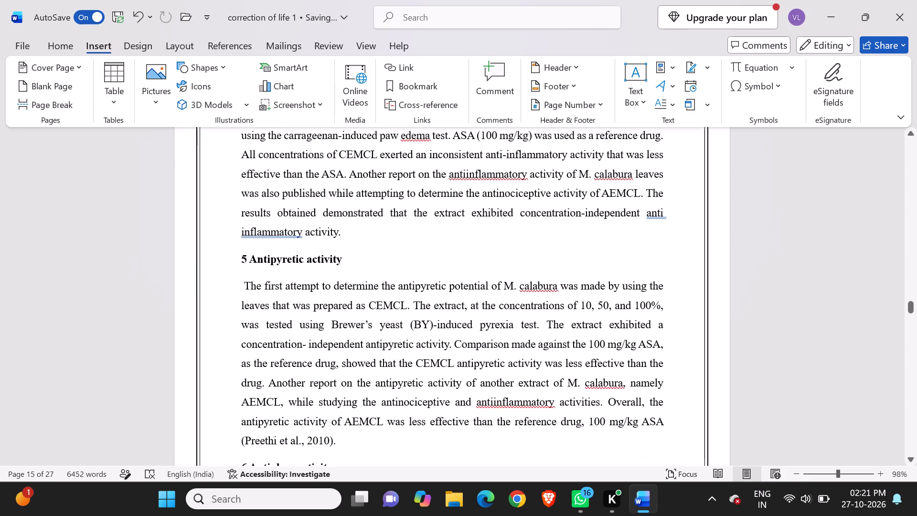
{"action": "left_click", "coordinate": [466, 174]}
{"action": "key", "text": "space"}
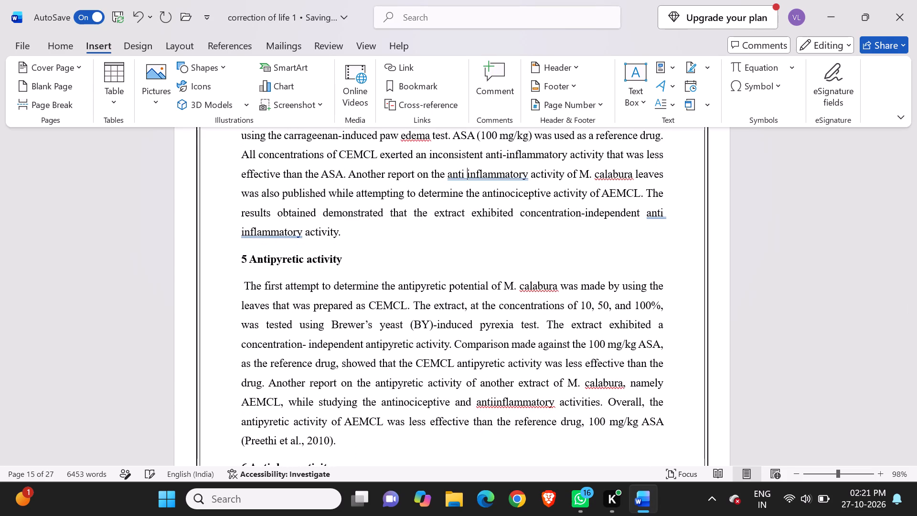
Highlight the citation (Preethi et al., 2010) in yellow at the end of the Antipyretic activity section.
{"action": "scroll", "coordinate": [493, 216], "scroll_direction": "down", "scroll_amount": 2}
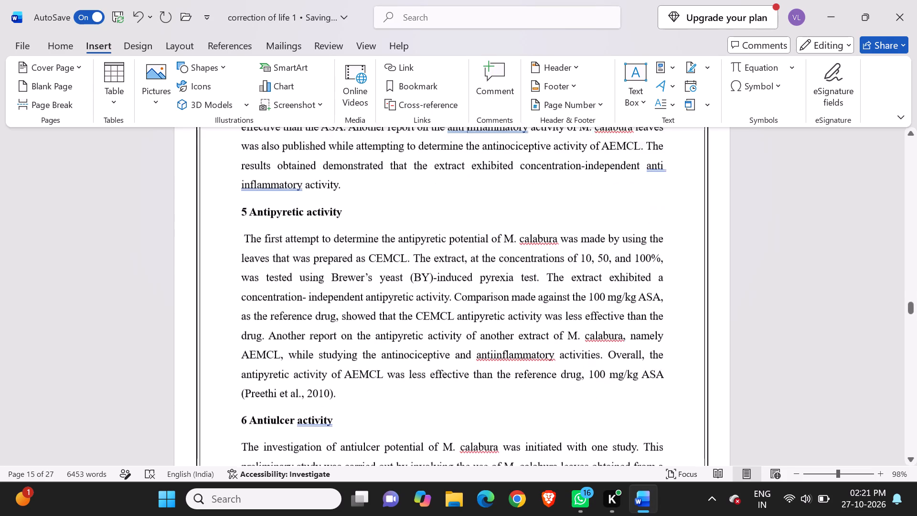
{"action": "scroll", "coordinate": [493, 216], "scroll_direction": "down", "scroll_amount": 1}
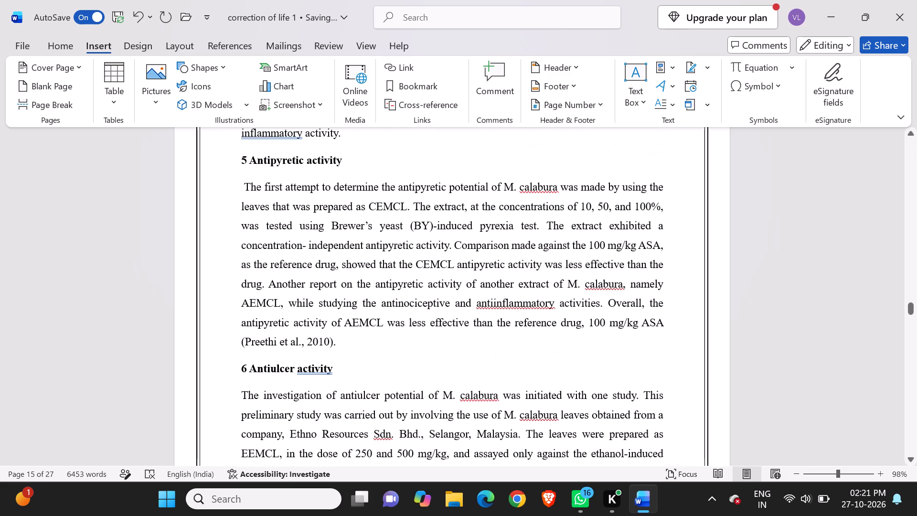
{"action": "scroll", "coordinate": [493, 216], "scroll_direction": "down", "scroll_amount": 1}
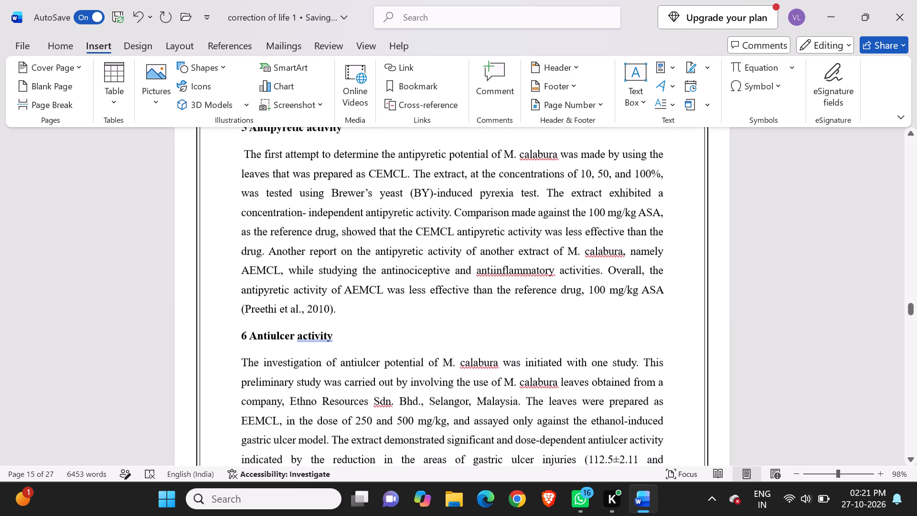
{"action": "scroll", "coordinate": [508, 235], "scroll_direction": "down", "scroll_amount": 1}
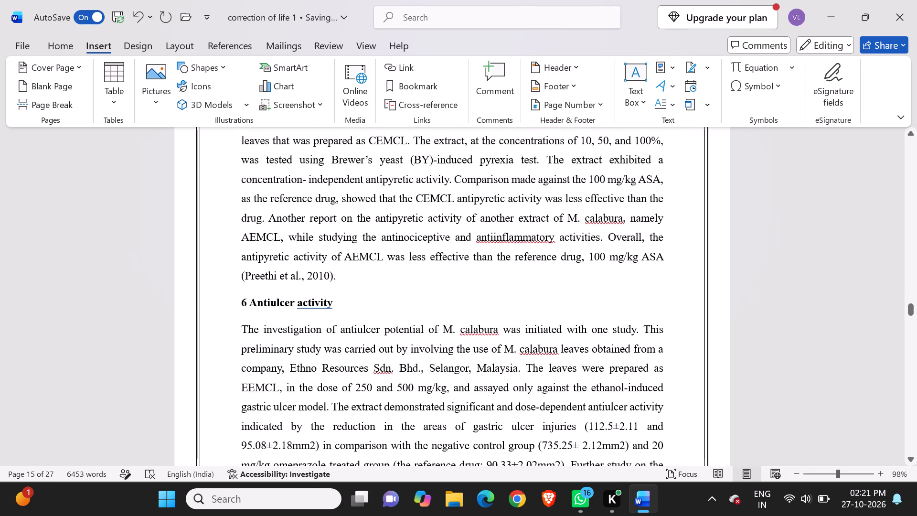
{"action": "scroll", "coordinate": [508, 235], "scroll_direction": "down", "scroll_amount": 1}
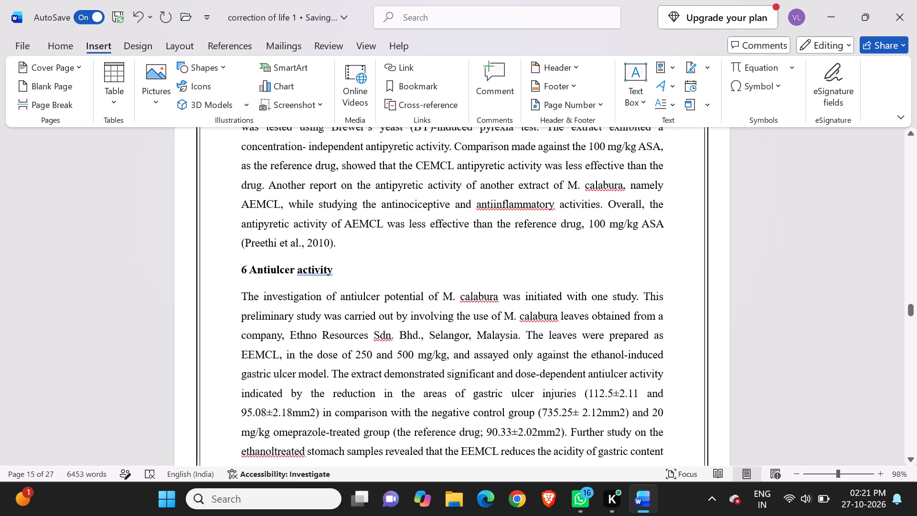
{"action": "left_click_drag", "start_coordinate": [240, 241], "coordinate": [310, 232]}
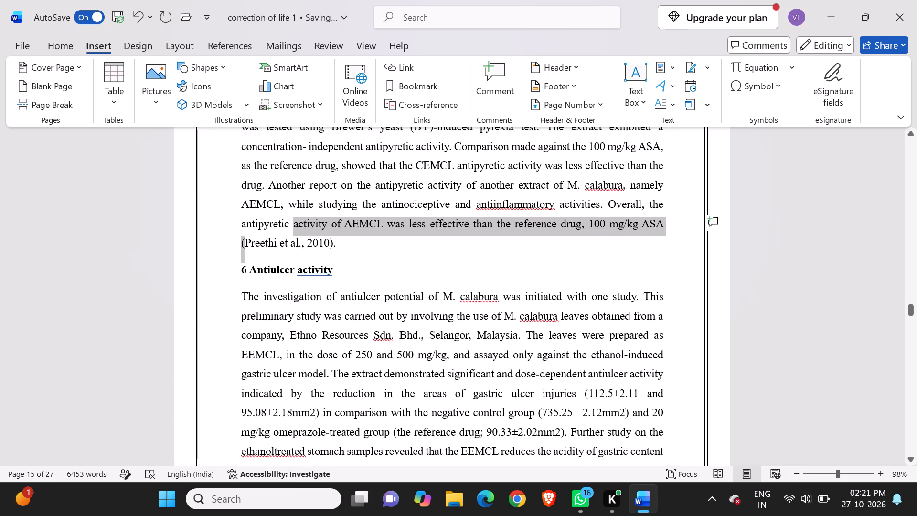
{"action": "left_click_drag", "start_coordinate": [310, 232], "coordinate": [334, 246]}
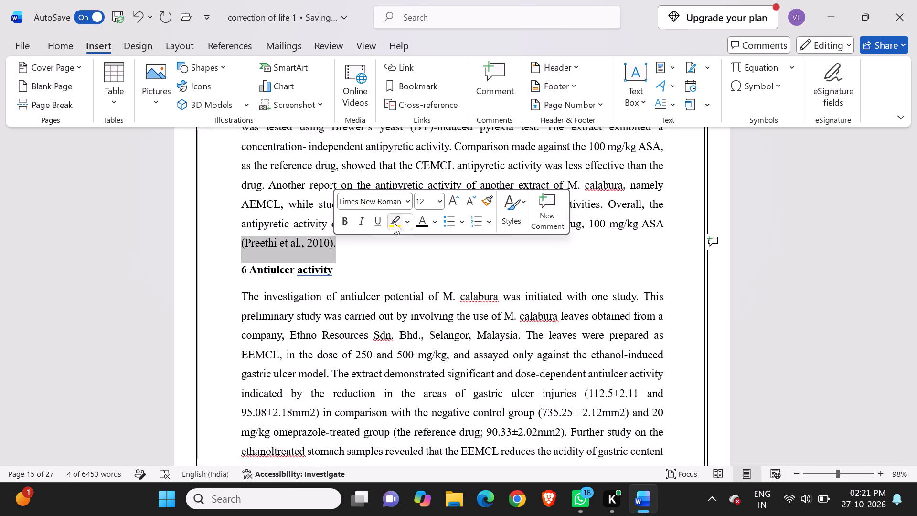
{"action": "left_click", "coordinate": [395, 225]}
{"action": "left_click", "coordinate": [393, 245]}
Highlight "2018, Nor Azman et" in yellow in the In vitro studies paragraph under Antidiabetic activity of M. calabura.
{"action": "scroll", "coordinate": [392, 242], "scroll_direction": "down", "scroll_amount": 2}
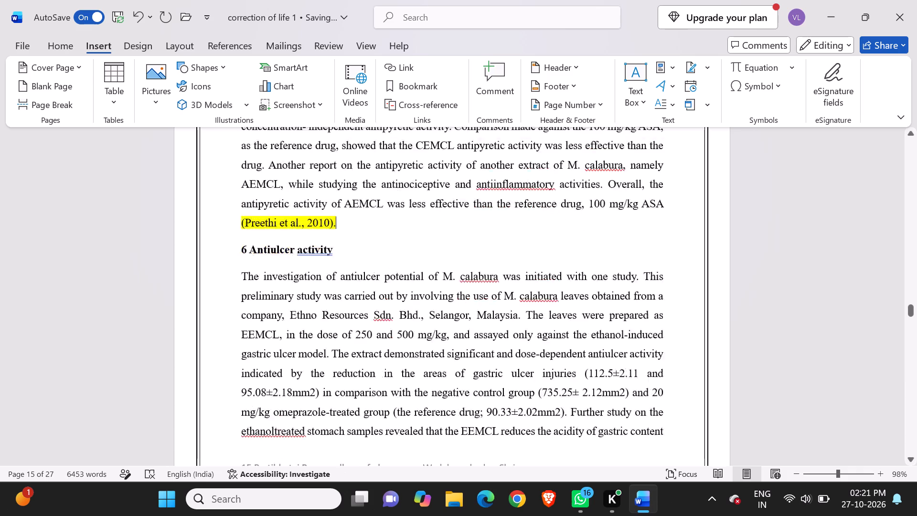
{"action": "scroll", "coordinate": [392, 242], "scroll_direction": "down", "scroll_amount": 2}
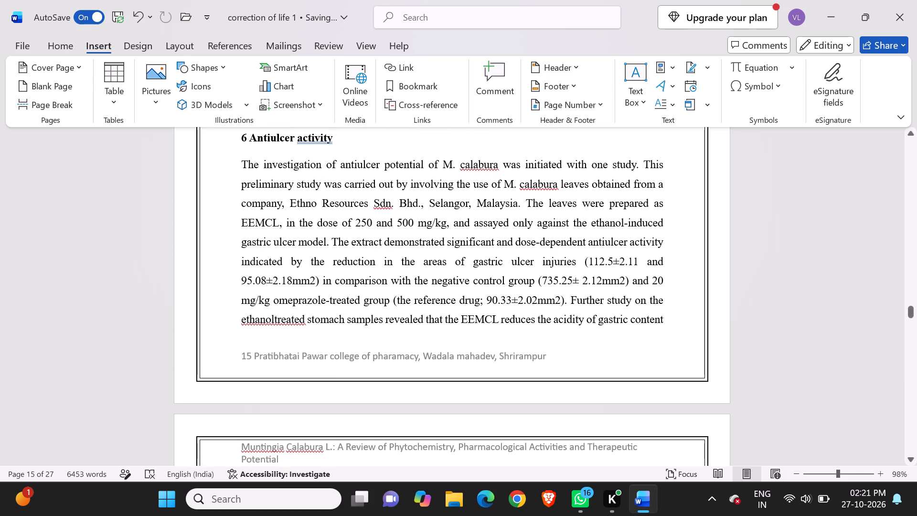
{"action": "scroll", "coordinate": [391, 240], "scroll_direction": "down", "scroll_amount": 8}
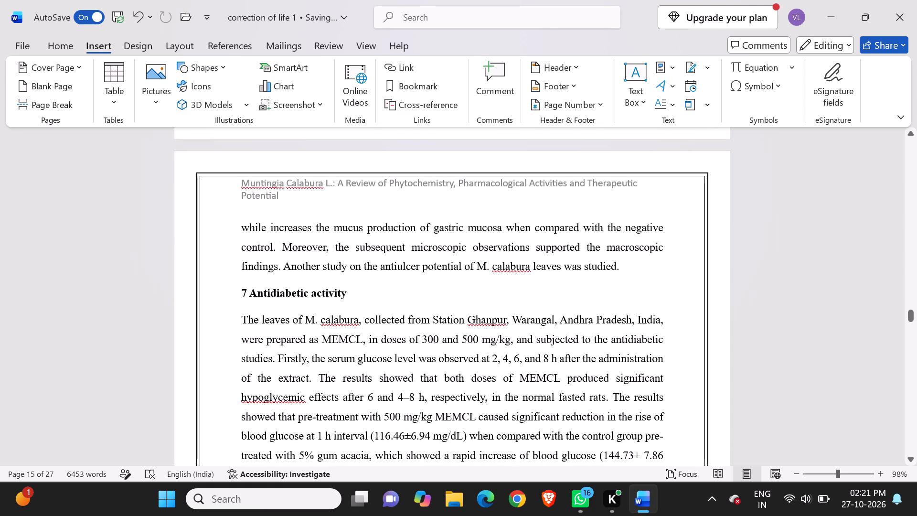
{"action": "scroll", "coordinate": [437, 255], "scroll_direction": "down", "scroll_amount": 4}
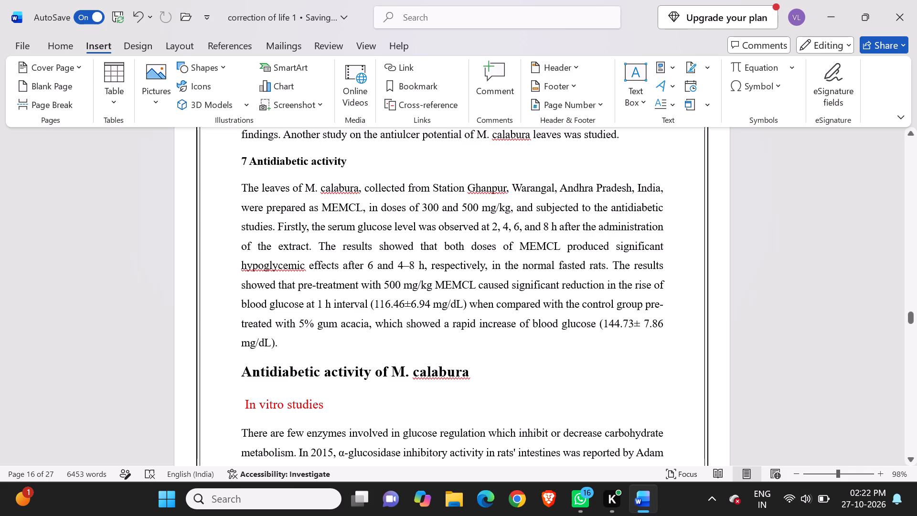
{"action": "scroll", "coordinate": [679, 361], "scroll_direction": "down", "scroll_amount": 6}
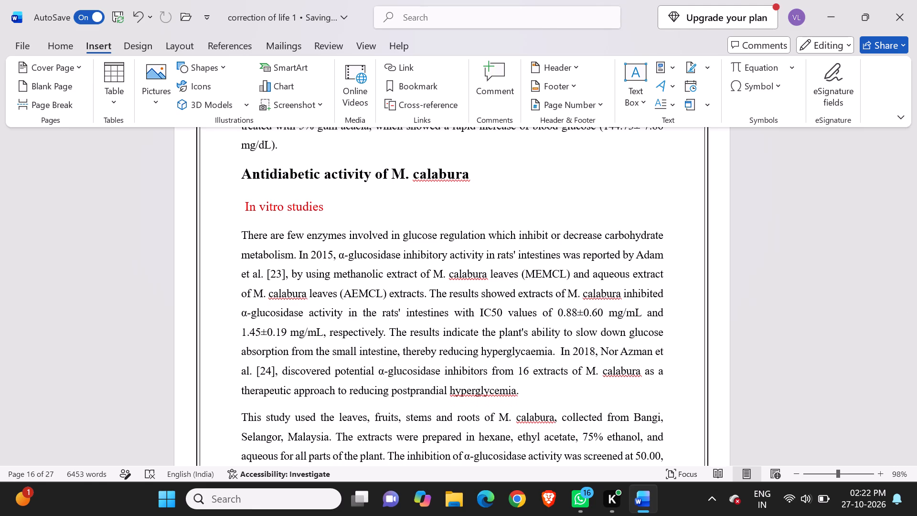
{"action": "scroll", "coordinate": [679, 361], "scroll_direction": "down", "scroll_amount": 3}
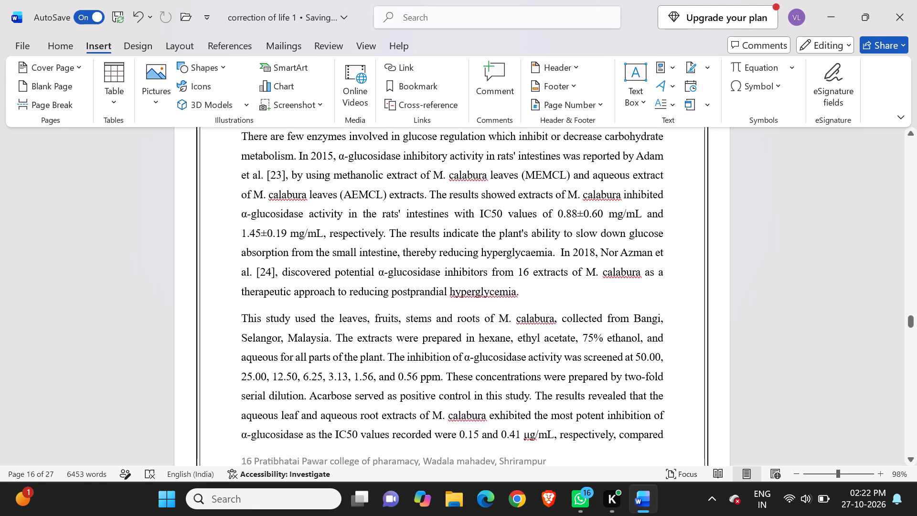
{"action": "left_click_drag", "start_coordinate": [571, 256], "coordinate": [584, 250]}
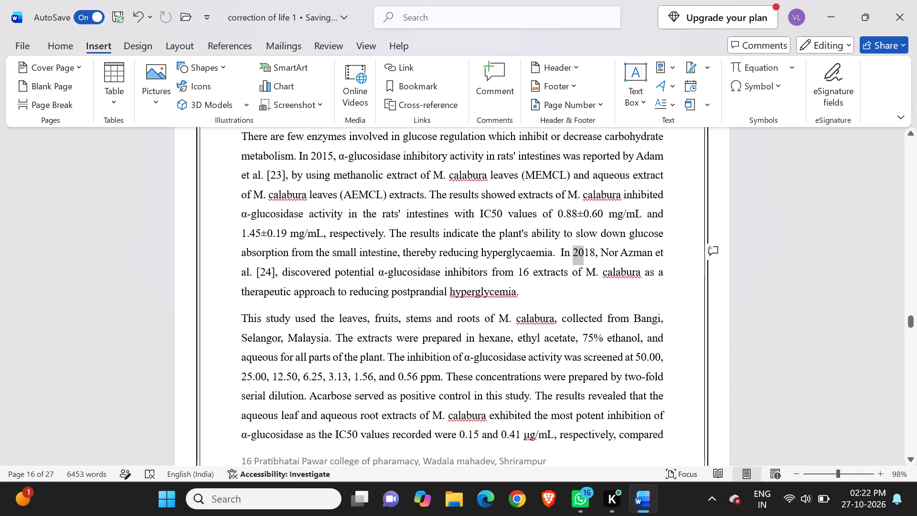
{"action": "left_click_drag", "start_coordinate": [584, 250], "coordinate": [674, 249]}
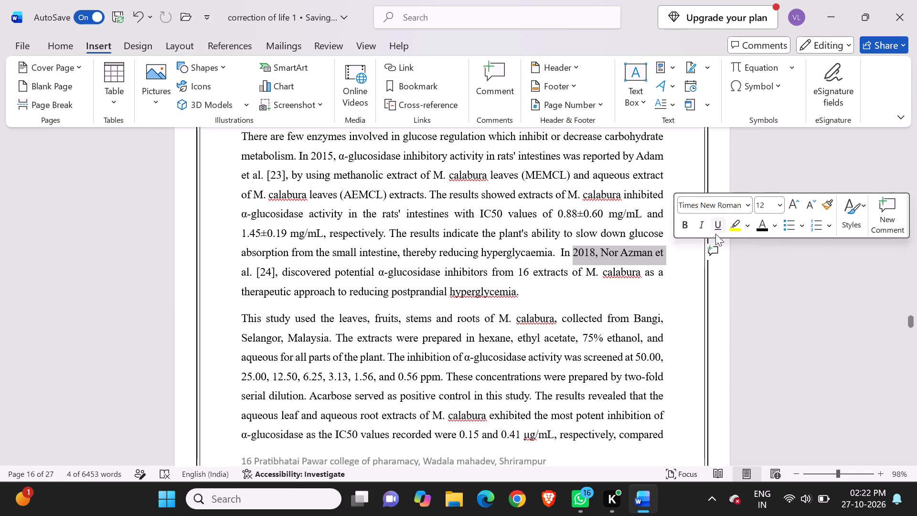
{"action": "left_click", "coordinate": [735, 229]}
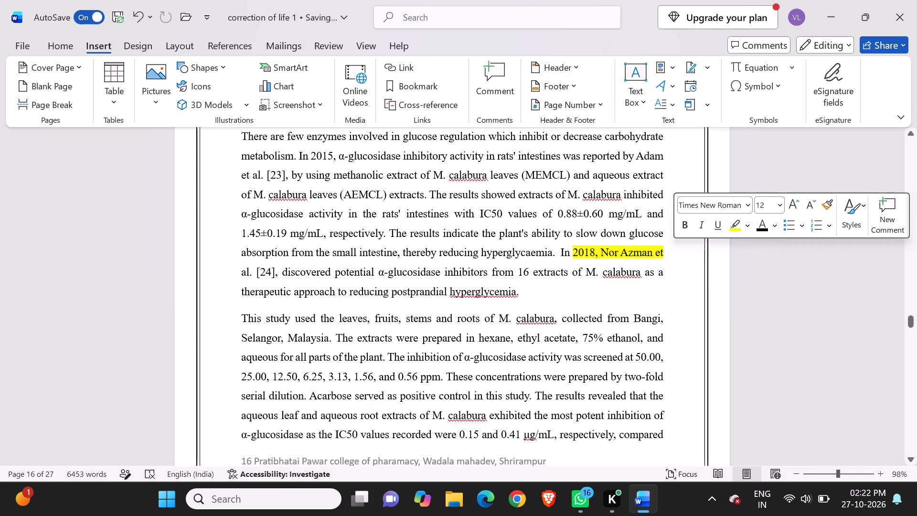
{"action": "left_click", "coordinate": [660, 304]}
Review the In vitro and In vivo studies text of the antidiabetic section through page 18 for further citations.
{"action": "scroll", "coordinate": [660, 304], "scroll_direction": "up", "scroll_amount": 2}
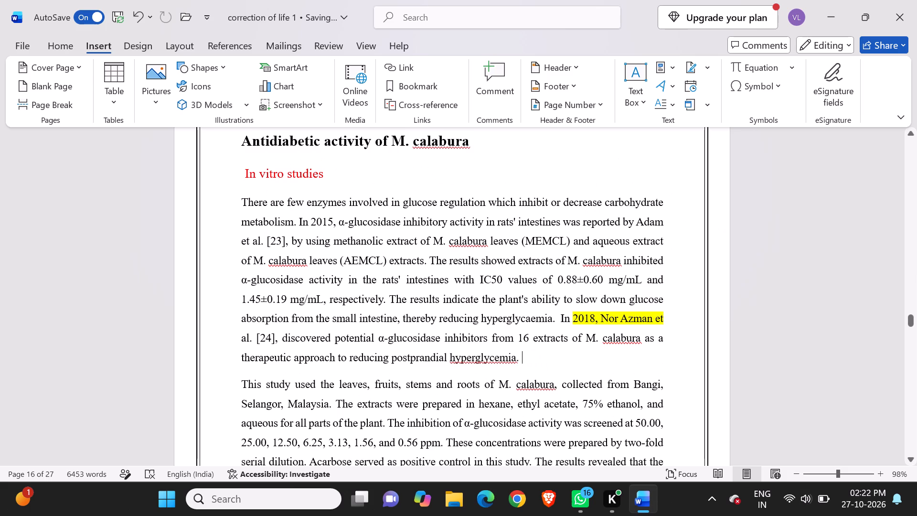
{"action": "scroll", "coordinate": [660, 304], "scroll_direction": "up", "scroll_amount": 2}
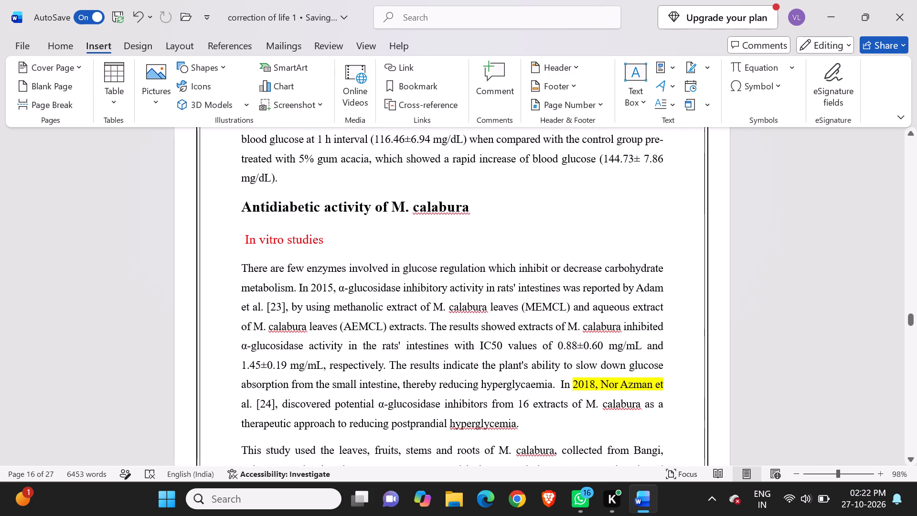
{"action": "scroll", "coordinate": [660, 304], "scroll_direction": "up", "scroll_amount": 1}
{"action": "scroll", "coordinate": [660, 304], "scroll_direction": "down", "scroll_amount": 5}
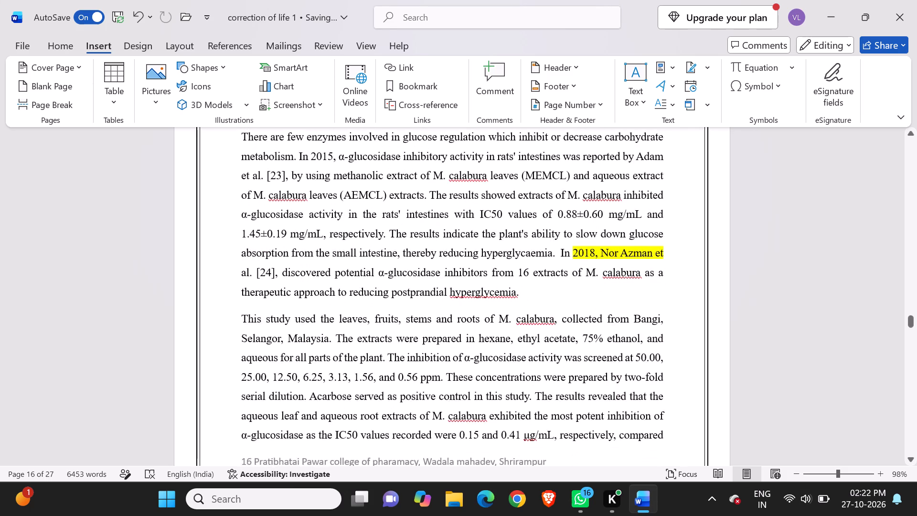
{"action": "scroll", "coordinate": [660, 304], "scroll_direction": "down", "scroll_amount": 3}
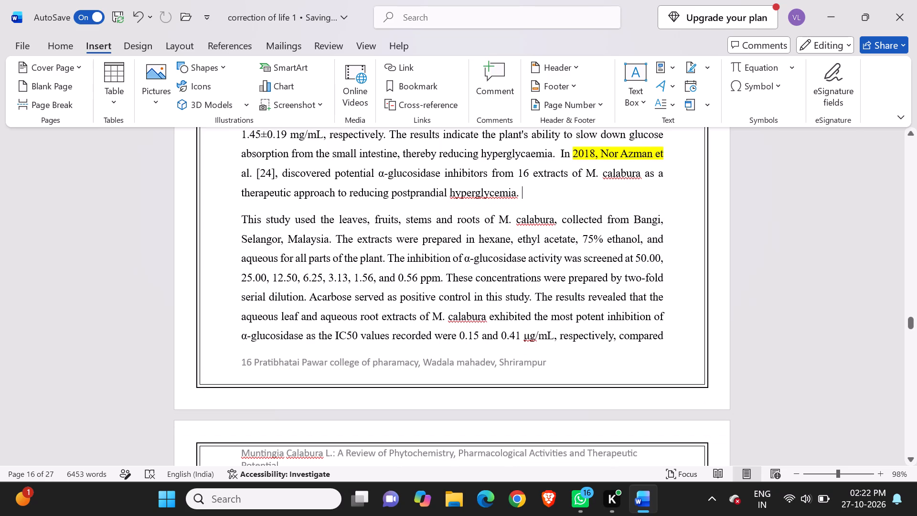
{"action": "scroll", "coordinate": [660, 304], "scroll_direction": "down", "scroll_amount": 4}
{"action": "scroll", "coordinate": [660, 304], "scroll_direction": "up", "scroll_amount": 3}
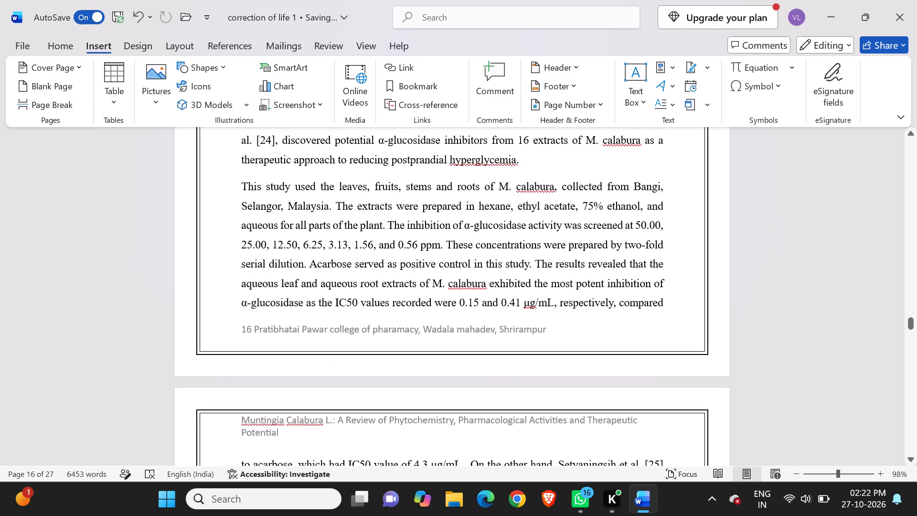
{"action": "scroll", "coordinate": [660, 304], "scroll_direction": "down", "scroll_amount": 7}
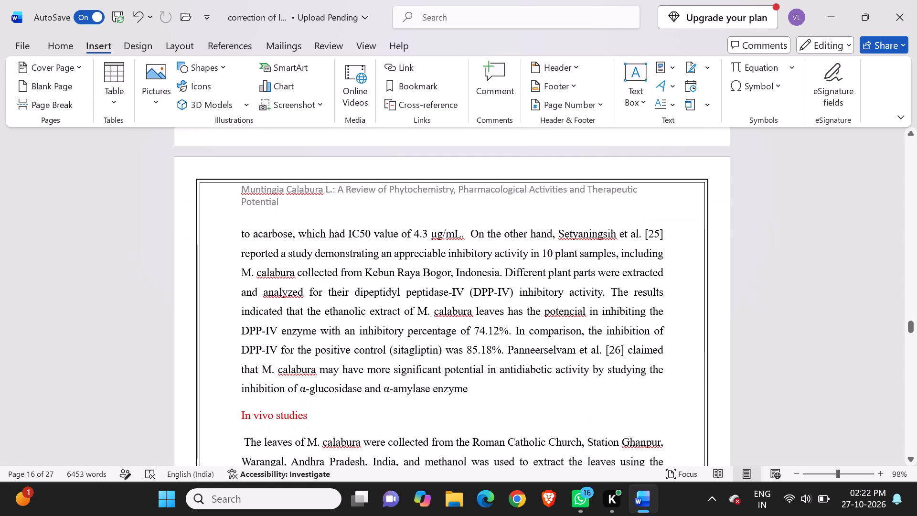
{"action": "scroll", "coordinate": [660, 304], "scroll_direction": "down", "scroll_amount": 1}
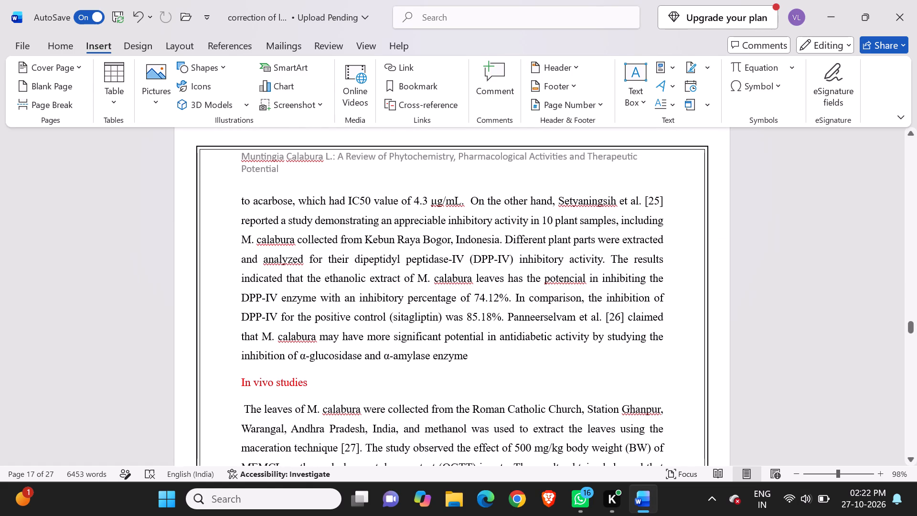
{"action": "scroll", "coordinate": [660, 304], "scroll_direction": "down", "scroll_amount": 1}
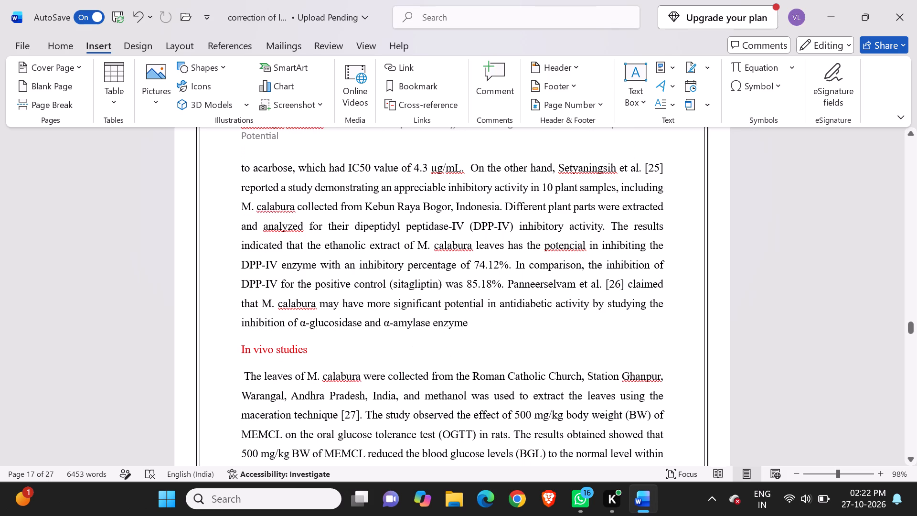
{"action": "scroll", "coordinate": [661, 297], "scroll_direction": "down", "scroll_amount": 3}
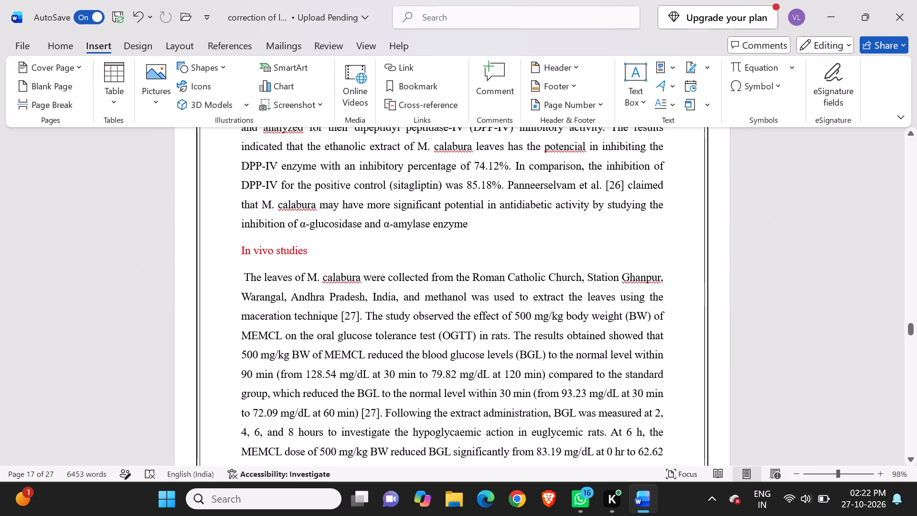
{"action": "scroll", "coordinate": [661, 297], "scroll_direction": "down", "scroll_amount": 3}
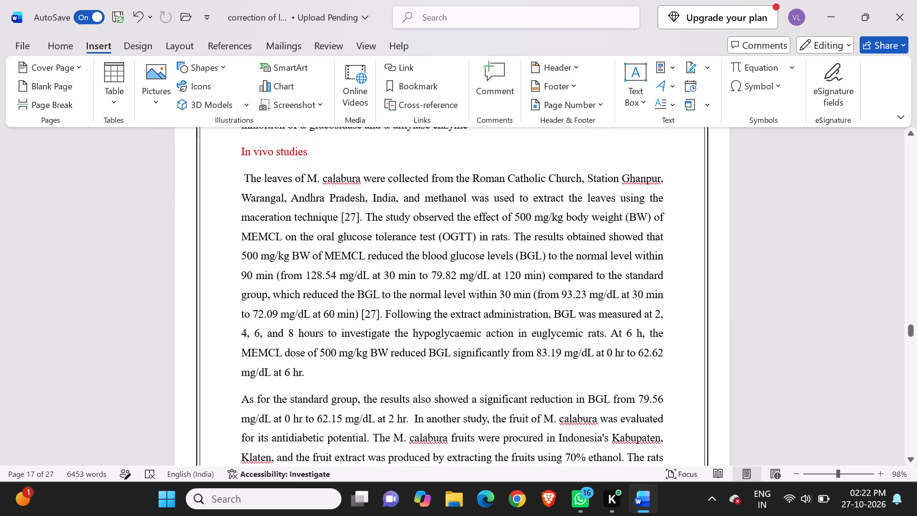
{"action": "scroll", "coordinate": [661, 297], "scroll_direction": "down", "scroll_amount": 2}
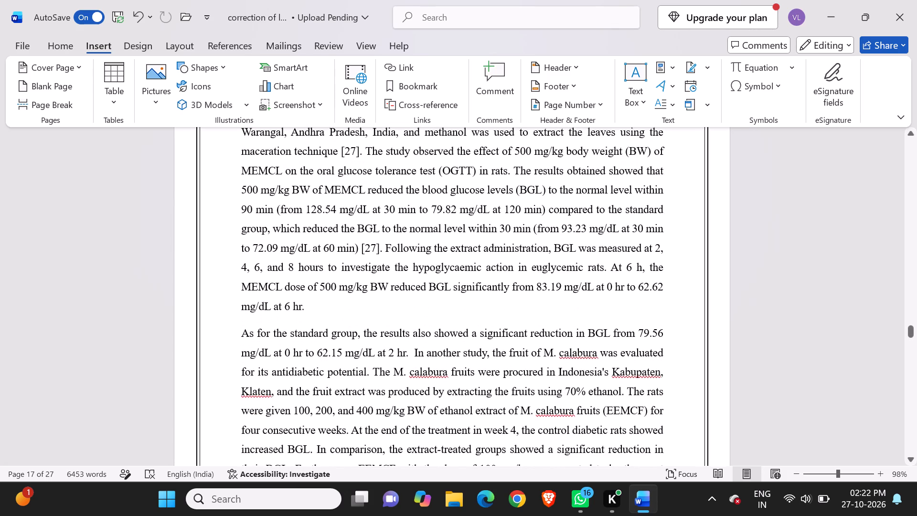
{"action": "scroll", "coordinate": [661, 297], "scroll_direction": "down", "scroll_amount": 2}
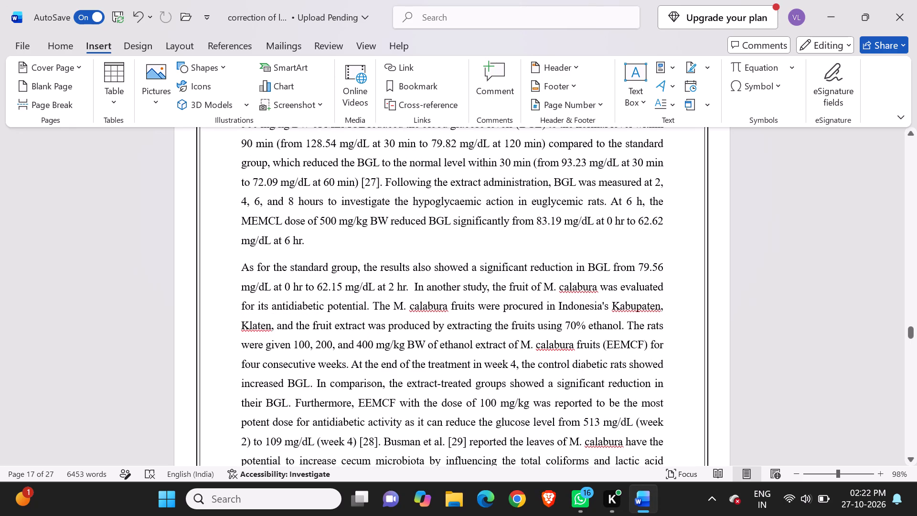
{"action": "scroll", "coordinate": [661, 297], "scroll_direction": "down", "scroll_amount": 3}
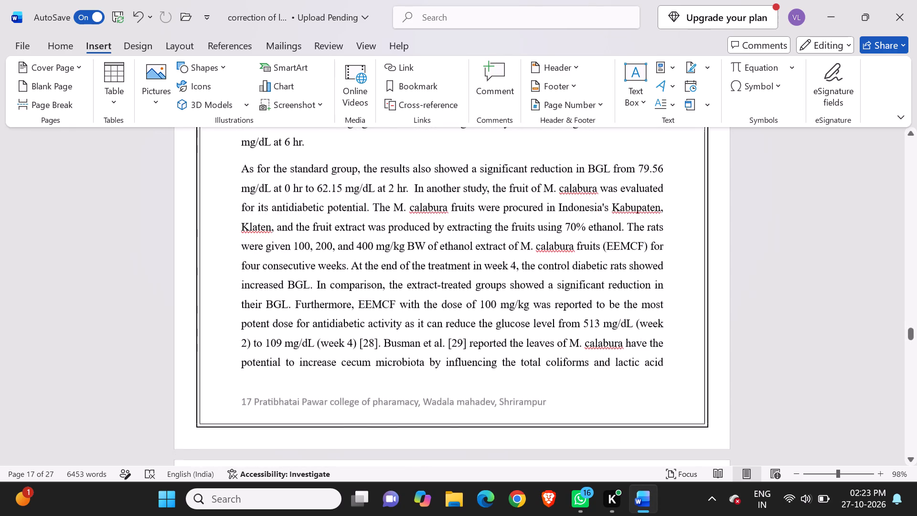
{"action": "scroll", "coordinate": [661, 297], "scroll_direction": "down", "scroll_amount": 10}
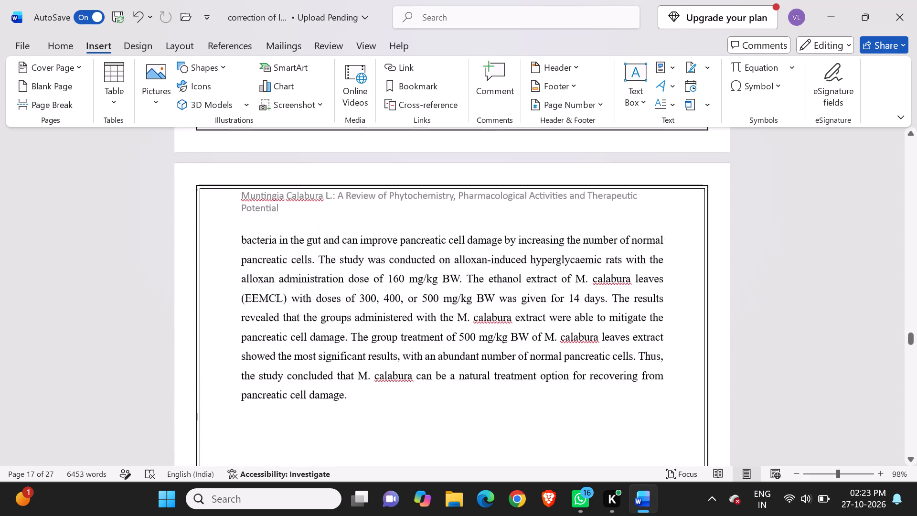
{"action": "scroll", "coordinate": [662, 297], "scroll_direction": "down", "scroll_amount": 13}
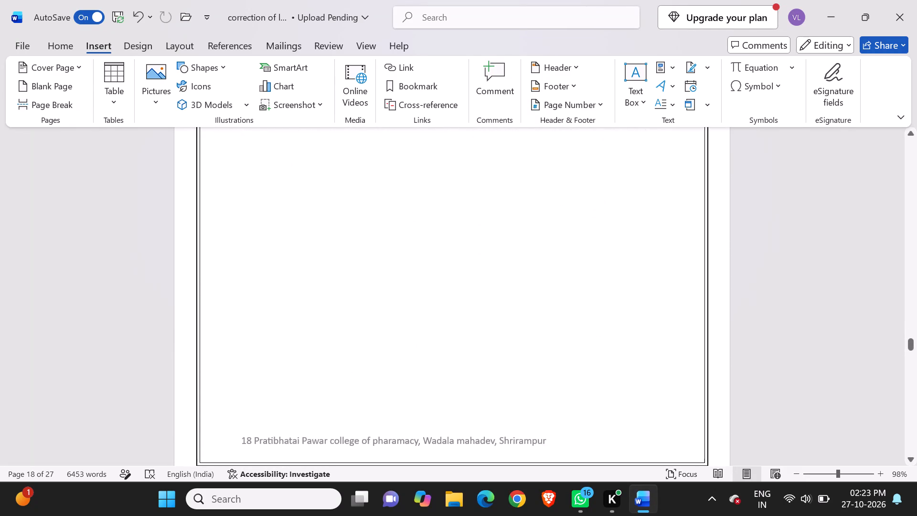
{"action": "scroll", "coordinate": [662, 297], "scroll_direction": "up", "scroll_amount": 10}
{"action": "scroll", "coordinate": [662, 297], "scroll_direction": "up", "scroll_amount": 12}
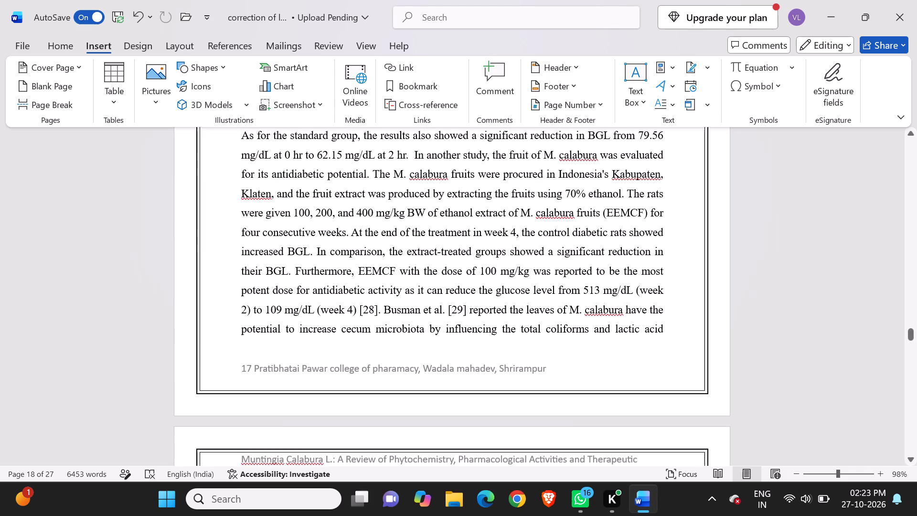
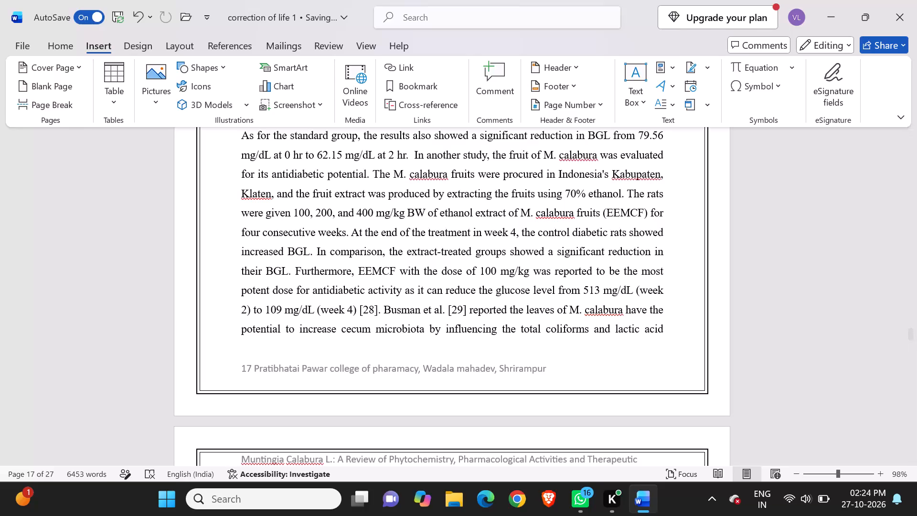
Look back through the pharmacological sections from page 17 to the Antibacterial activity paragraph on page 13, checking the highlighted citations.
{"action": "scroll", "coordinate": [0, 502], "scroll_direction": "up", "scroll_amount": 5}
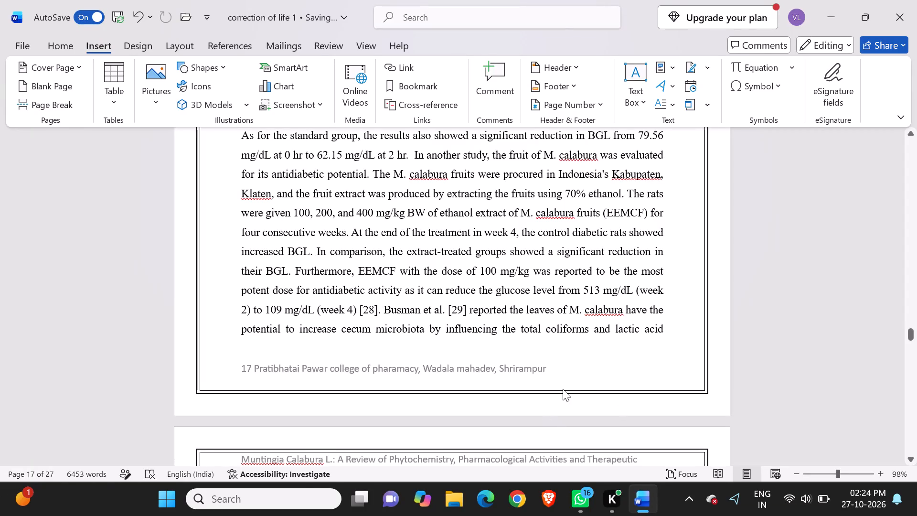
{"action": "scroll", "coordinate": [563, 383], "scroll_direction": "up", "scroll_amount": 17}
{"action": "scroll", "coordinate": [563, 359], "scroll_direction": "up", "scroll_amount": 6}
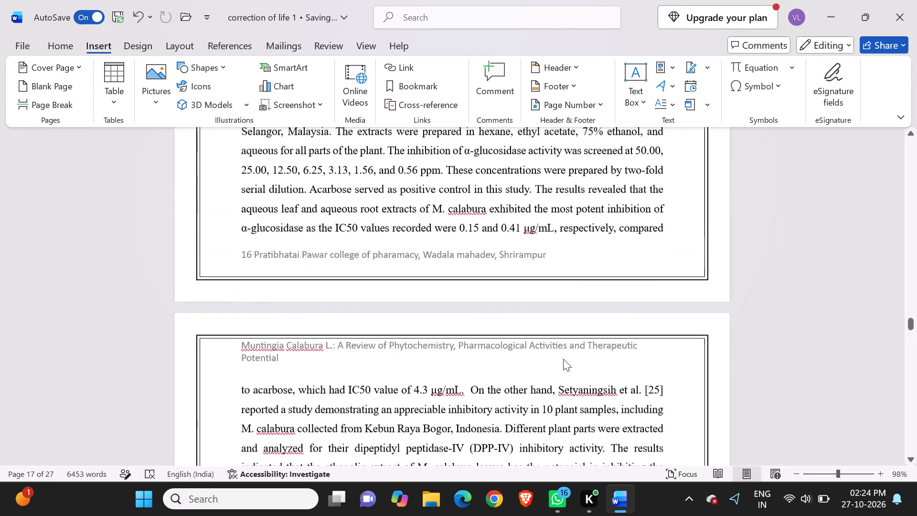
{"action": "scroll", "coordinate": [563, 359], "scroll_direction": "up", "scroll_amount": 17}
{"action": "scroll", "coordinate": [563, 357], "scroll_direction": "up", "scroll_amount": 9}
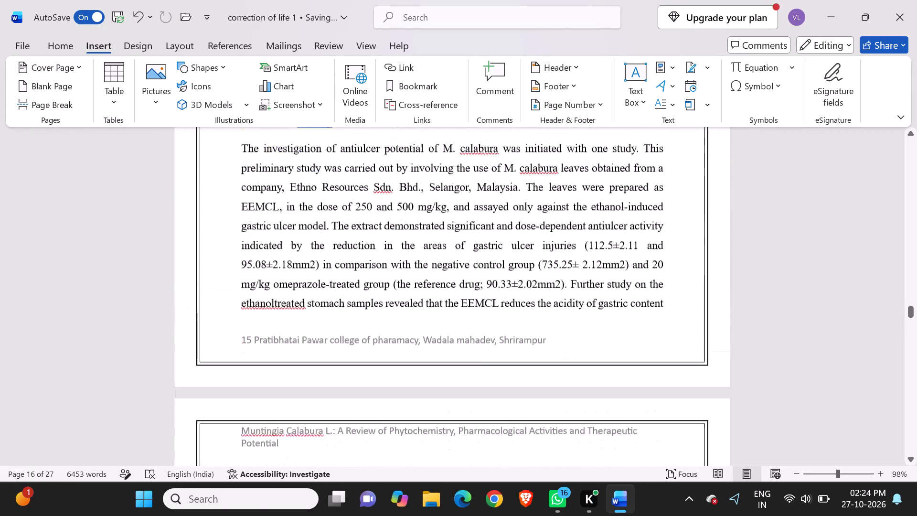
{"action": "scroll", "coordinate": [563, 357], "scroll_direction": "up", "scroll_amount": 9}
{"action": "scroll", "coordinate": [563, 357], "scroll_direction": "up", "scroll_amount": 14}
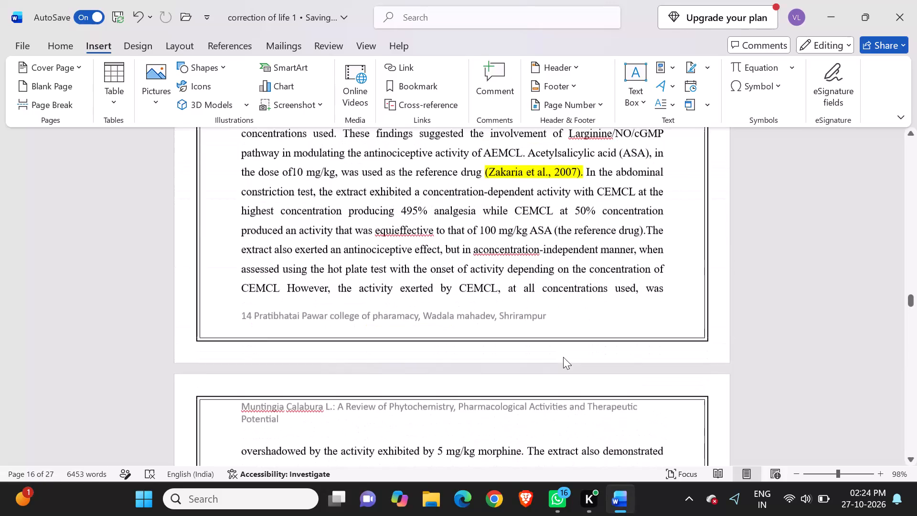
{"action": "scroll", "coordinate": [563, 357], "scroll_direction": "up", "scroll_amount": 19}
{"action": "scroll", "coordinate": [563, 357], "scroll_direction": "up", "scroll_amount": 6}
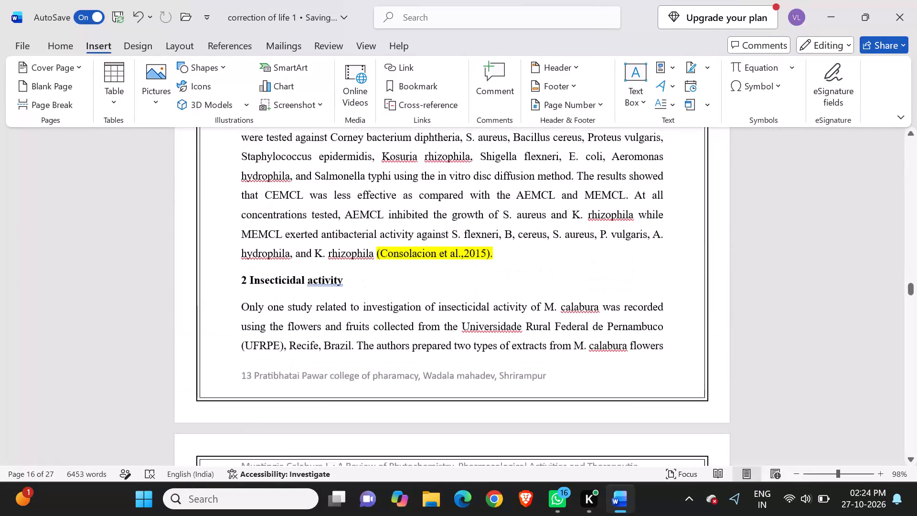
{"action": "scroll", "coordinate": [563, 357], "scroll_direction": "up", "scroll_amount": 19}
{"action": "scroll", "coordinate": [563, 357], "scroll_direction": "down", "scroll_amount": 2}
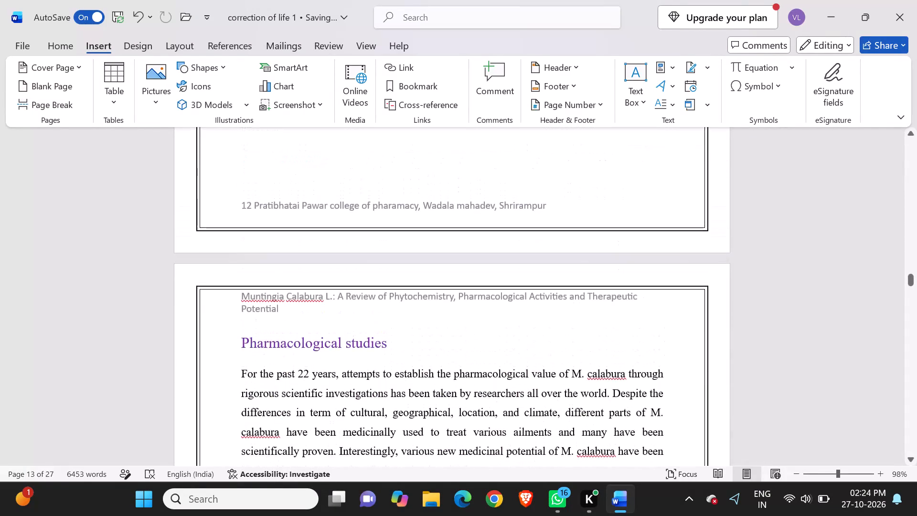
{"action": "scroll", "coordinate": [563, 357], "scroll_direction": "down", "scroll_amount": 11}
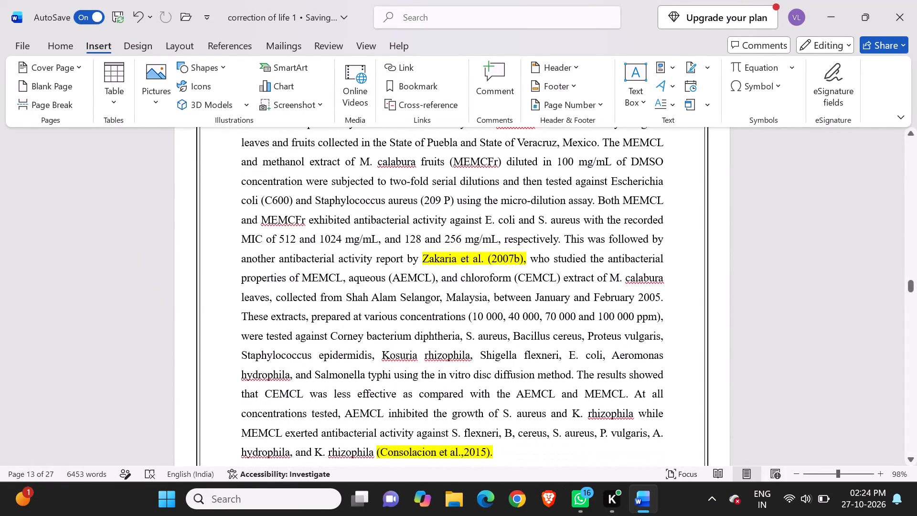
{"action": "scroll", "coordinate": [563, 357], "scroll_direction": "up", "scroll_amount": 2}
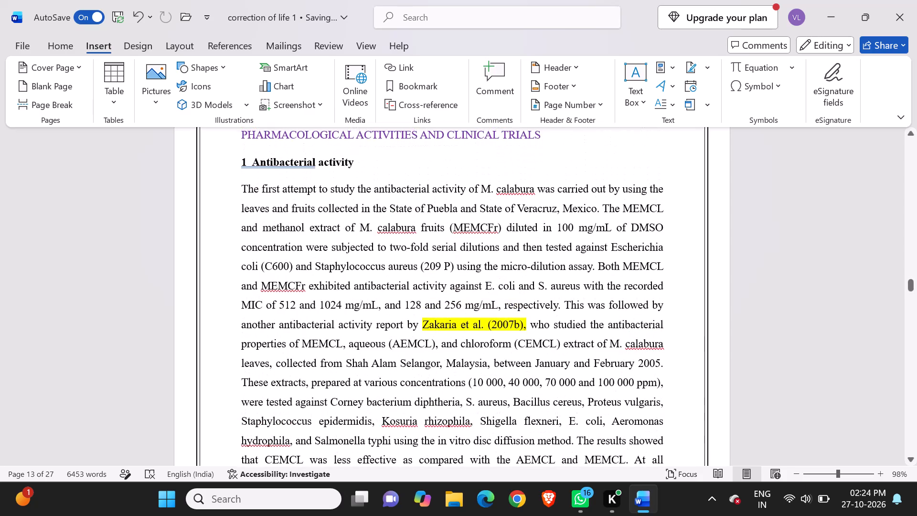
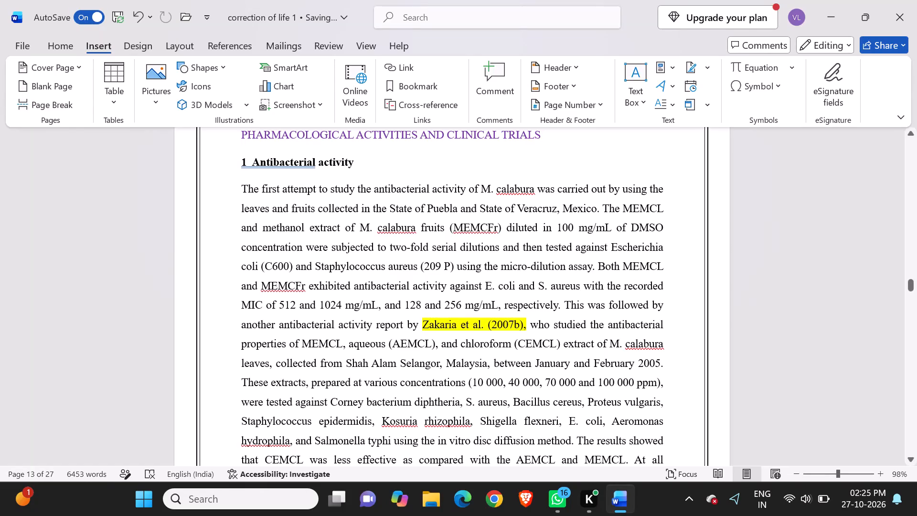
Replace "by Zakaria et al. (2007b)," in the Antibacterial activity paragraph with a period and the numbered citation [30].
{"action": "left_click", "coordinate": [528, 323]}
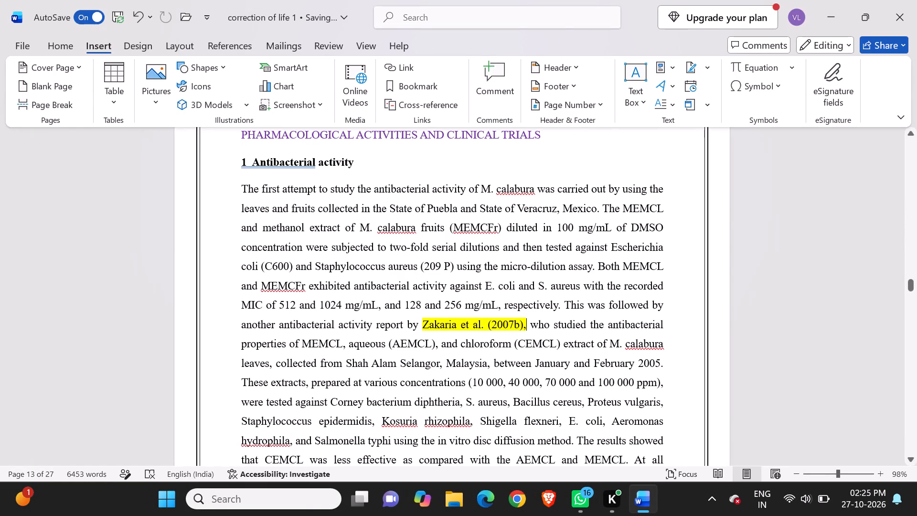
{"action": "key", "text": "BackSpace"}
{"action": "key", "text": "BackSpace"}
{"action": "key", "text": "BackSpace"}
{"action": "key", "text": "BackSpace"}
{"action": "key", "text": "BackSpace"}
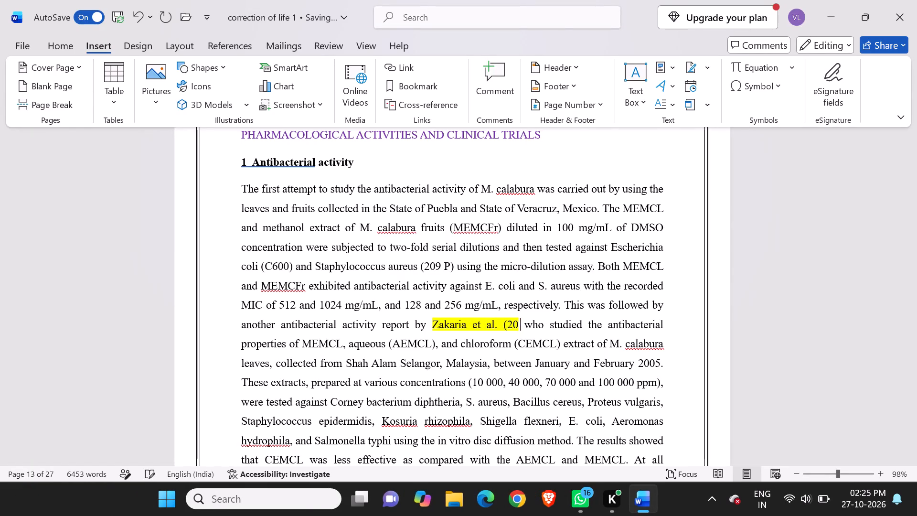
{"action": "key", "text": "BackSpace"}
{"action": "key", "text": "BackSpace"}
{"action": "key", "text": "BackSpace"}
{"action": "key", "text": "BackSpace"}
{"action": "key", "text": "BackSpace"}
{"action": "key", "text": "BackSpace"}
{"action": "key", "text": "BackSpace"}
{"action": "key", "text": "BackSpace"}
{"action": "key", "text": "BackSpace"}
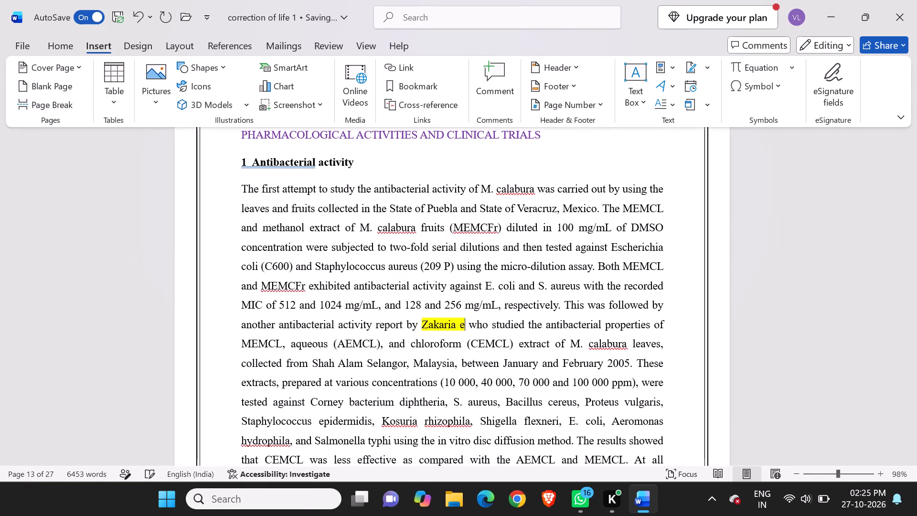
{"action": "key", "text": "BackSpace"}
{"action": "key", "text": "BackSpace"}
{"action": "key", "text": "BackSpace"}
{"action": "key", "text": "BackSpace"}
{"action": "key", "text": "BackSpace"}
{"action": "key", "text": "BackSpace"}
{"action": "key", "text": "BackSpace"}
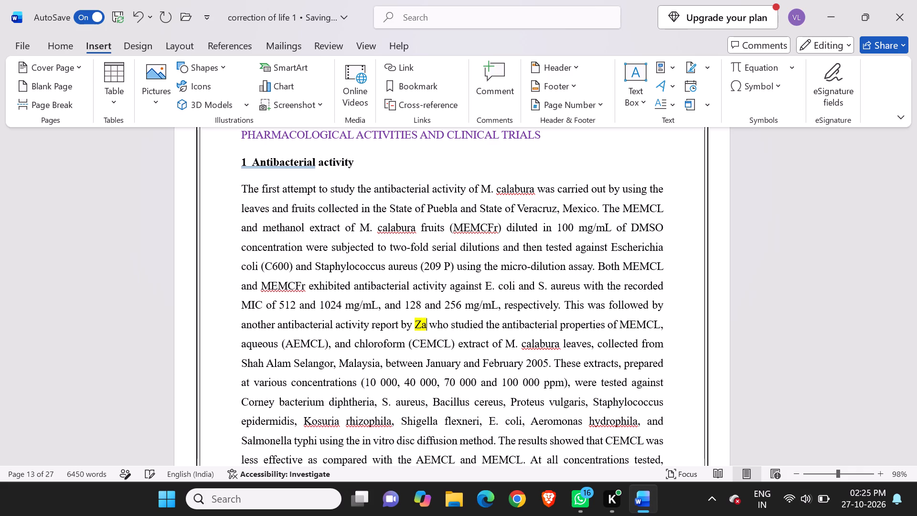
{"action": "key", "text": "BackSpace"}
{"action": "key", "text": "BackSpace"}
{"action": "key", "text": "BackSpace"}
{"action": "key", "text": "BackSpace"}
{"action": "key", "text": "BackSpace"}
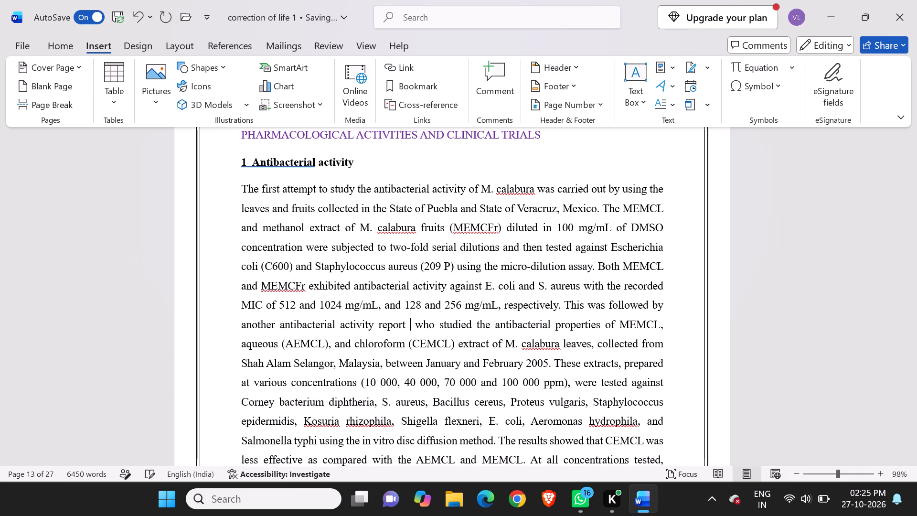
{"action": "key", "text": "BackSpace"}
{"action": "key", "text": "period"}
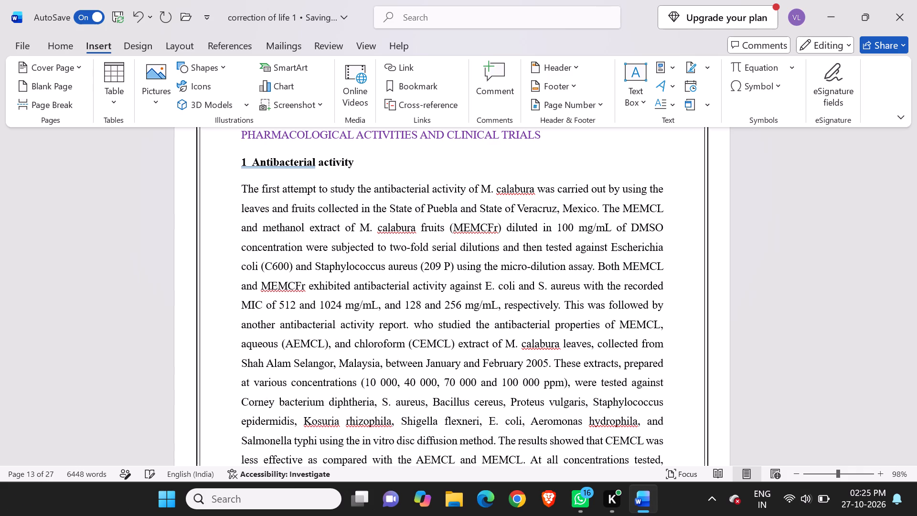
{"action": "key", "text": "bracketleft"}
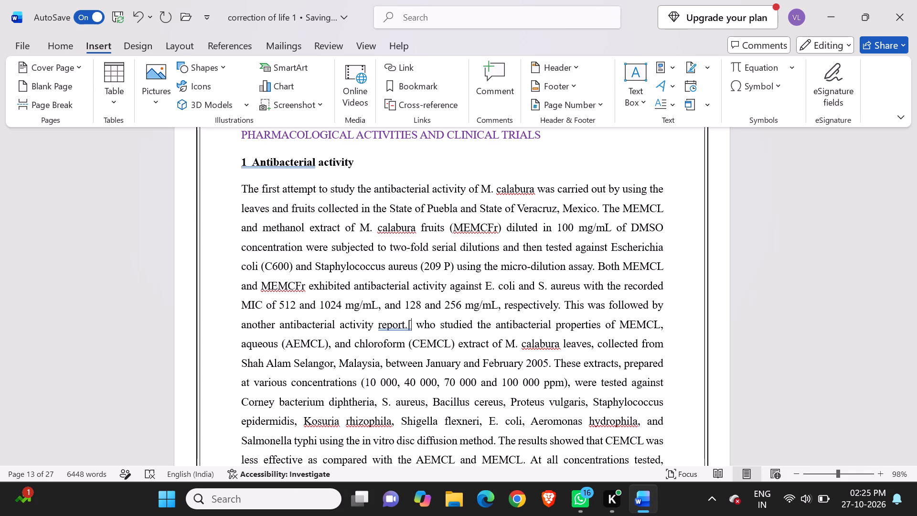
{"action": "scroll", "coordinate": [528, 328], "scroll_direction": "up", "scroll_amount": 3}
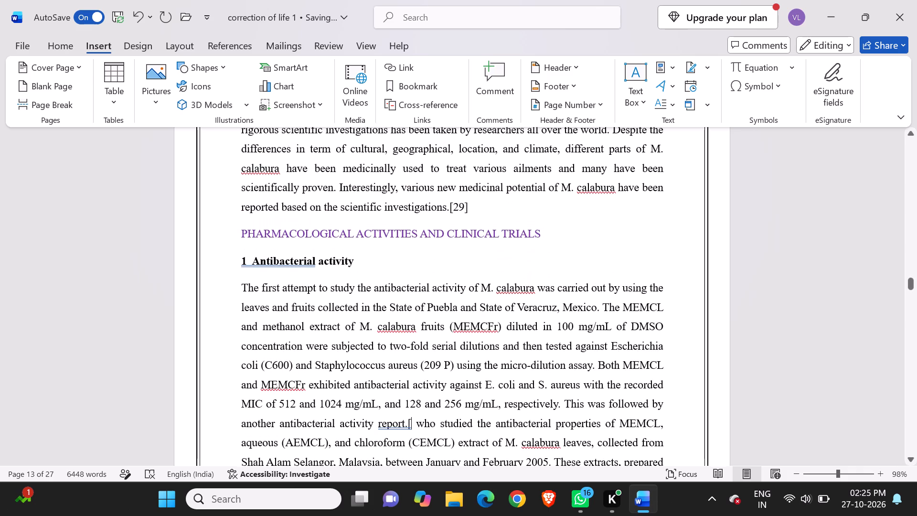
{"action": "scroll", "coordinate": [527, 329], "scroll_direction": "down", "scroll_amount": 2}
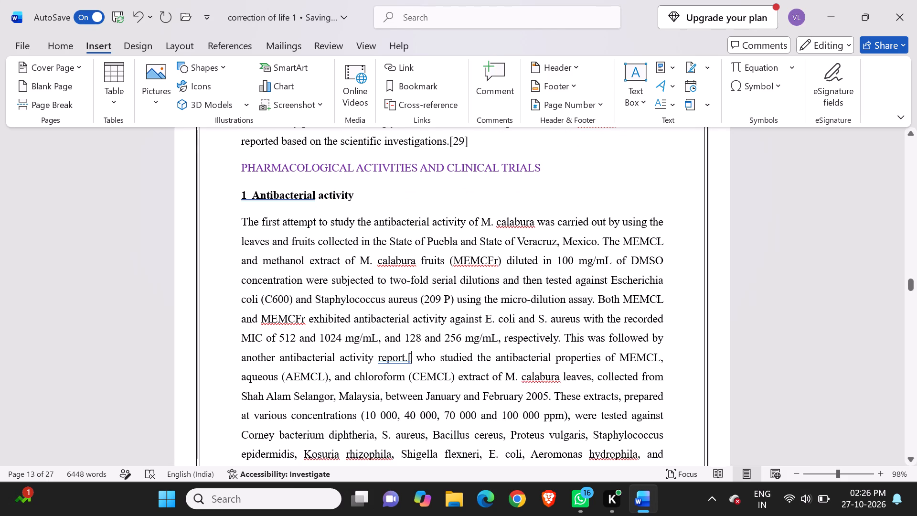
{"action": "type", "text": "30"}
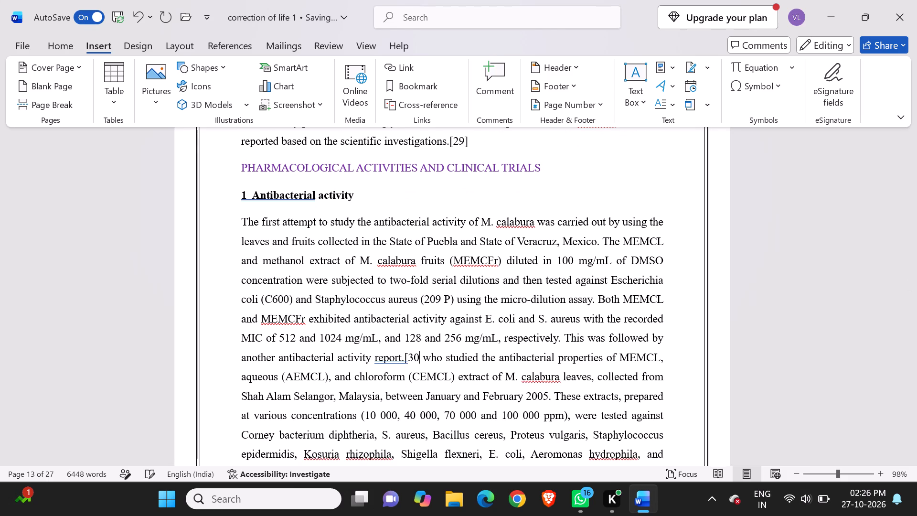
{"action": "key", "text": "bracketright"}
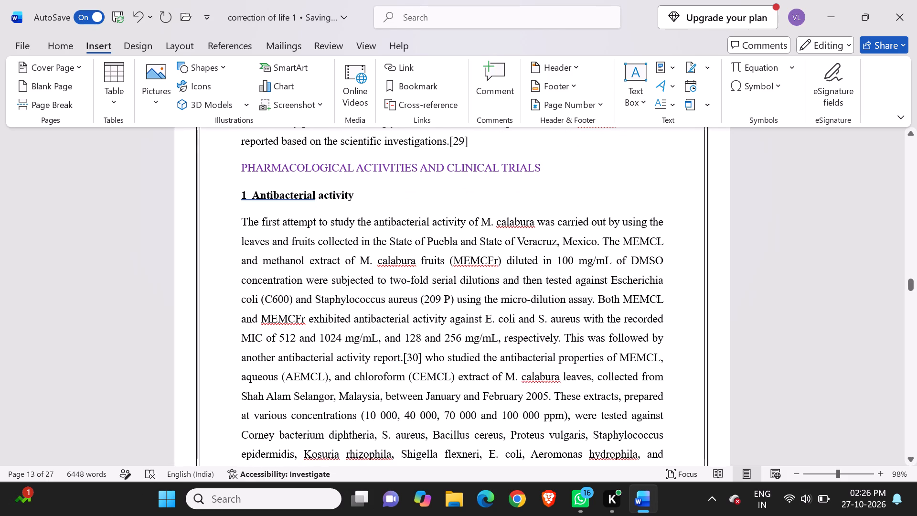
Replace the "(Consolacion et al.,2015)." citation ending the Antibacterial activity paragraph with a period and the numbered citation [31].
{"action": "scroll", "coordinate": [477, 360], "scroll_direction": "down", "scroll_amount": 2}
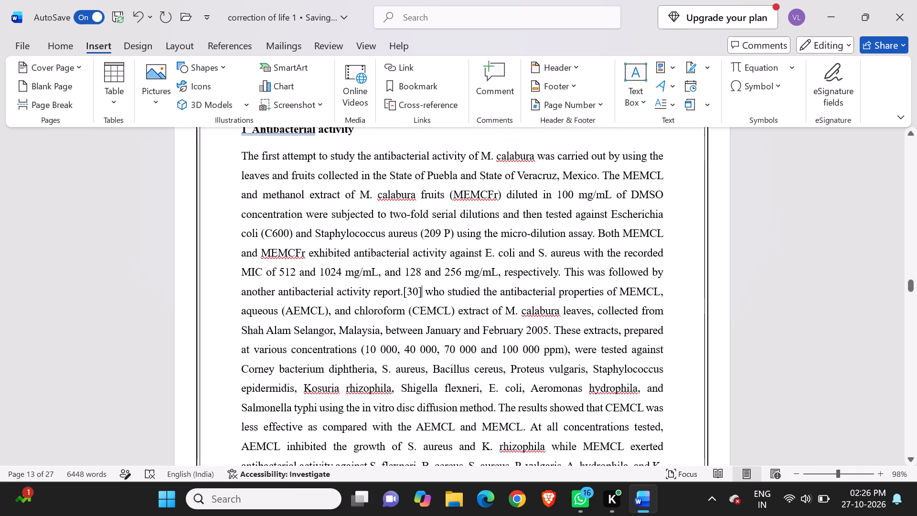
{"action": "scroll", "coordinate": [490, 354], "scroll_direction": "down", "scroll_amount": 2}
{"action": "left_click", "coordinate": [406, 420]}
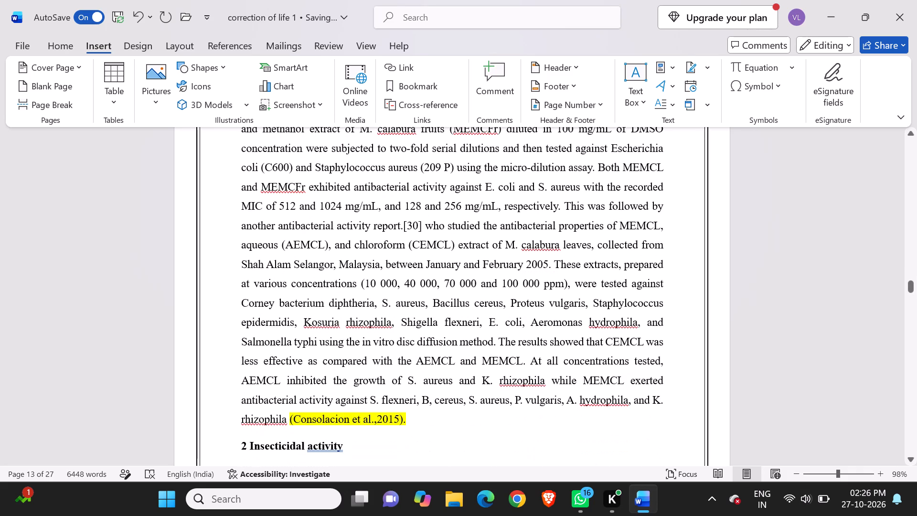
{"action": "key", "text": "BackSpace"}
{"action": "key", "text": "BackSpace"}
{"action": "key", "text": "BackSpace"}
{"action": "key", "text": "BackSpace"}
{"action": "key", "text": "BackSpace"}
{"action": "key", "text": "BackSpace"}
{"action": "key", "text": "BackSpace"}
{"action": "key", "text": "BackSpace"}
{"action": "key", "text": "BackSpace"}
{"action": "key", "text": "BackSpace"}
{"action": "key", "text": "BackSpace"}
{"action": "key", "text": "BackSpace"}
{"action": "key", "text": "BackSpace"}
{"action": "key", "text": "BackSpace"}
{"action": "key", "text": "BackSpace"}
{"action": "key", "text": "BackSpace"}
{"action": "key", "text": "BackSpace"}
{"action": "key", "text": "BackSpace"}
{"action": "key", "text": "BackSpace"}
{"action": "key", "text": "BackSpace"}
{"action": "key", "text": "BackSpace"}
{"action": "key", "text": "BackSpace"}
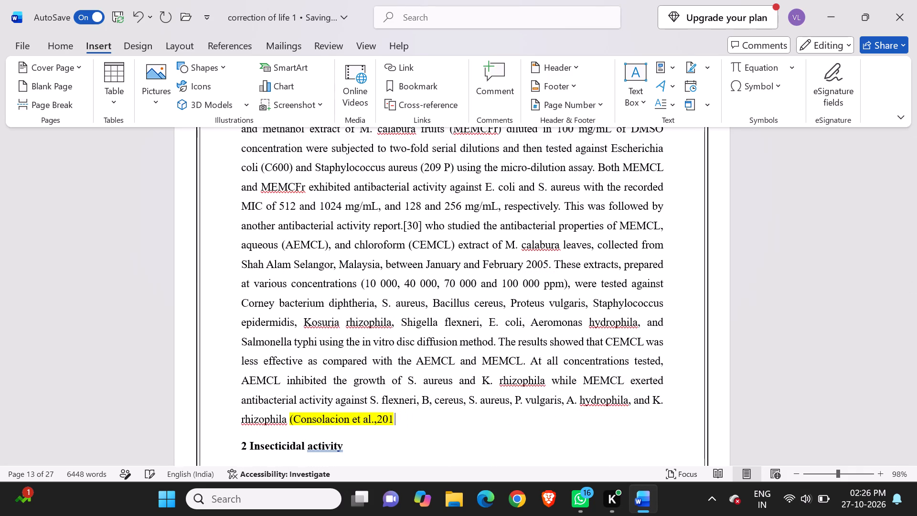
{"action": "key", "text": "BackSpace"}
{"action": "key", "text": "BackSpace"}
{"action": "key", "text": "BackSpace"}
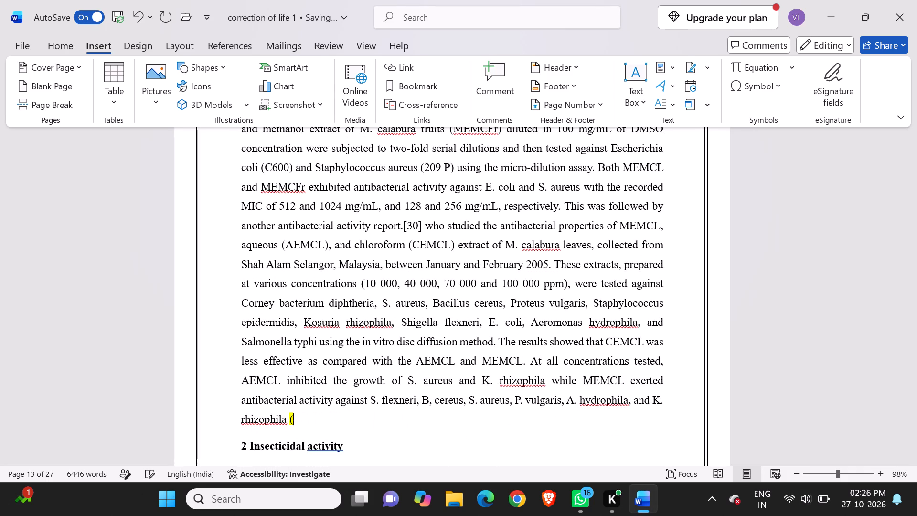
{"action": "key", "text": "period"}
{"action": "type", "text": "[31"}
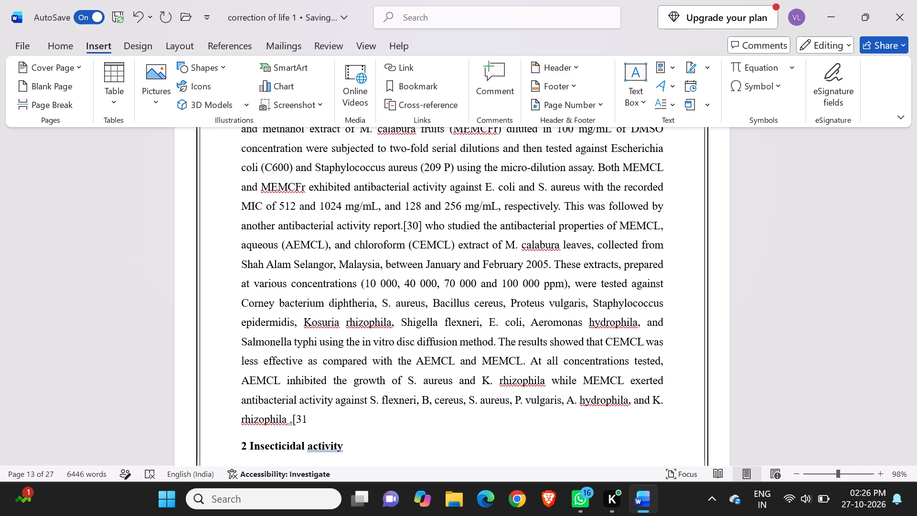
{"action": "key", "text": "bracketright"}
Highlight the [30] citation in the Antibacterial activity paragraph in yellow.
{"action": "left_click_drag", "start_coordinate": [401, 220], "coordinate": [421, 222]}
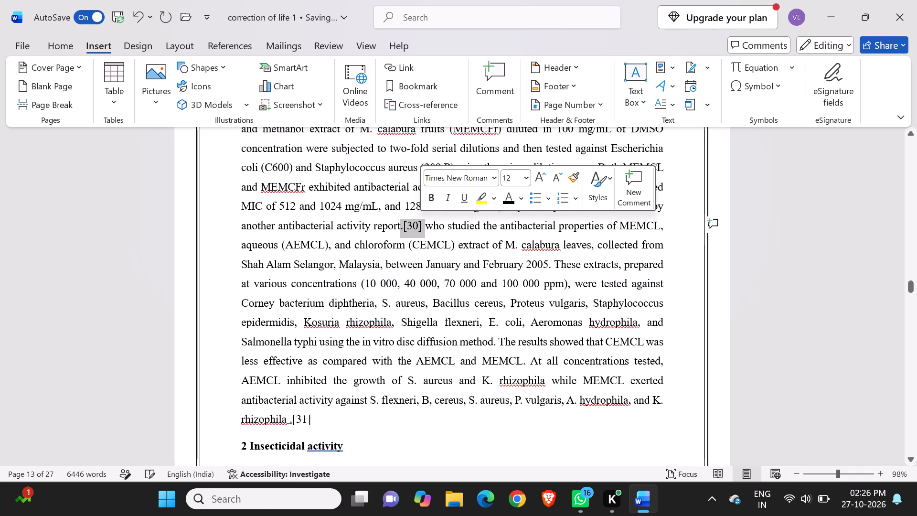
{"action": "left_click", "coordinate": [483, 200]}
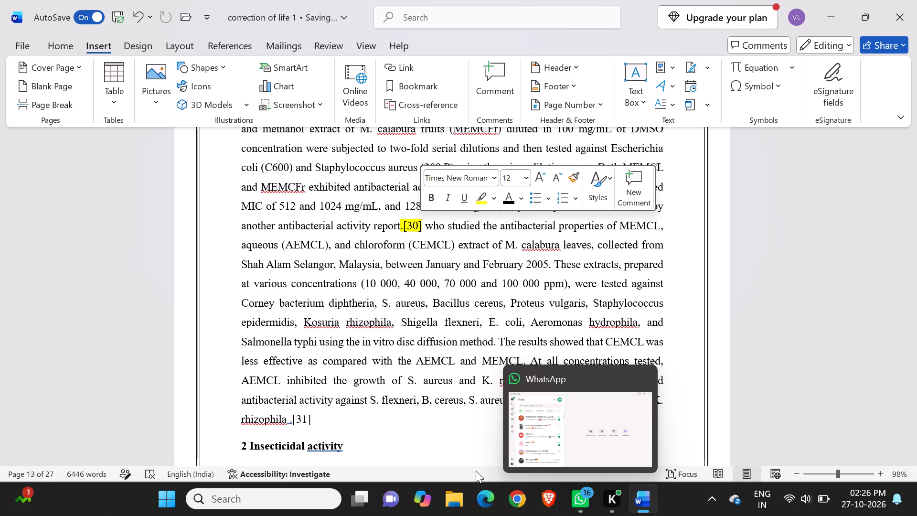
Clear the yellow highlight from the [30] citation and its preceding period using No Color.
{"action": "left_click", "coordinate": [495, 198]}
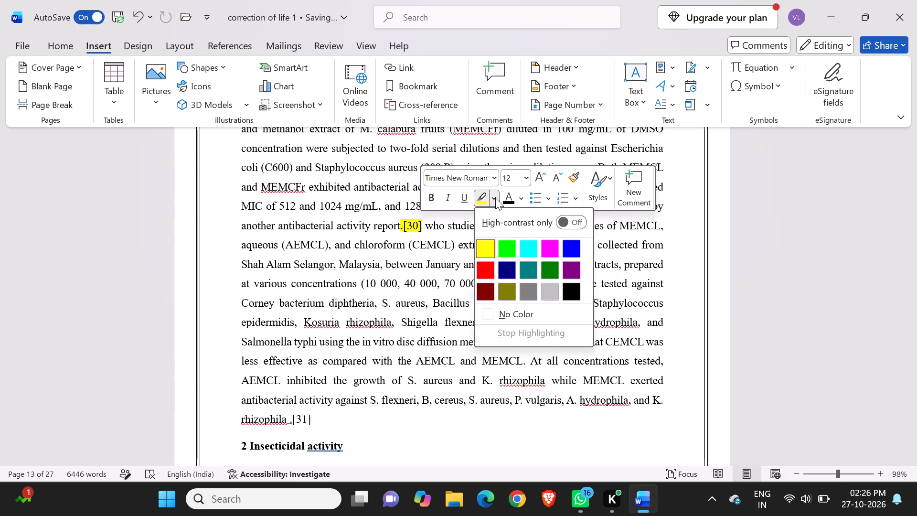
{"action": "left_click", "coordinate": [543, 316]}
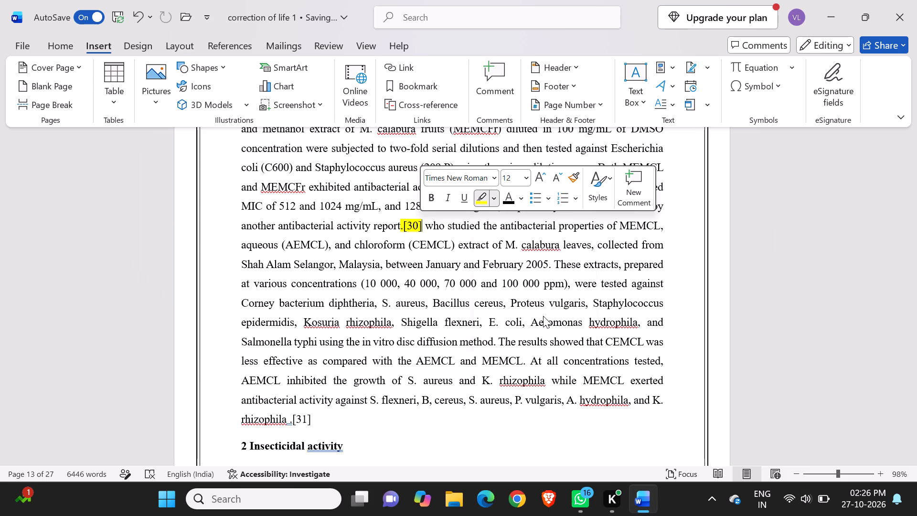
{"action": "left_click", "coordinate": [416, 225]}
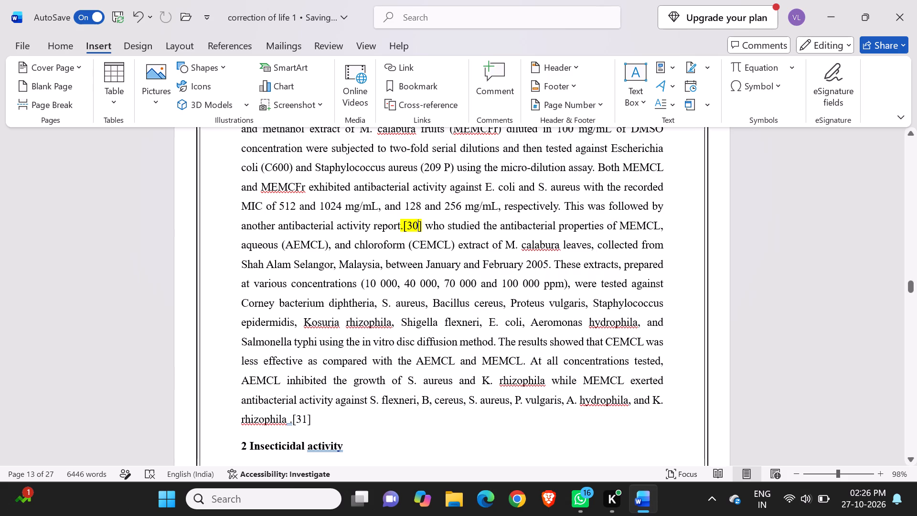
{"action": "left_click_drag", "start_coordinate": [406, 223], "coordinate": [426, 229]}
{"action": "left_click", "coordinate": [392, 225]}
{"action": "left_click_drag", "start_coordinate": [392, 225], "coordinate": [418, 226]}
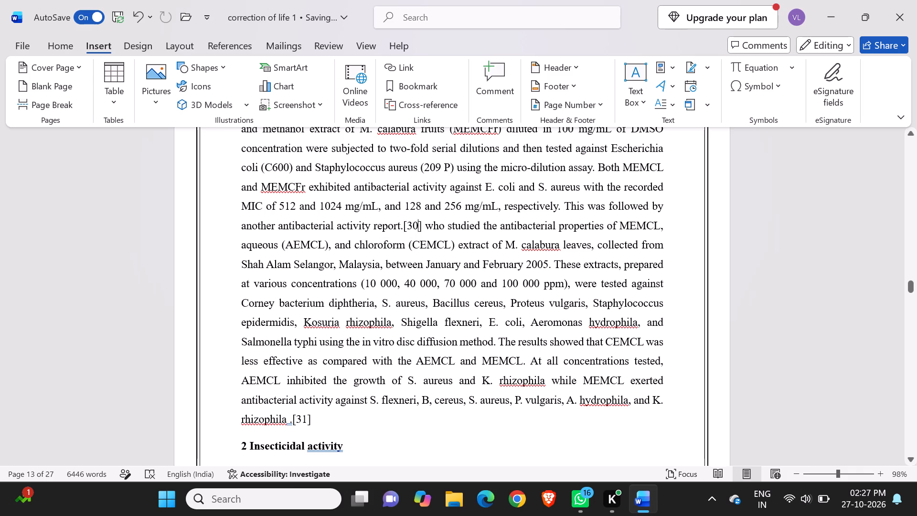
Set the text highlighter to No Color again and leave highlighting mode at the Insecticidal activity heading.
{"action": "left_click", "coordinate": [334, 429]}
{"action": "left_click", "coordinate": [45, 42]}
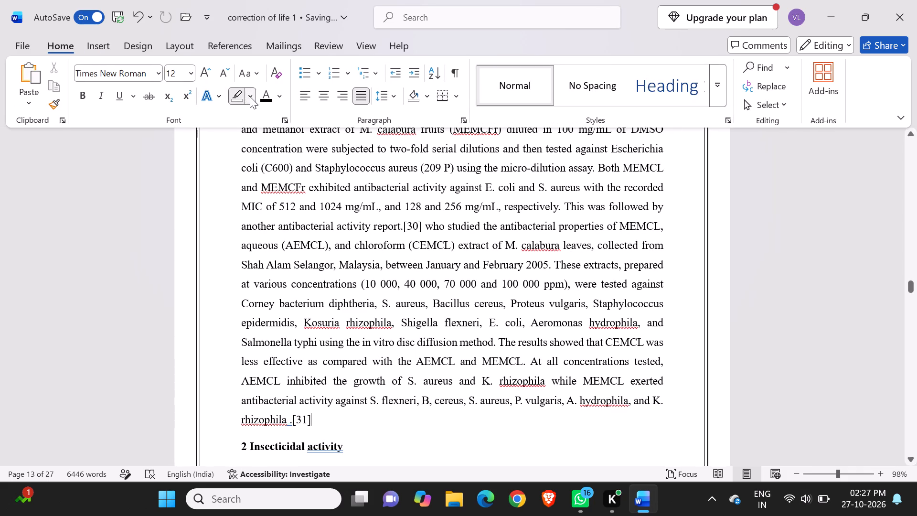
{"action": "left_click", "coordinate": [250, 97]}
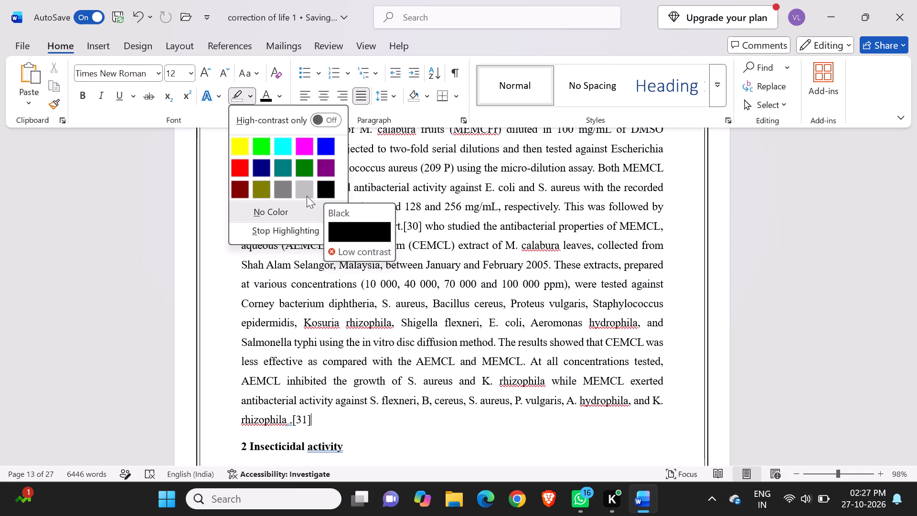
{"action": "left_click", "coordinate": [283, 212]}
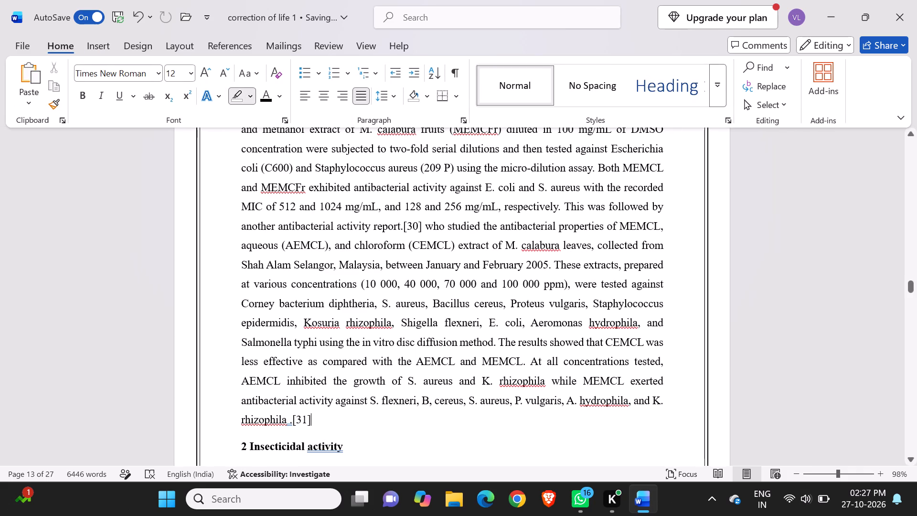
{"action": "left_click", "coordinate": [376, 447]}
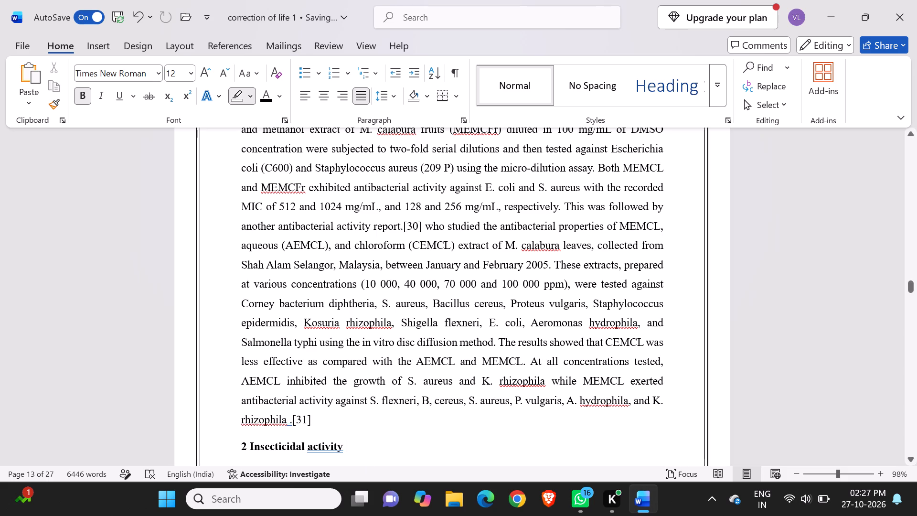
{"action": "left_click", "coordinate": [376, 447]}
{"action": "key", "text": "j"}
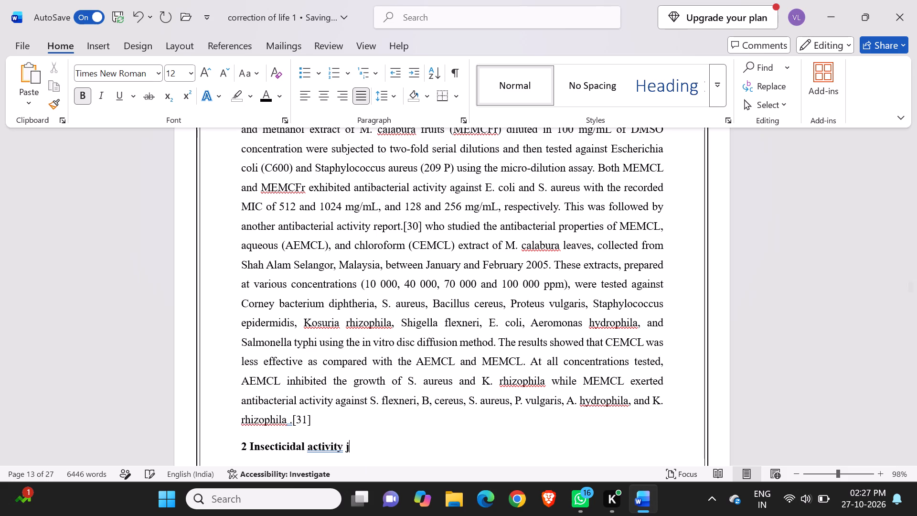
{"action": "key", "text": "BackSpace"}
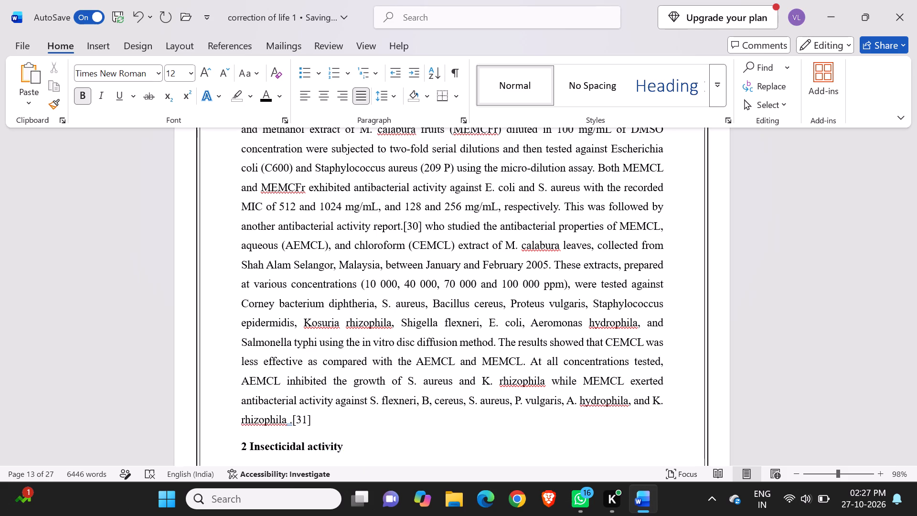
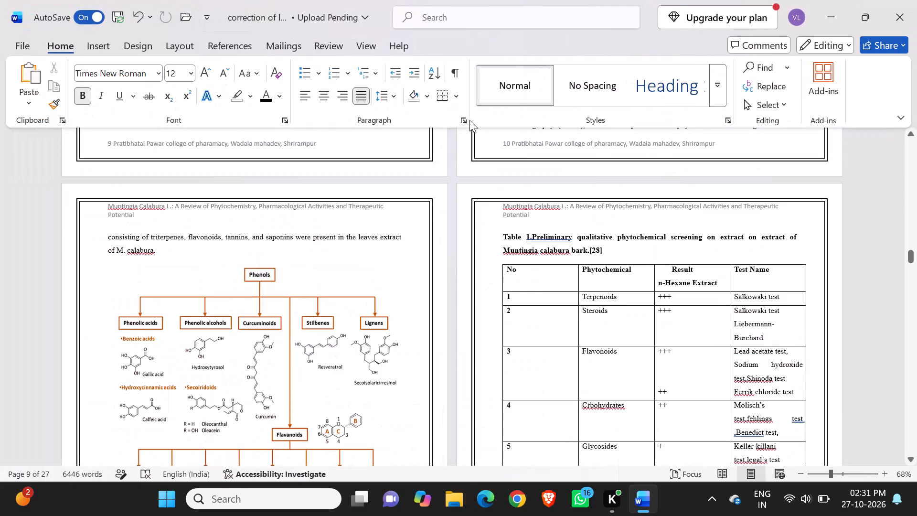
Open the paragraph border options.
{"action": "left_click", "coordinate": [453, 93]}
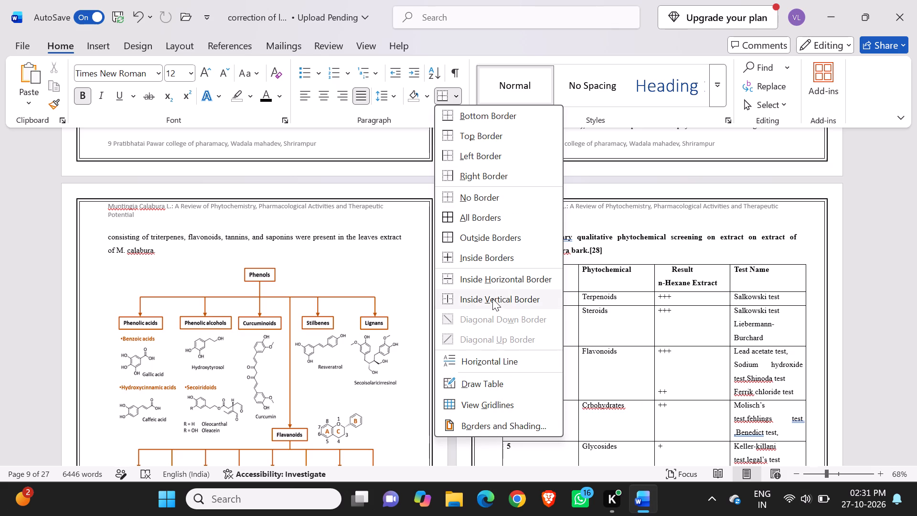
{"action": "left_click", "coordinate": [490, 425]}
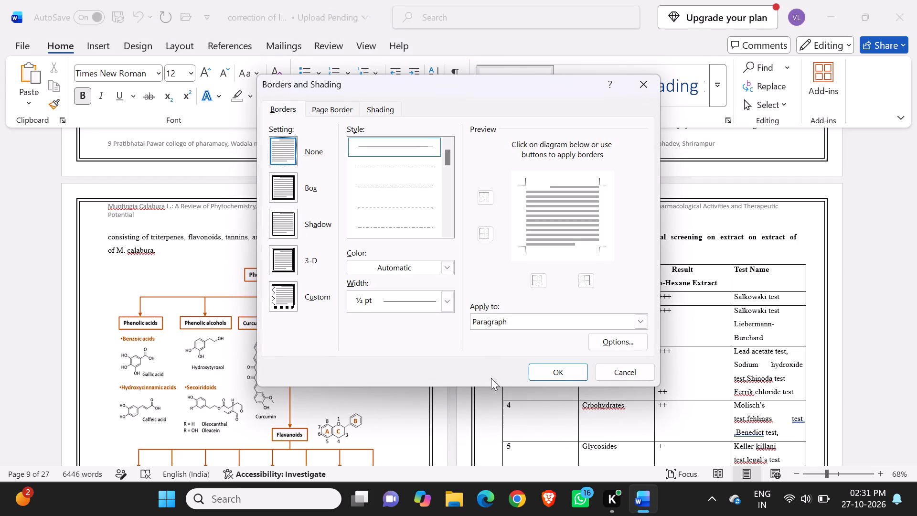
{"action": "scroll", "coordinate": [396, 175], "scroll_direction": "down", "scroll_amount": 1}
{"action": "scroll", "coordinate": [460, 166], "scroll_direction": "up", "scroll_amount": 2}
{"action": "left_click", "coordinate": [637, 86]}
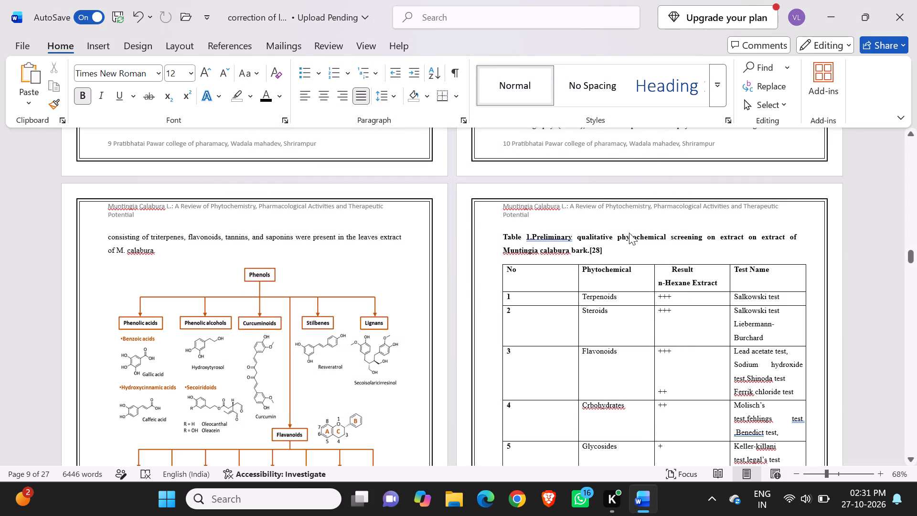
Review the pages from the phenols diagram through the Anti-nociceptive activity section, checking the numbered citations and any still-highlighted author-year ones.
{"action": "left_click", "coordinate": [835, 472]}
{"action": "scroll", "coordinate": [741, 368], "scroll_direction": "down", "scroll_amount": 2}
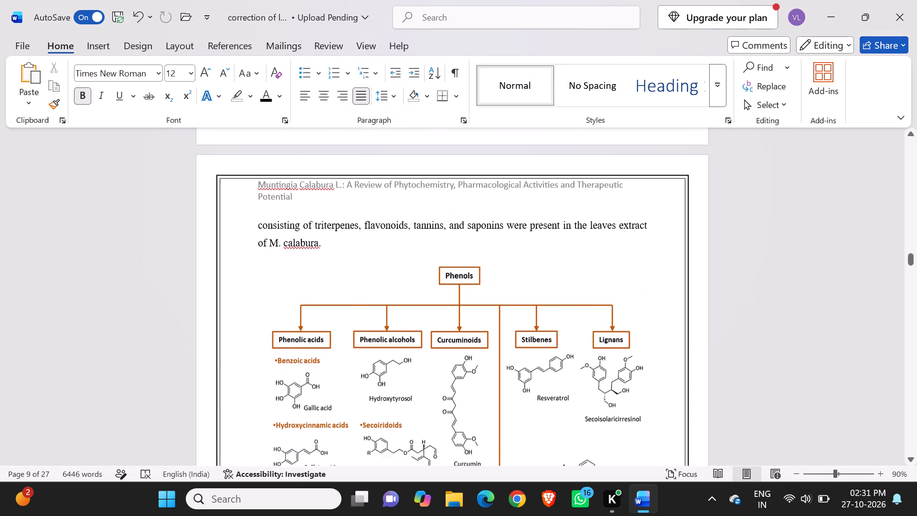
{"action": "scroll", "coordinate": [737, 312], "scroll_direction": "down", "scroll_amount": 18}
{"action": "scroll", "coordinate": [737, 308], "scroll_direction": "down", "scroll_amount": 3}
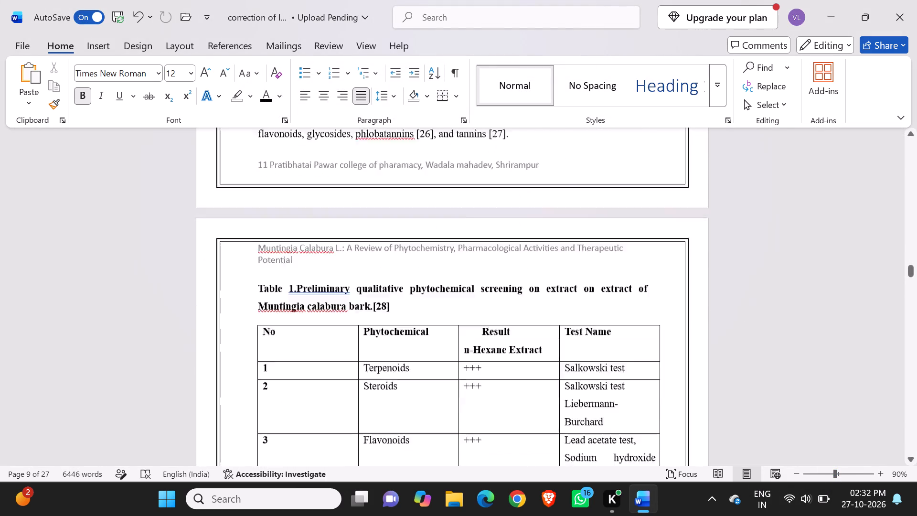
{"action": "scroll", "coordinate": [737, 308], "scroll_direction": "down", "scroll_amount": 14}
{"action": "scroll", "coordinate": [739, 306], "scroll_direction": "down", "scroll_amount": 20}
{"action": "scroll", "coordinate": [739, 306], "scroll_direction": "down", "scroll_amount": 1}
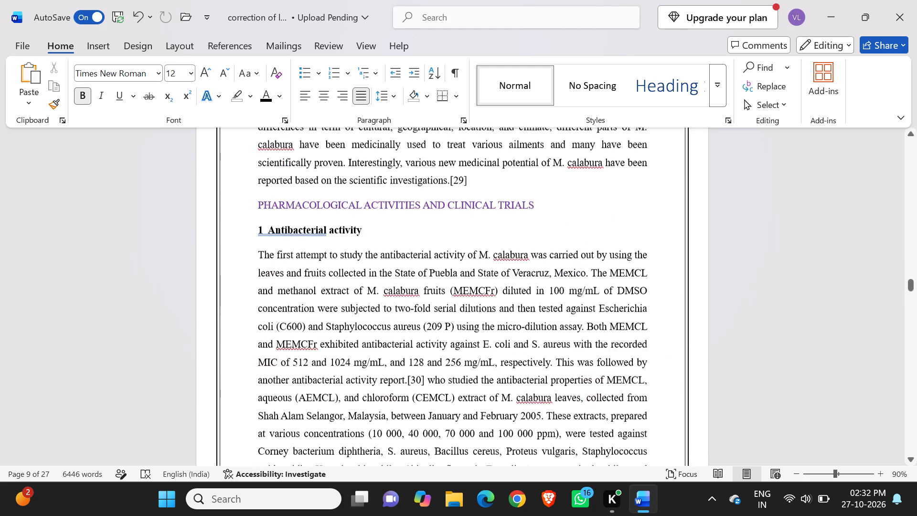
{"action": "scroll", "coordinate": [742, 298], "scroll_direction": "down", "scroll_amount": 10}
{"action": "scroll", "coordinate": [742, 298], "scroll_direction": "down", "scroll_amount": 12}
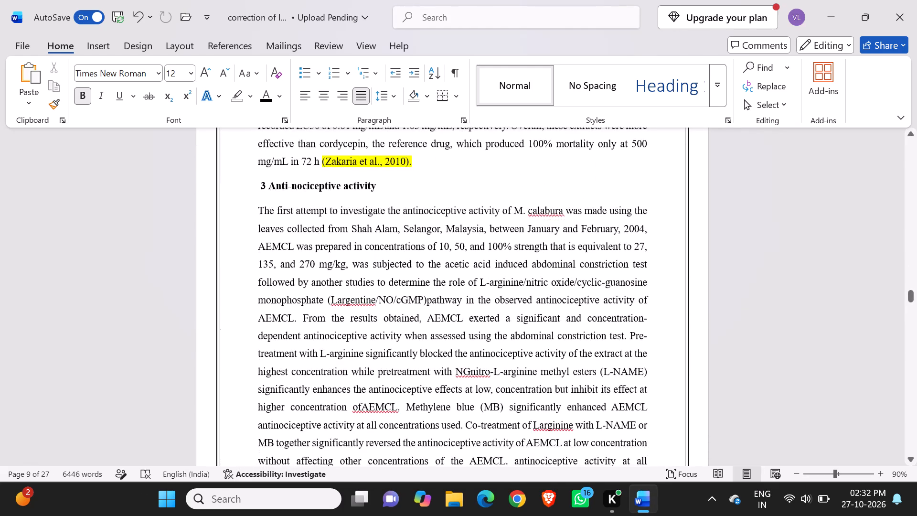
{"action": "scroll", "coordinate": [742, 294], "scroll_direction": "up", "scroll_amount": 16}
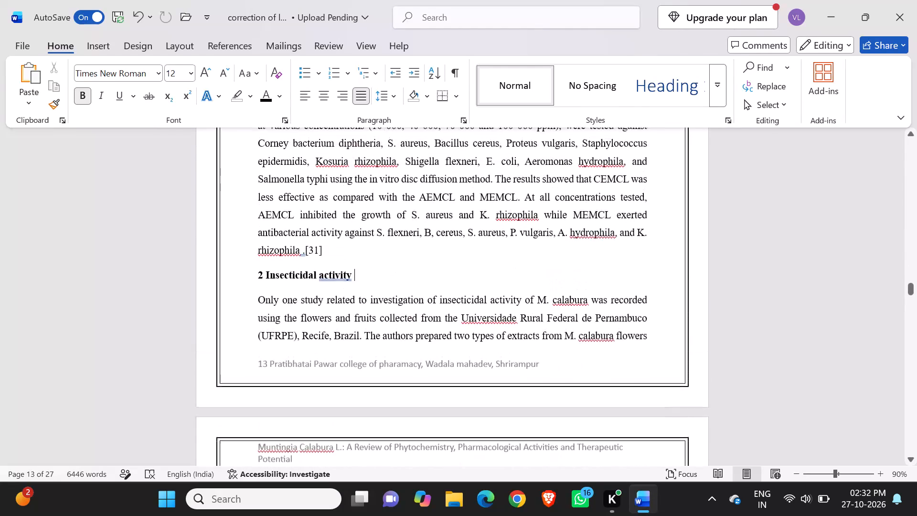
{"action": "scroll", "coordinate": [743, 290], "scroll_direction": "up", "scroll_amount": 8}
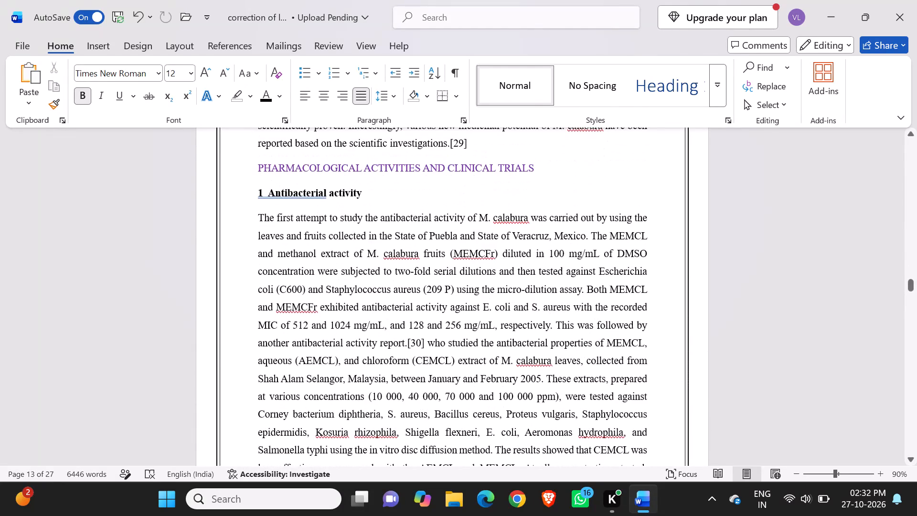
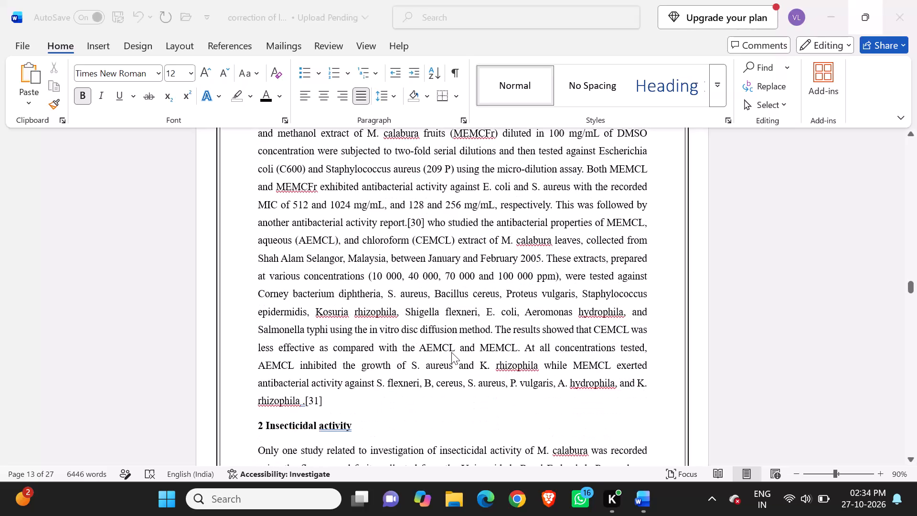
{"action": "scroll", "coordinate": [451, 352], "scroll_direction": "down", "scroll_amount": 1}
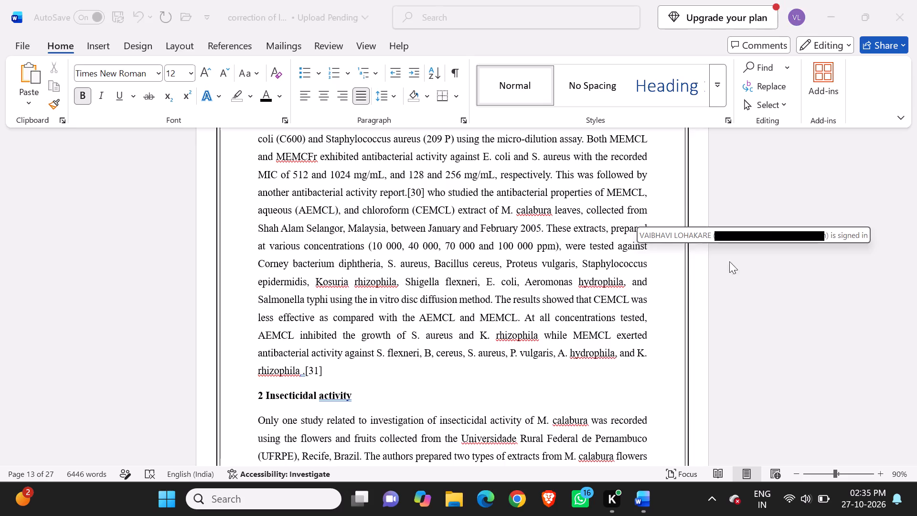
Add the number [30] after the last reference in the list and pull it back to sit directly below entry [29].
{"action": "left_click", "coordinate": [916, 409]}
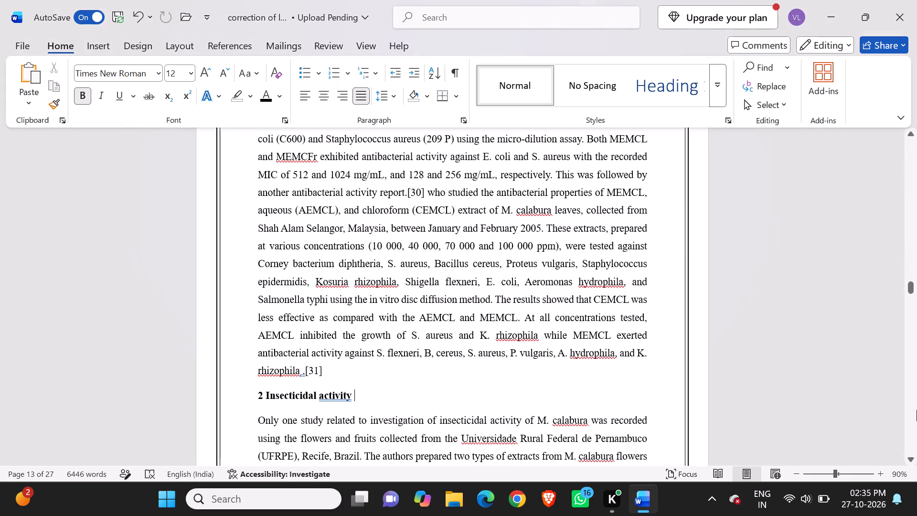
{"action": "left_click", "coordinate": [909, 427]}
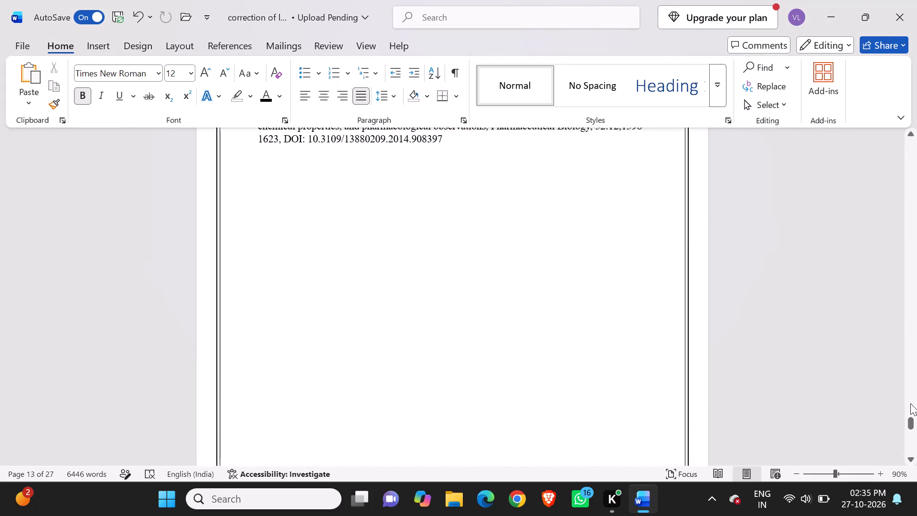
{"action": "scroll", "coordinate": [910, 403], "scroll_direction": "up", "scroll_amount": 4}
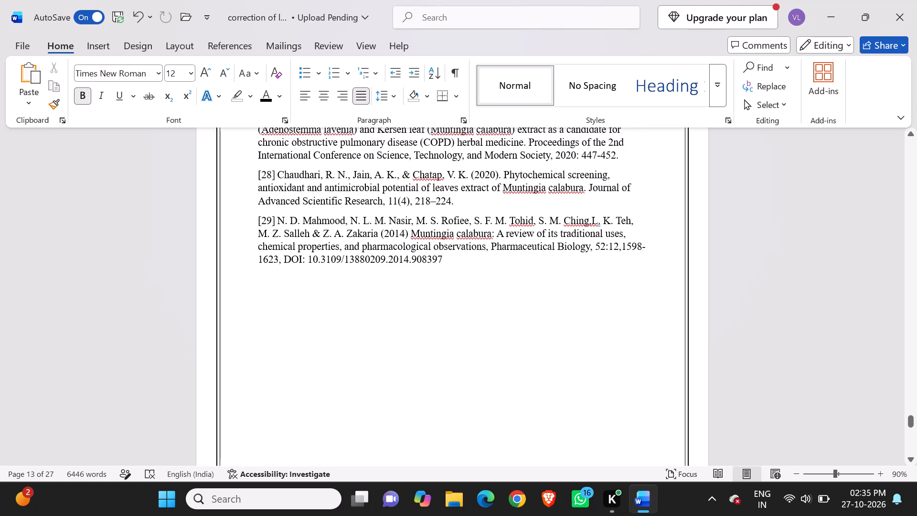
{"action": "left_click", "coordinate": [258, 287]}
{"action": "type", "text": "[30]"}
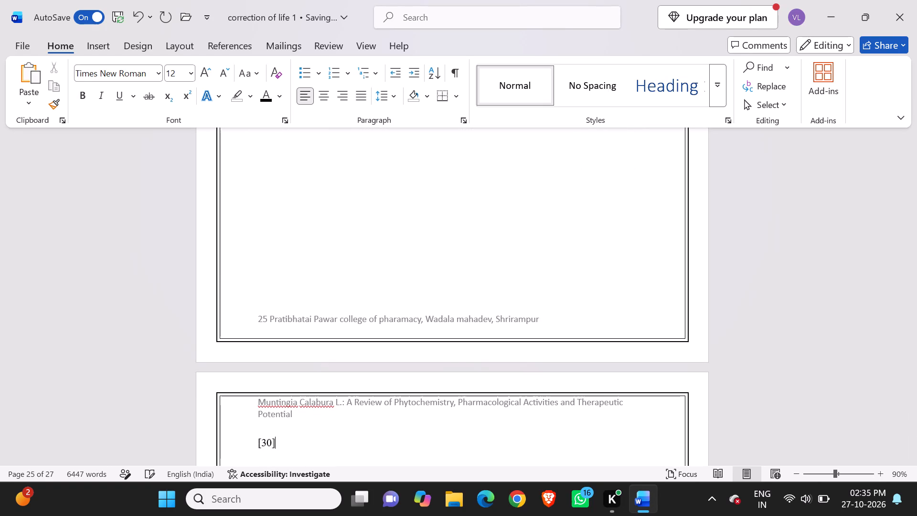
{"action": "left_click", "coordinate": [253, 443]}
{"action": "key", "text": "BackSpace"}
{"action": "scroll", "coordinate": [253, 438], "scroll_direction": "up", "scroll_amount": 3}
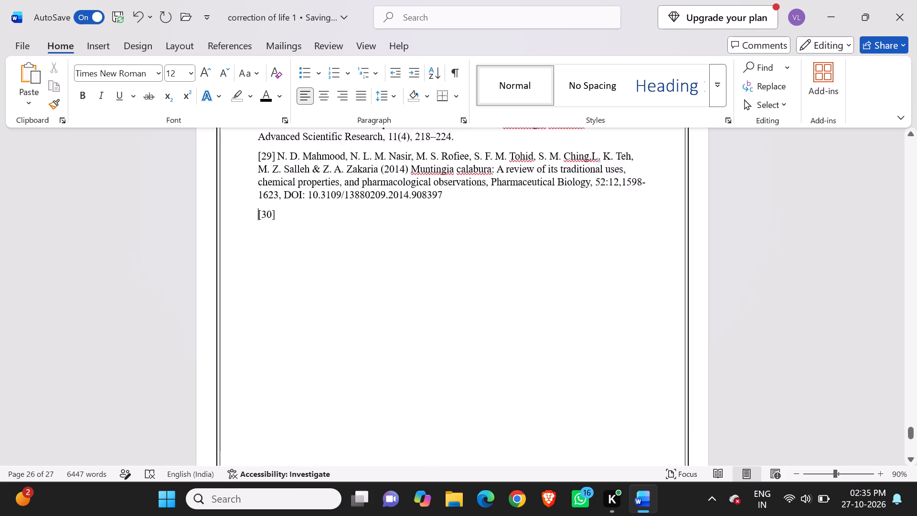
{"action": "scroll", "coordinate": [253, 438], "scroll_direction": "up", "scroll_amount": 1}
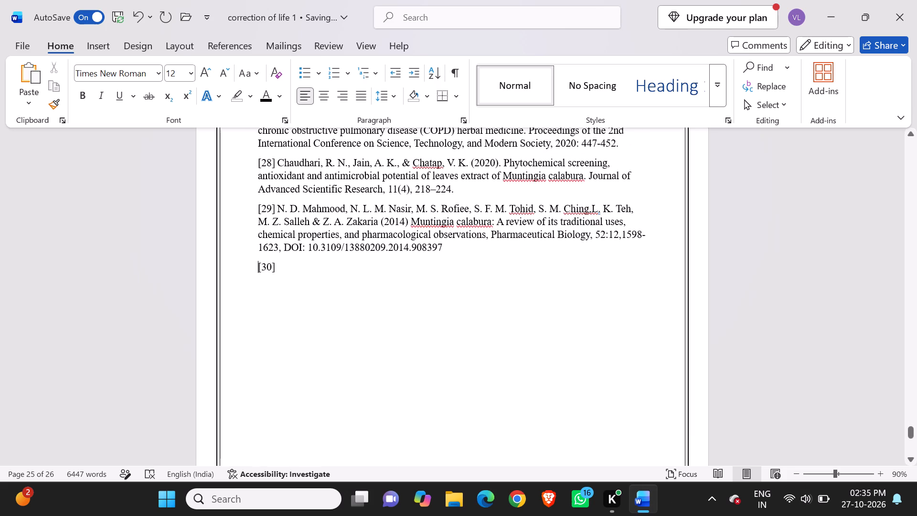
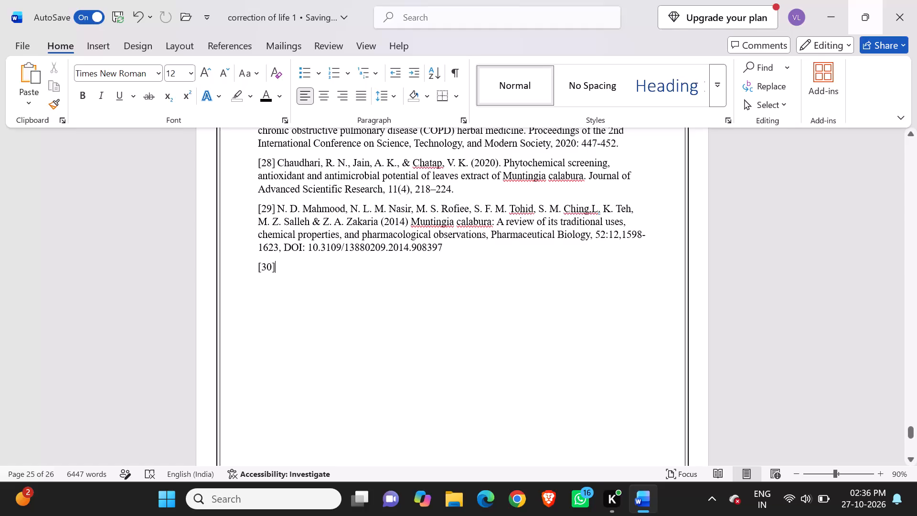
Paste the two copied references at [30] and strip the chat timestamp and sender text before the Zakaria (2007) reference.
{"action": "key", "text": "ctrl+v"}
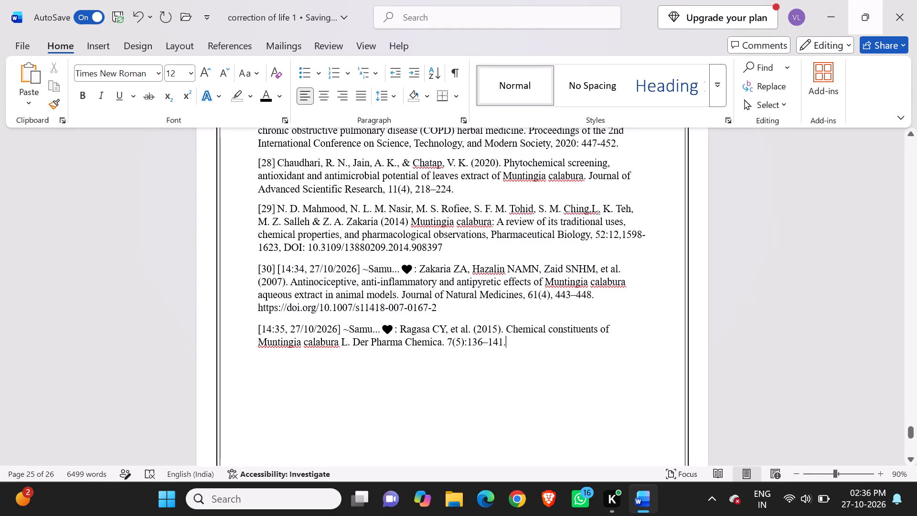
{"action": "left_click", "coordinate": [412, 270]}
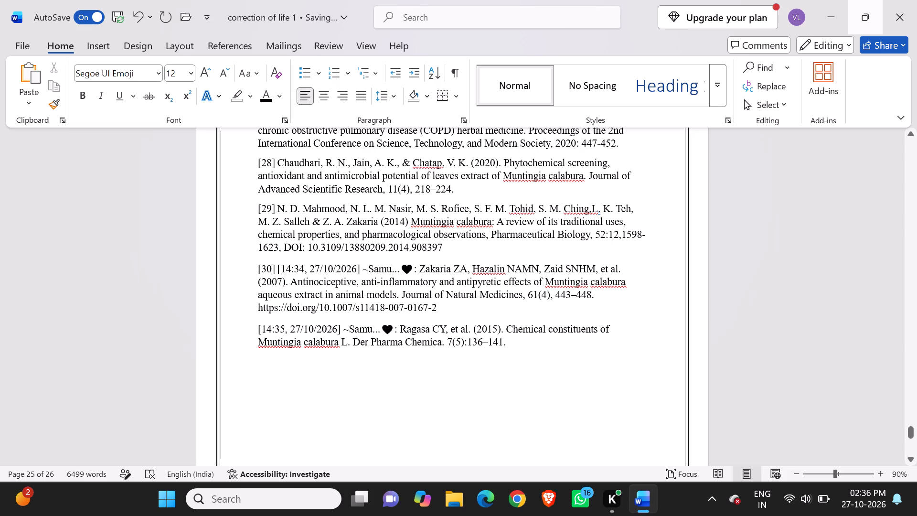
{"action": "key", "text": "BackSpace"}
{"action": "key", "text": "BackSpace"}
{"action": "key", "text": "BackSpace"}
{"action": "key", "text": "BackSpace"}
{"action": "key", "text": "BackSpace"}
{"action": "key", "text": "BackSpace"}
{"action": "key", "text": "BackSpace"}
{"action": "key", "text": "BackSpace"}
{"action": "key", "text": "BackSpace"}
{"action": "key", "text": "BackSpace"}
{"action": "key", "text": "BackSpace"}
{"action": "key", "text": "BackSpace"}
{"action": "key", "text": "BackSpace"}
{"action": "key", "text": "BackSpace"}
{"action": "key", "text": "BackSpace"}
{"action": "key", "text": "BackSpace"}
{"action": "key", "text": "BackSpace"}
{"action": "key", "text": "BackSpace"}
{"action": "key", "text": "BackSpace"}
{"action": "key", "text": "BackSpace"}
{"action": "key", "text": "BackSpace"}
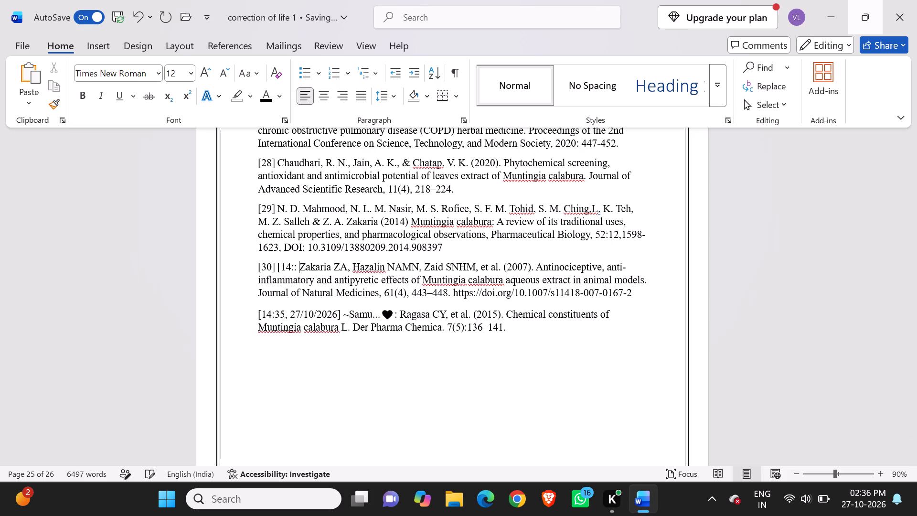
{"action": "key", "text": "BackSpace"}
{"action": "key", "text": "BackSpace"}
{"action": "key", "text": "BackSpace"}
{"action": "key", "text": "BackSpace"}
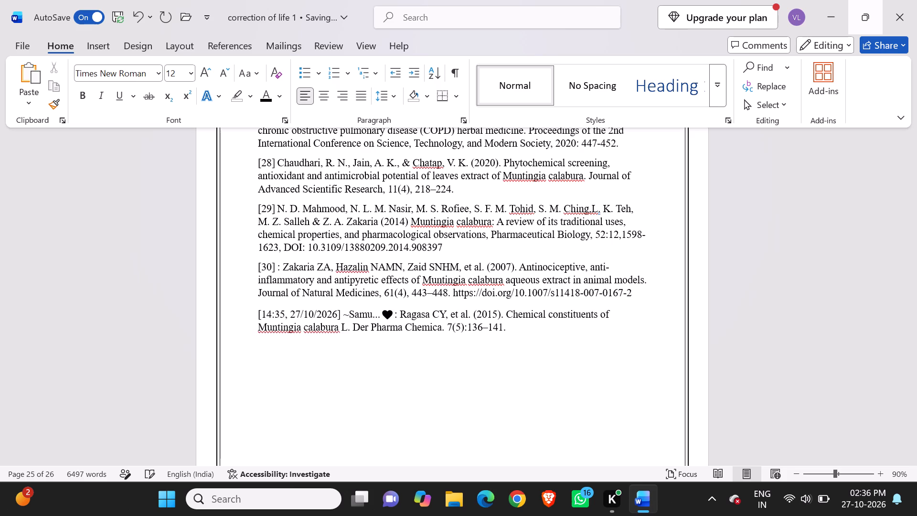
{"action": "left_click", "coordinate": [279, 272]}
{"action": "left_click", "coordinate": [281, 270]}
{"action": "key", "text": "BackSpace"}
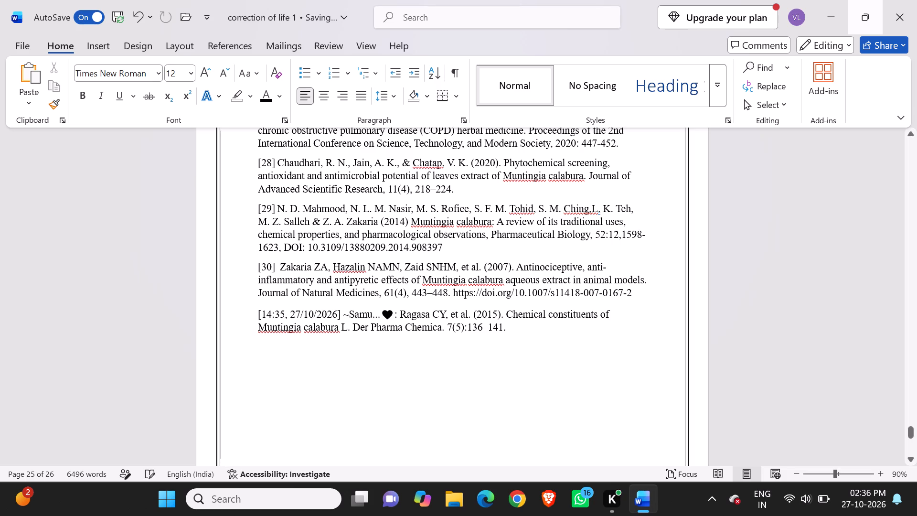
Replace the chat timestamp and sender text before the Ragasa (2015) reference with the number [31].
{"action": "left_click", "coordinate": [398, 312]}
{"action": "key", "text": "BackSpace"}
{"action": "key", "text": "BackSpace"}
{"action": "key", "text": "BackSpace"}
{"action": "key", "text": "BackSpace"}
{"action": "key", "text": "BackSpace"}
{"action": "key", "text": "BackSpace"}
{"action": "key", "text": "BackSpace"}
{"action": "key", "text": "BackSpace"}
{"action": "key", "text": "BackSpace"}
{"action": "key", "text": "BackSpace"}
{"action": "key", "text": "BackSpace"}
{"action": "key", "text": "BackSpace"}
{"action": "key", "text": "BackSpace"}
{"action": "key", "text": "BackSpace"}
{"action": "key", "text": "BackSpace"}
{"action": "key", "text": "BackSpace"}
{"action": "key", "text": "BackSpace"}
{"action": "key", "text": "BackSpace"}
{"action": "key", "text": "BackSpace"}
{"action": "key", "text": "BackSpace"}
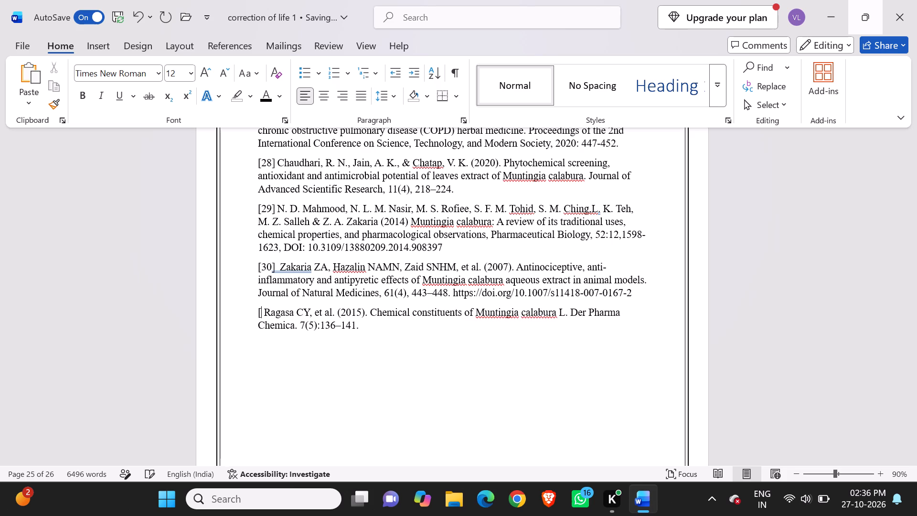
{"action": "key", "text": "BackSpace"}
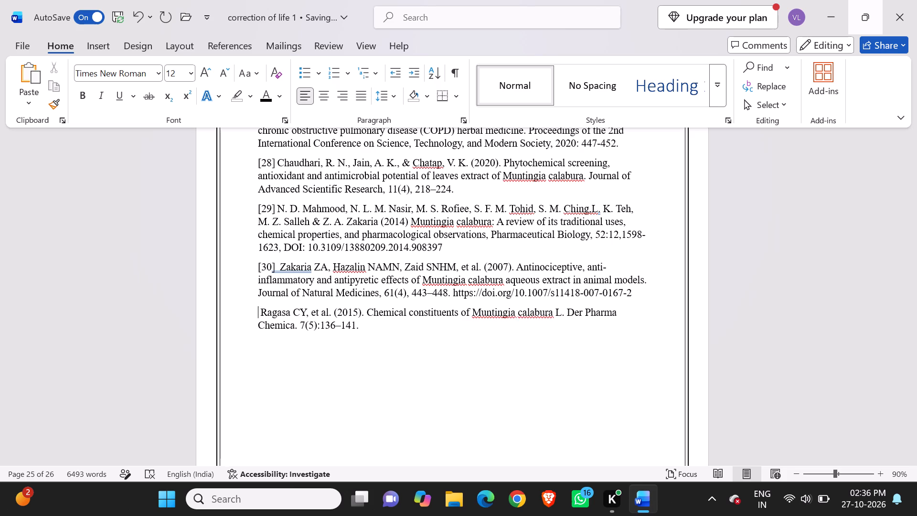
{"action": "type", "text": "[31"}
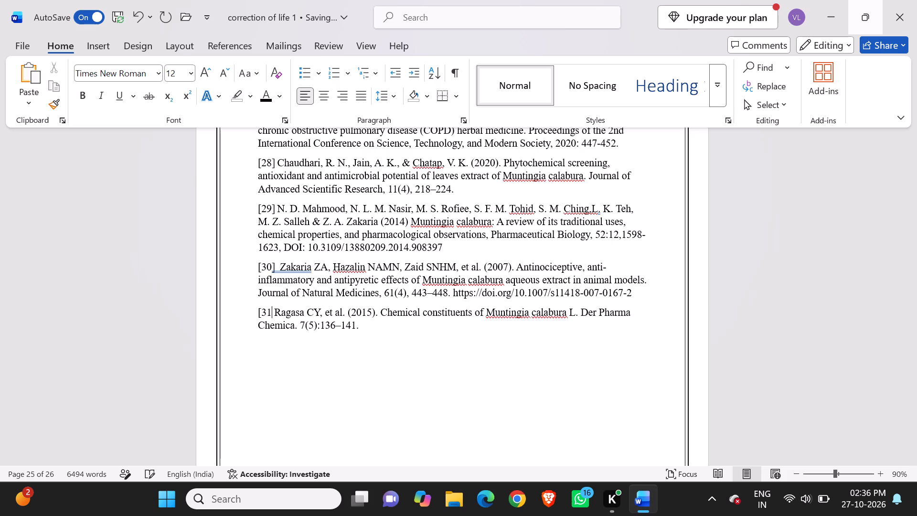
{"action": "key", "text": "bracketright"}
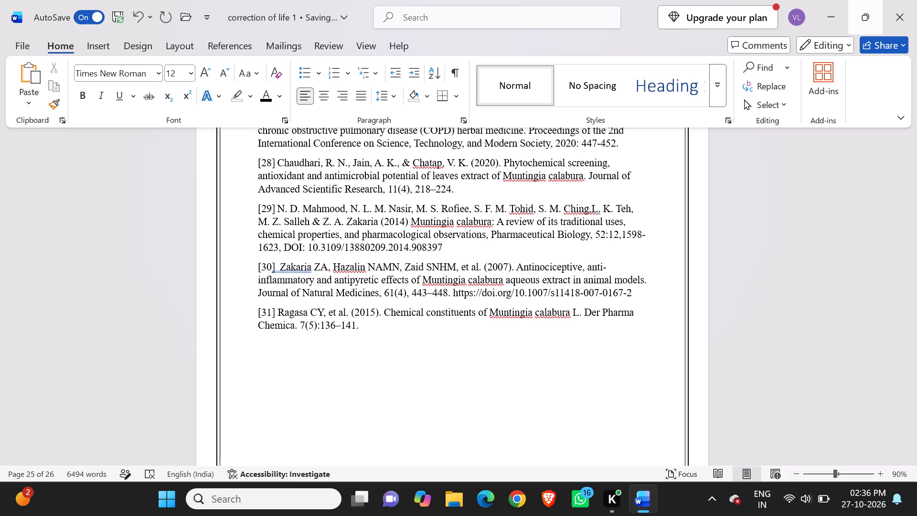
{"action": "left_click", "coordinate": [376, 330]}
Examine the in-text citations back through the antidiabetic, anti-inflammatory, antinociceptive and antibacterial sections against the numbered reference list.
{"action": "scroll", "coordinate": [376, 330], "scroll_direction": "up", "scroll_amount": 6}
{"action": "scroll", "coordinate": [376, 330], "scroll_direction": "up", "scroll_amount": 15}
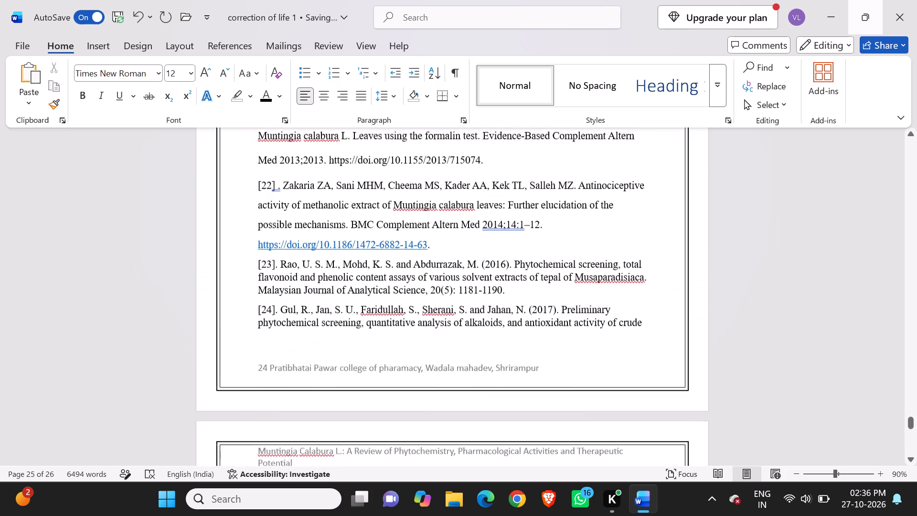
{"action": "scroll", "coordinate": [378, 328], "scroll_direction": "up", "scroll_amount": 5}
{"action": "left_click", "coordinate": [909, 368]}
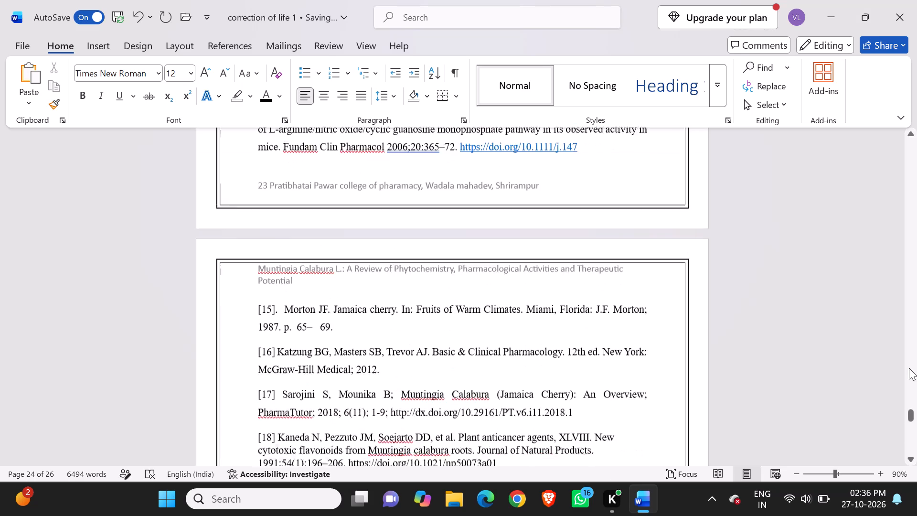
{"action": "left_click", "coordinate": [909, 348]}
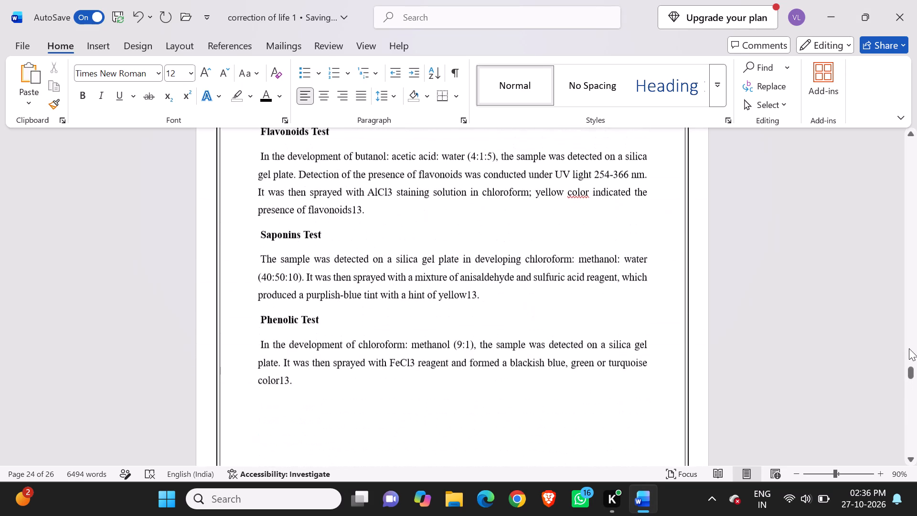
{"action": "scroll", "coordinate": [909, 348], "scroll_direction": "up", "scroll_amount": 11}
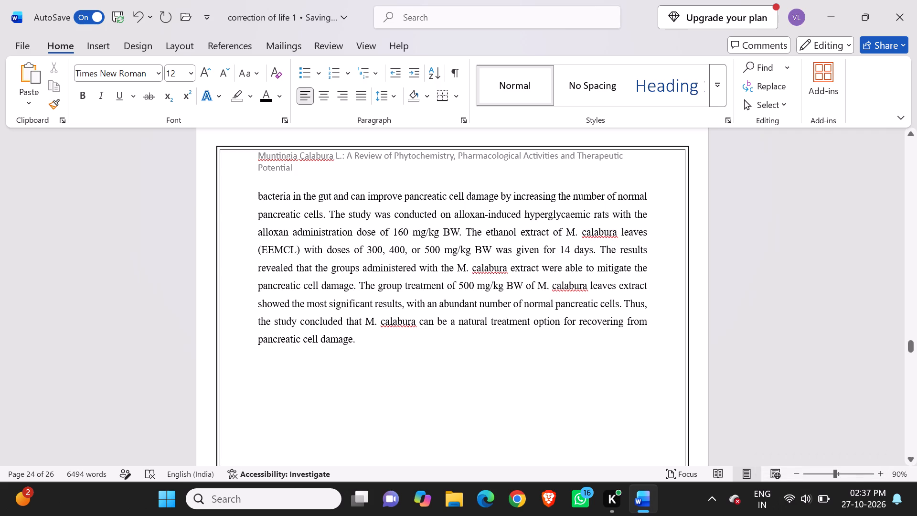
{"action": "scroll", "coordinate": [843, 380], "scroll_direction": "up", "scroll_amount": 17}
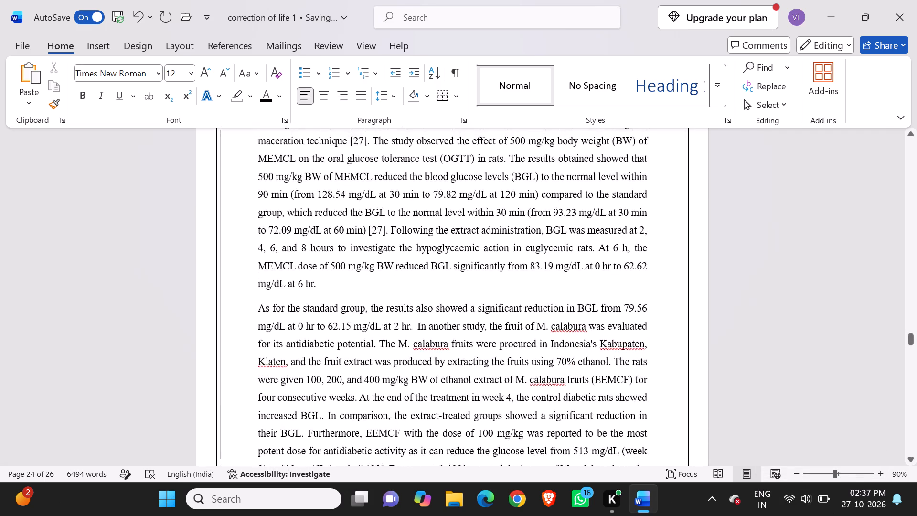
{"action": "scroll", "coordinate": [843, 380], "scroll_direction": "up", "scroll_amount": 14}
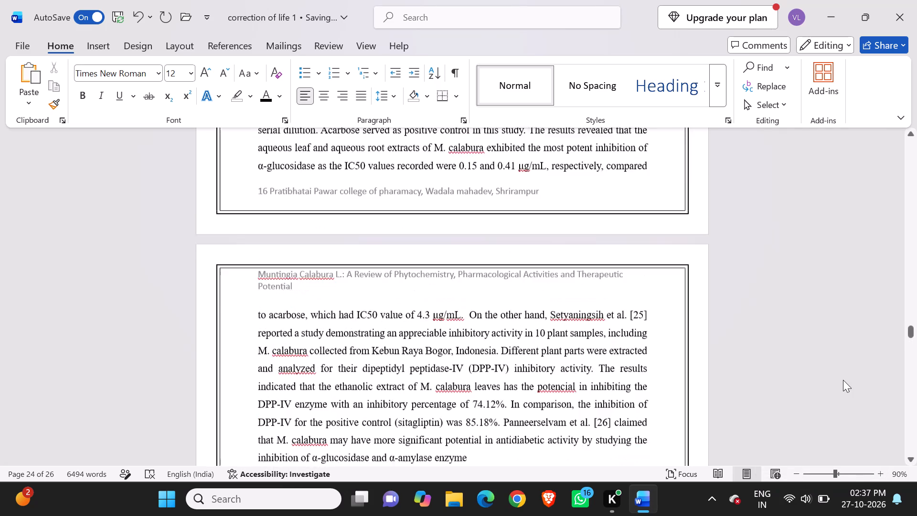
{"action": "scroll", "coordinate": [843, 380], "scroll_direction": "up", "scroll_amount": 8}
{"action": "scroll", "coordinate": [843, 380], "scroll_direction": "down", "scroll_amount": 2}
{"action": "scroll", "coordinate": [843, 380], "scroll_direction": "up", "scroll_amount": 1}
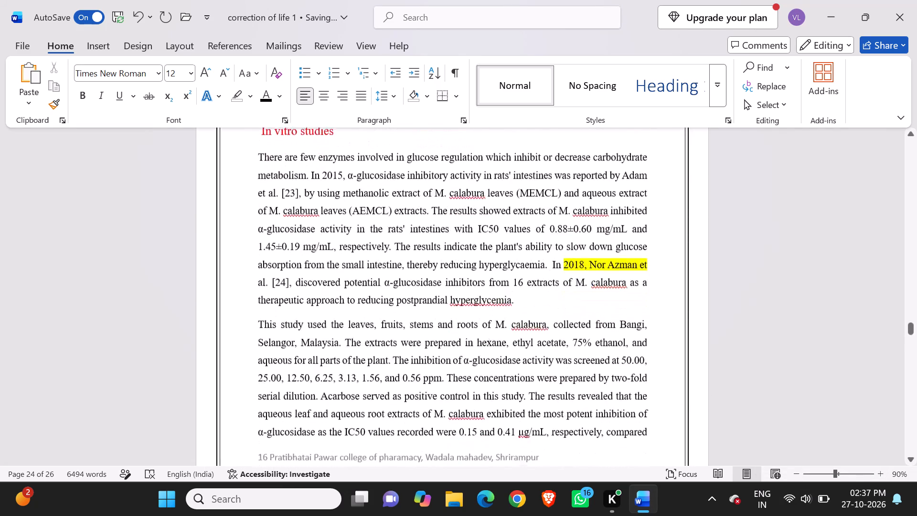
{"action": "scroll", "coordinate": [843, 380], "scroll_direction": "up", "scroll_amount": 11}
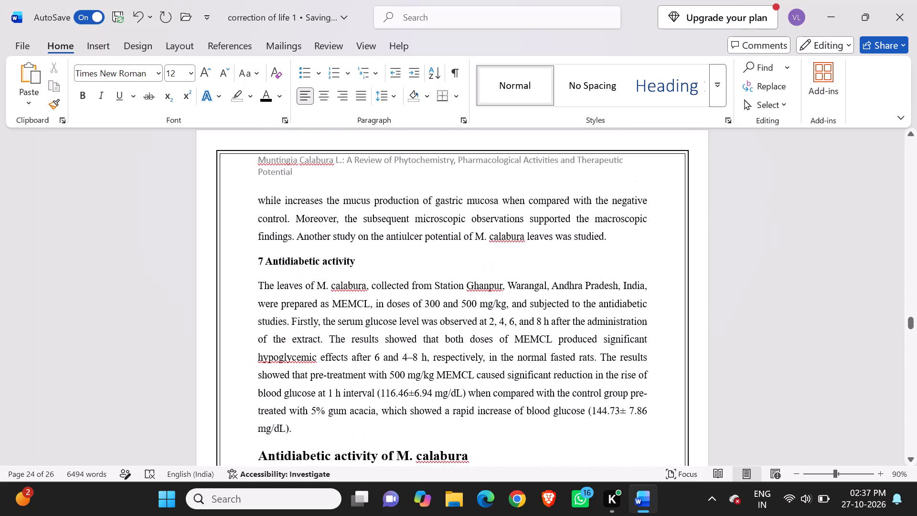
{"action": "left_click", "coordinate": [907, 299]}
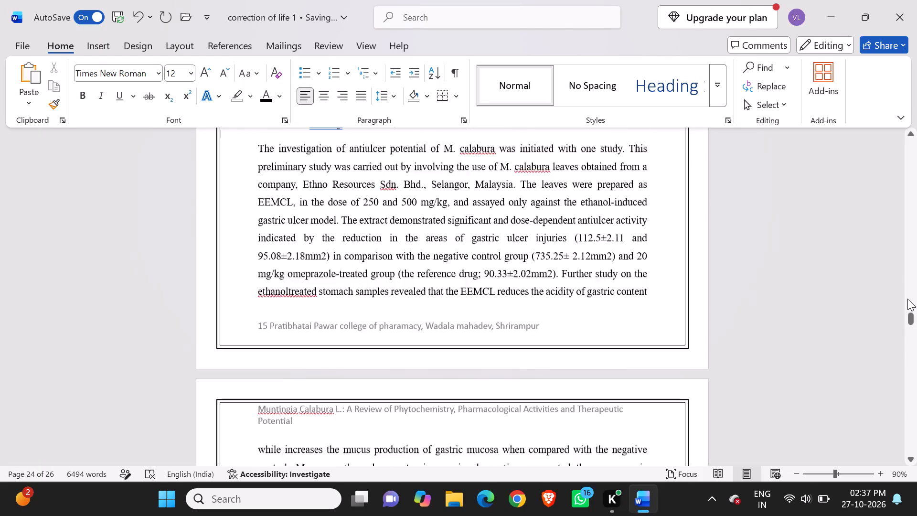
{"action": "left_click", "coordinate": [912, 290]}
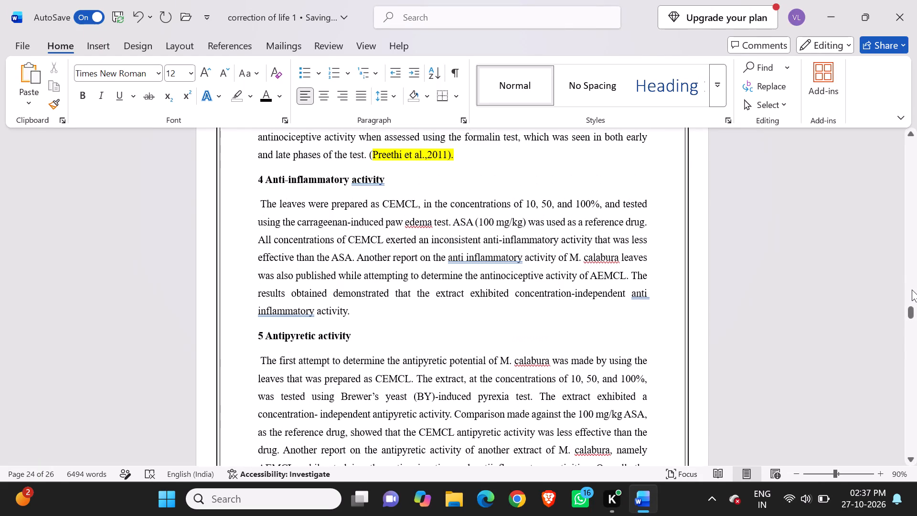
{"action": "left_click", "coordinate": [912, 290]}
{"action": "left_click", "coordinate": [912, 290]}
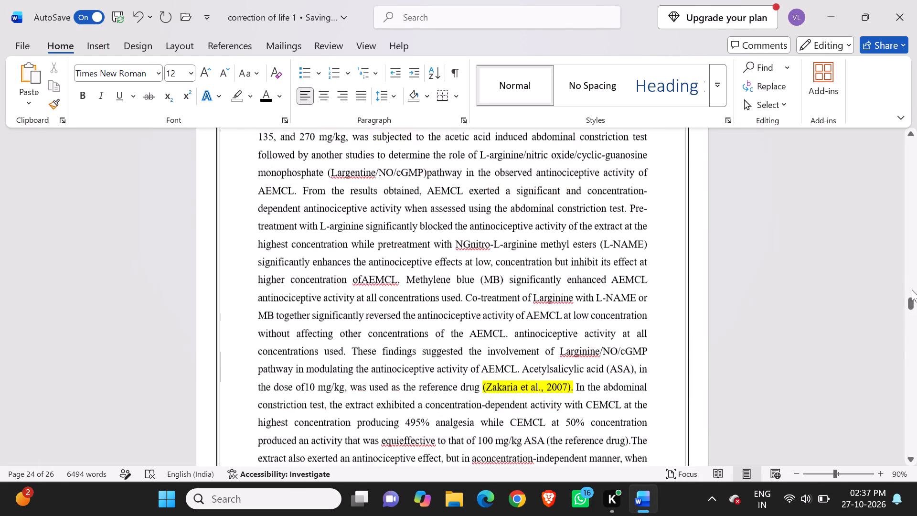
{"action": "left_click", "coordinate": [912, 290]}
{"action": "left_click", "coordinate": [912, 290]}
{"action": "left_click", "coordinate": [912, 290]}
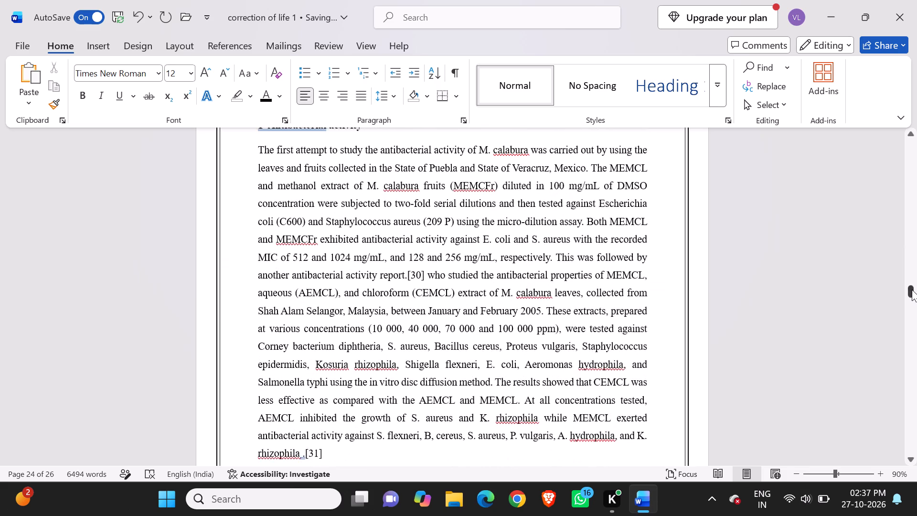
{"action": "scroll", "coordinate": [745, 355], "scroll_direction": "up", "scroll_amount": 12}
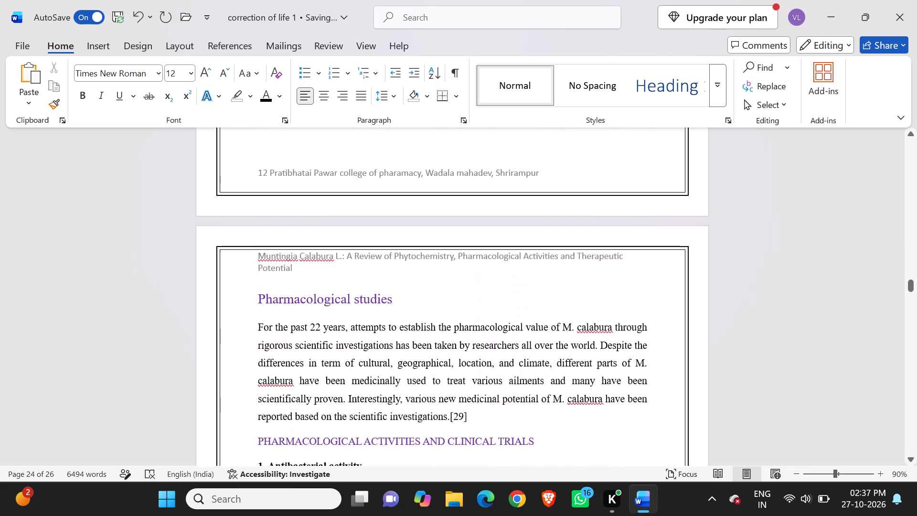
{"action": "scroll", "coordinate": [745, 355], "scroll_direction": "up", "scroll_amount": 11}
{"action": "scroll", "coordinate": [745, 355], "scroll_direction": "down", "scroll_amount": 6}
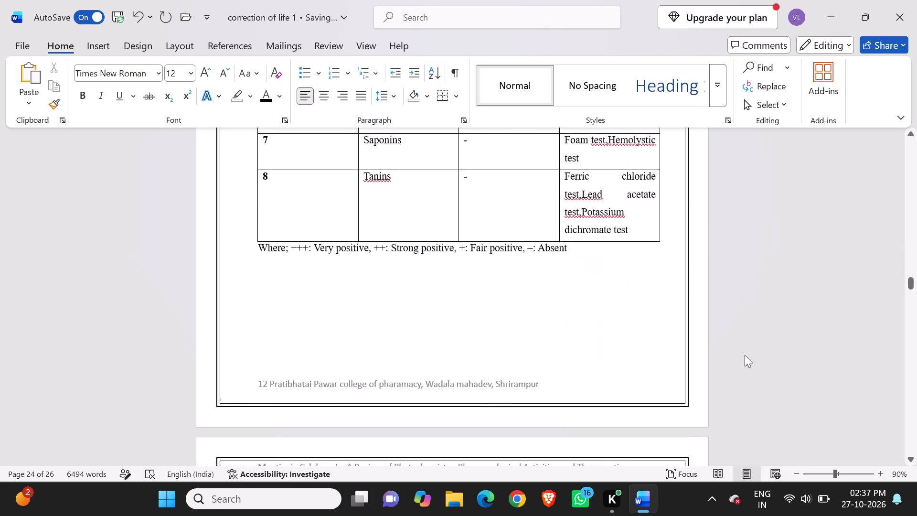
{"action": "scroll", "coordinate": [745, 355], "scroll_direction": "down", "scroll_amount": 20}
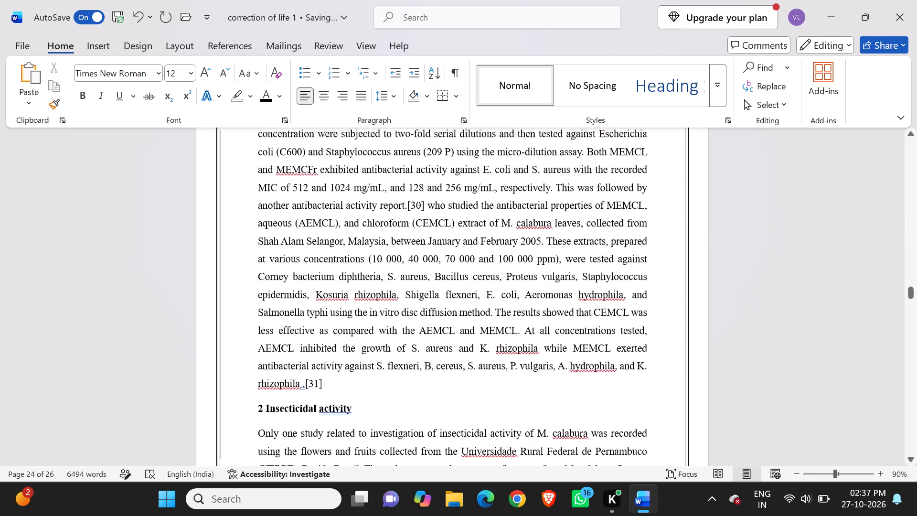
{"action": "scroll", "coordinate": [745, 355], "scroll_direction": "down", "scroll_amount": 4}
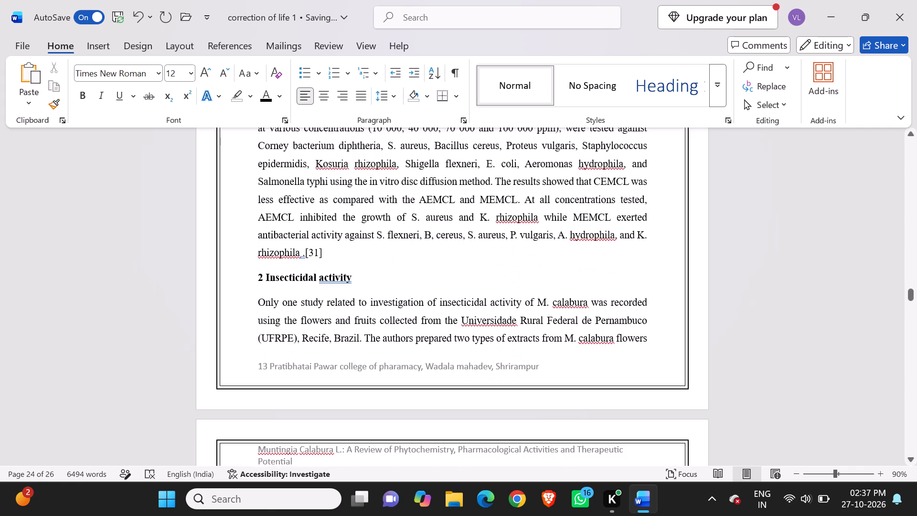
Snap the document window to the left half of the screen, with the highlighted Zakaria et al., 2010 citation in view.
{"action": "scroll", "coordinate": [745, 355], "scroll_direction": "down", "scroll_amount": 7}
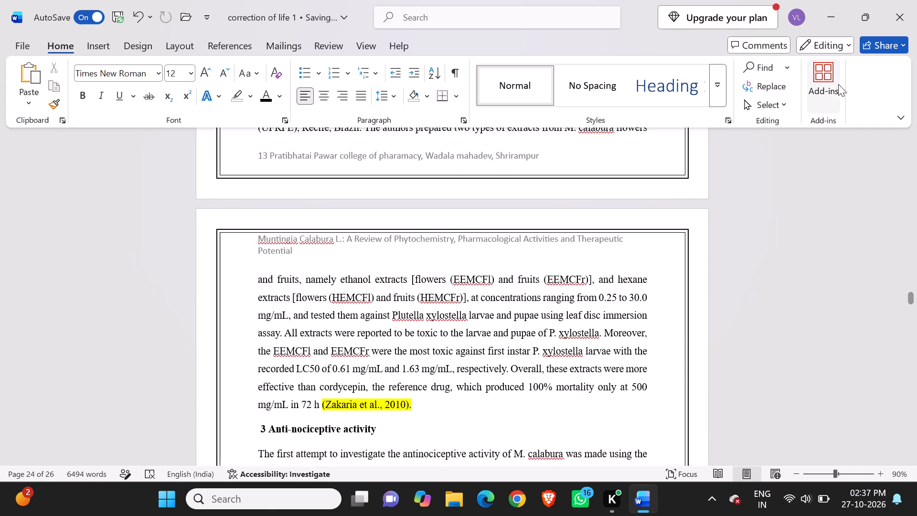
{"action": "left_click", "coordinate": [864, 18]}
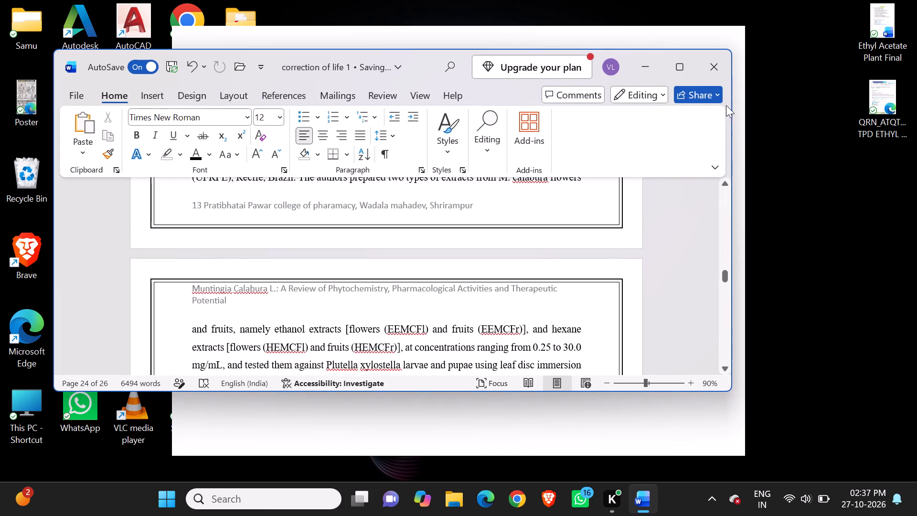
{"action": "left_click", "coordinate": [681, 67]}
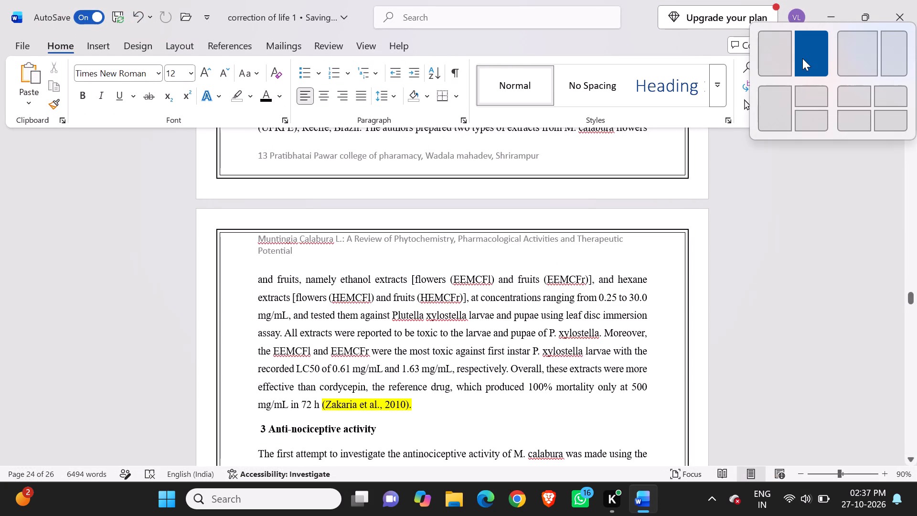
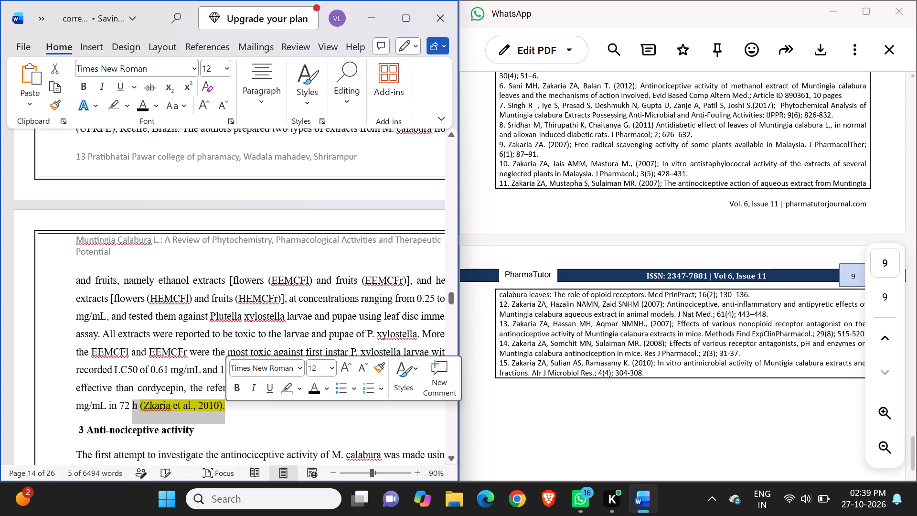
{"action": "key", "text": "Delete"}
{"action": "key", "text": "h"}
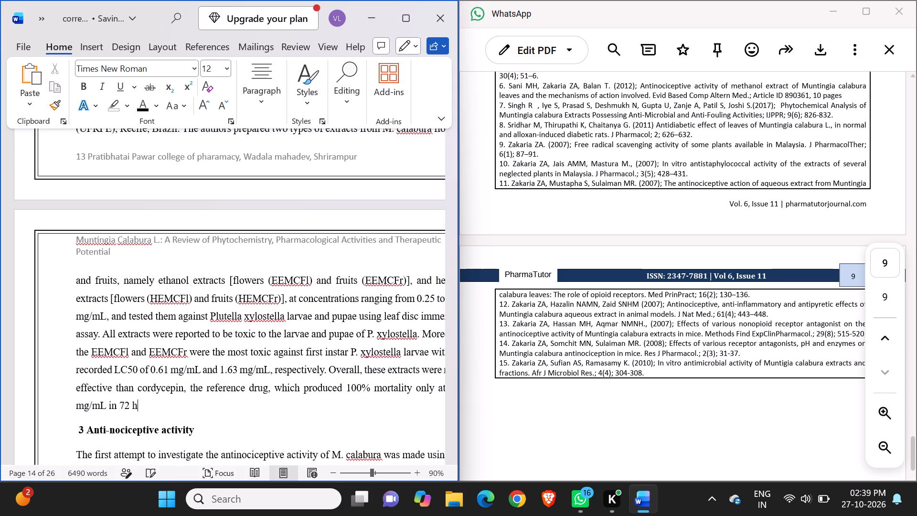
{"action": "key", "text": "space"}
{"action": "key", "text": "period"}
{"action": "key", "text": "bracketleft"}
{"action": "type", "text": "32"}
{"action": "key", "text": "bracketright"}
Add entry [32] below reference [31] and paste in the copied Zakaria (2010) in vitro antimicrobial activity reference.
{"action": "scroll", "coordinate": [192, 460], "scroll_direction": "up", "scroll_amount": 2}
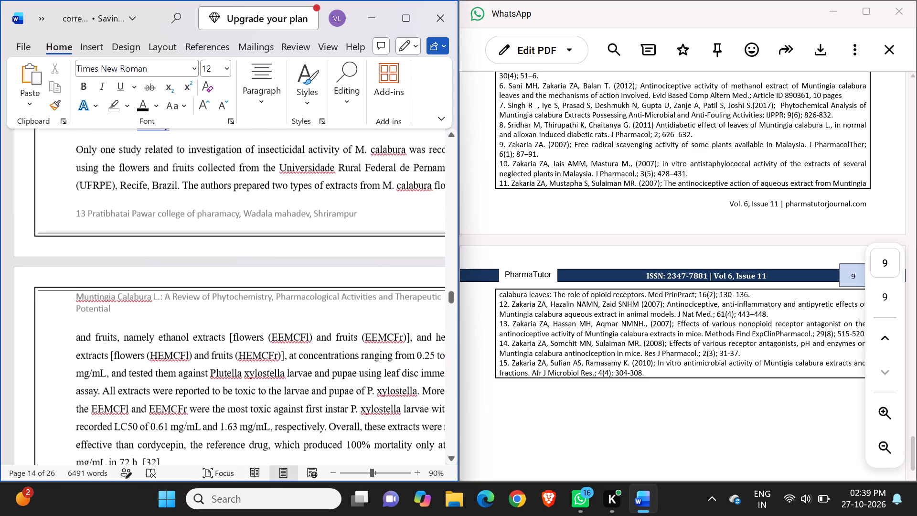
{"action": "scroll", "coordinate": [170, 470], "scroll_direction": "up", "scroll_amount": 6}
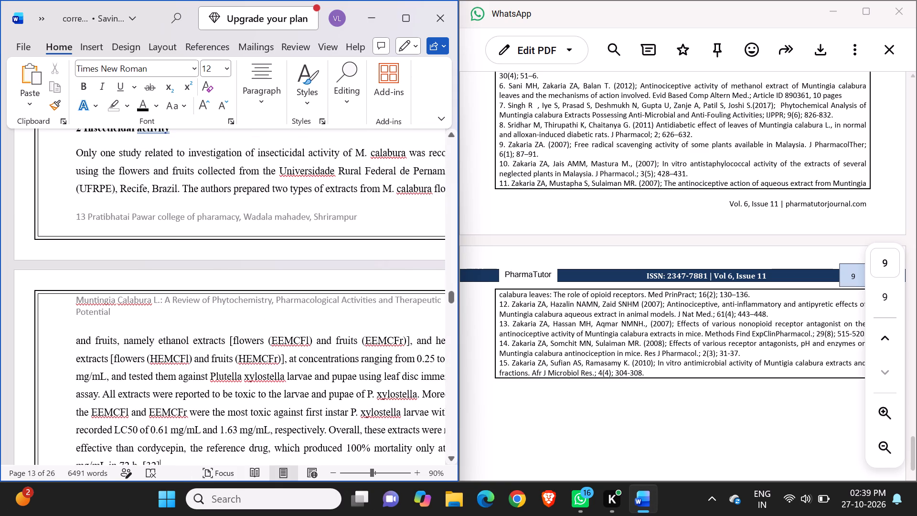
{"action": "scroll", "coordinate": [265, 416], "scroll_direction": "up", "scroll_amount": 3}
{"action": "scroll", "coordinate": [265, 416], "scroll_direction": "down", "scroll_amount": 5}
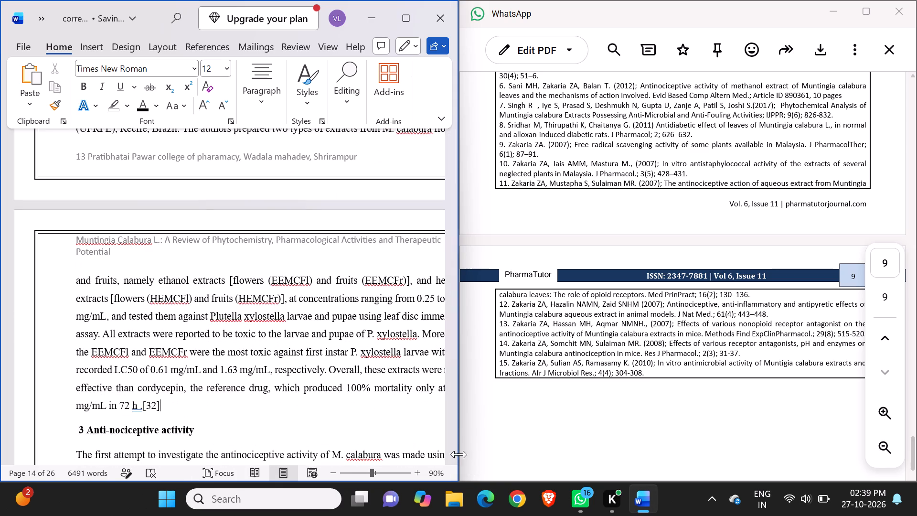
{"action": "left_click", "coordinate": [452, 444]}
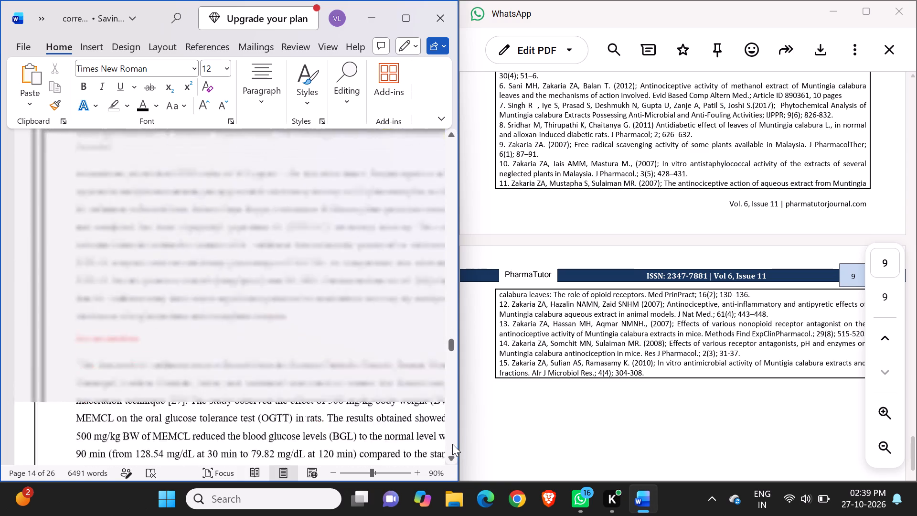
{"action": "left_click", "coordinate": [452, 444]}
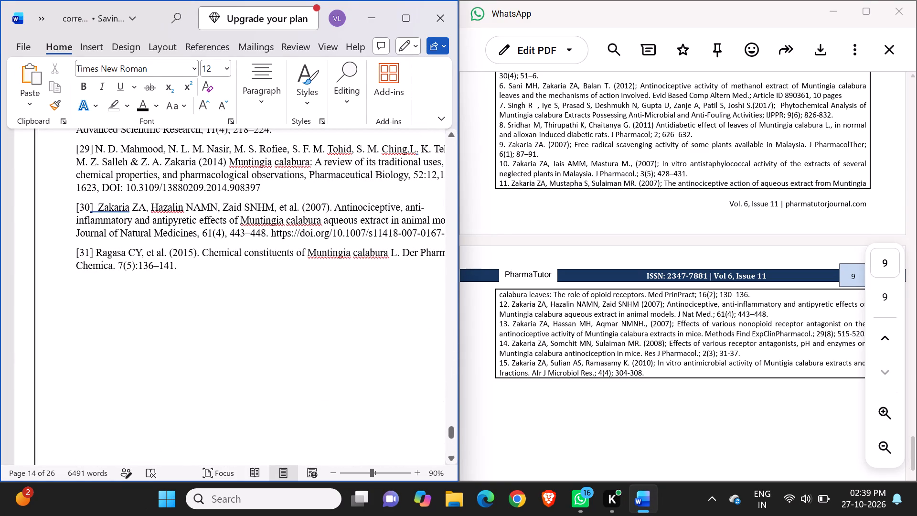
{"action": "left_click", "coordinate": [76, 289]}
{"action": "key", "text": "bracketleft"}
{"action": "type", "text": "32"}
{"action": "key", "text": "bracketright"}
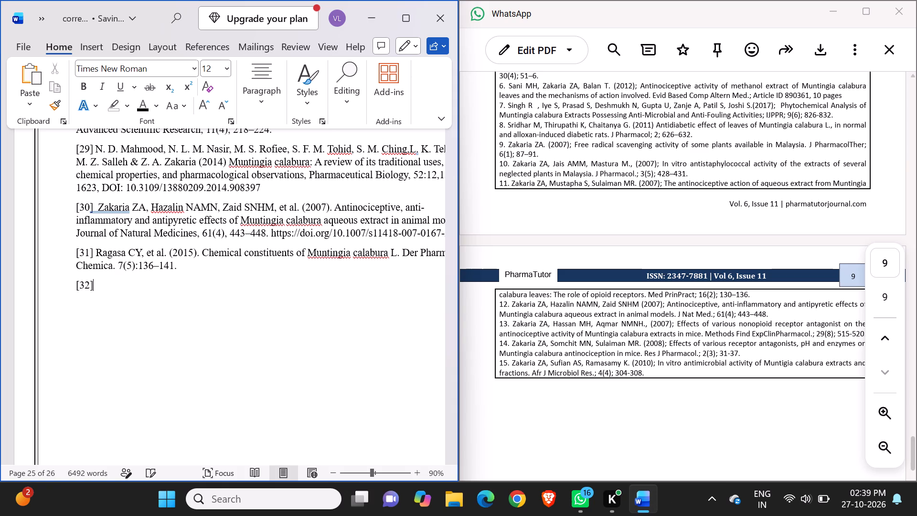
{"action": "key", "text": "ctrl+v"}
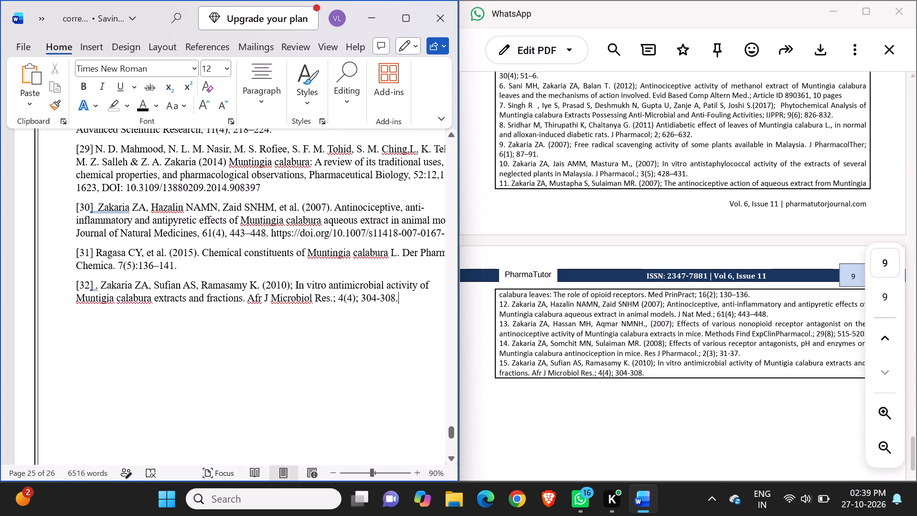
Check the text from the antidiabetic section back to the anti-nociceptive section for highlighted author-year citations that still need reference numbers.
{"action": "left_click", "coordinate": [451, 324]}
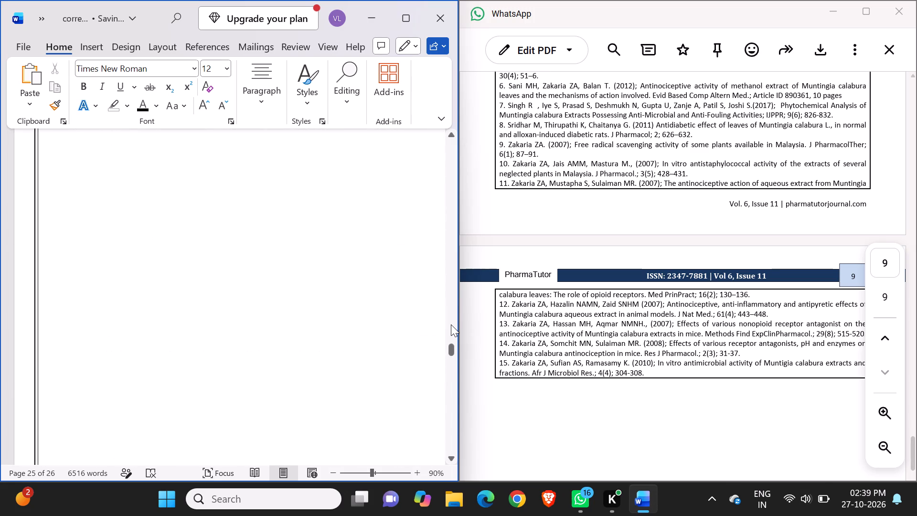
{"action": "scroll", "coordinate": [451, 324], "scroll_direction": "up", "scroll_amount": 8}
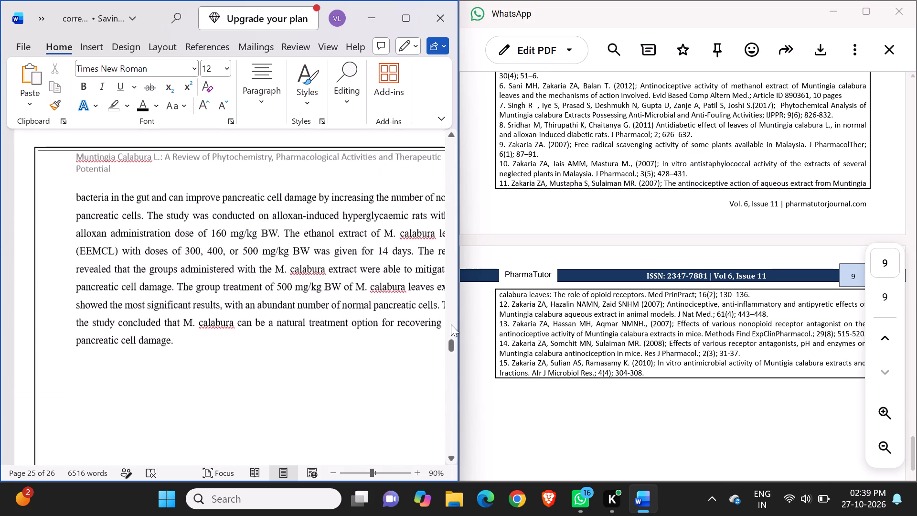
{"action": "scroll", "coordinate": [451, 324], "scroll_direction": "up", "scroll_amount": 16}
{"action": "scroll", "coordinate": [451, 324], "scroll_direction": "up", "scroll_amount": 6}
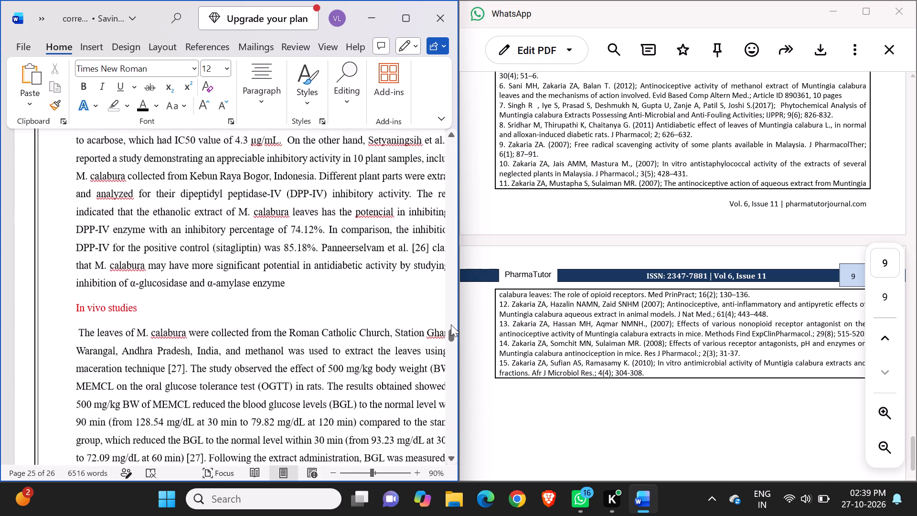
{"action": "scroll", "coordinate": [451, 324], "scroll_direction": "up", "scroll_amount": 10}
{"action": "scroll", "coordinate": [451, 324], "scroll_direction": "up", "scroll_amount": 13}
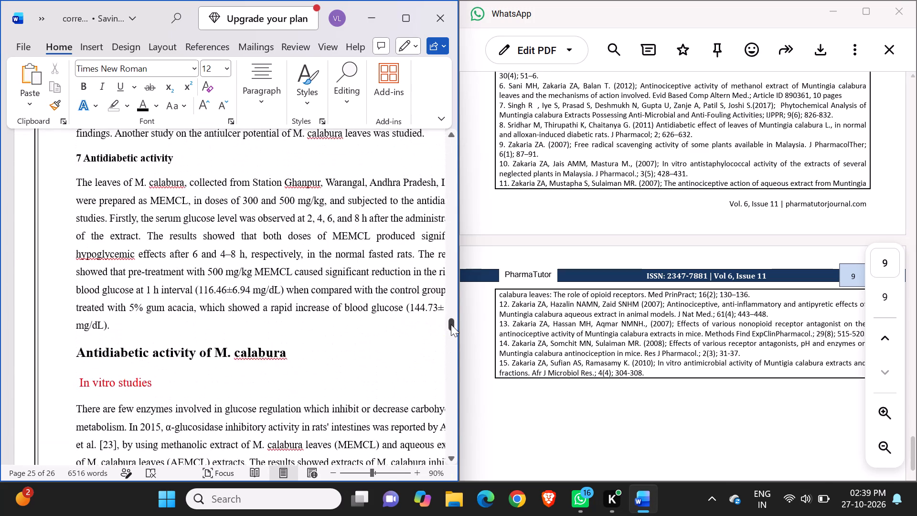
{"action": "scroll", "coordinate": [451, 324], "scroll_direction": "up", "scroll_amount": 17}
{"action": "scroll", "coordinate": [451, 324], "scroll_direction": "up", "scroll_amount": 6}
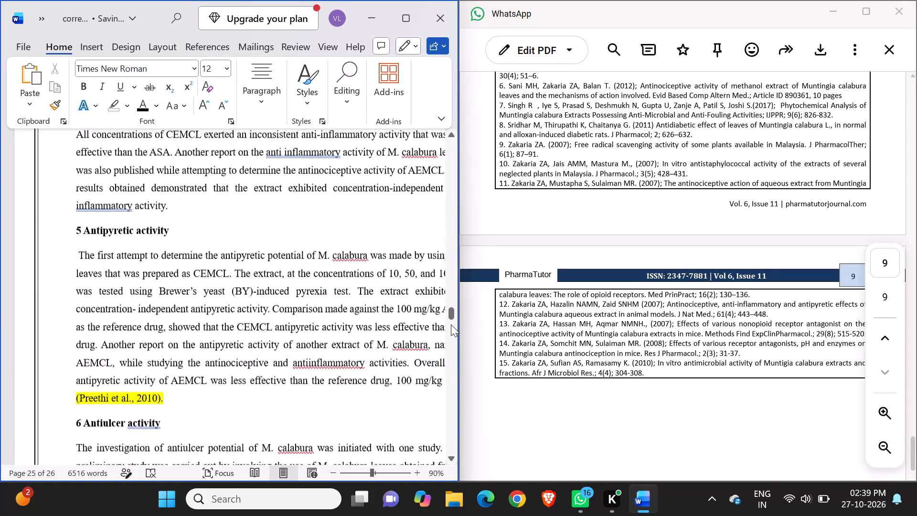
{"action": "scroll", "coordinate": [451, 324], "scroll_direction": "up", "scroll_amount": 12}
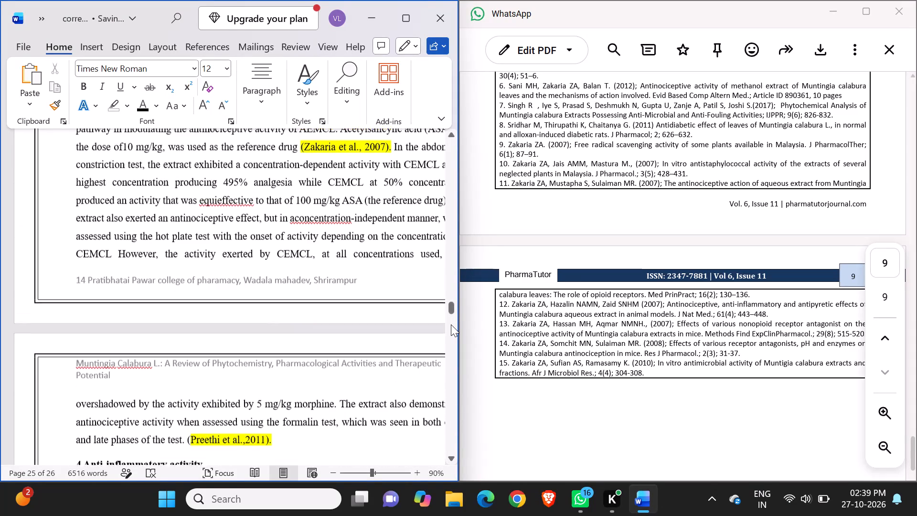
{"action": "scroll", "coordinate": [451, 324], "scroll_direction": "down", "scroll_amount": 1}
{"action": "scroll", "coordinate": [451, 324], "scroll_direction": "up", "scroll_amount": 15}
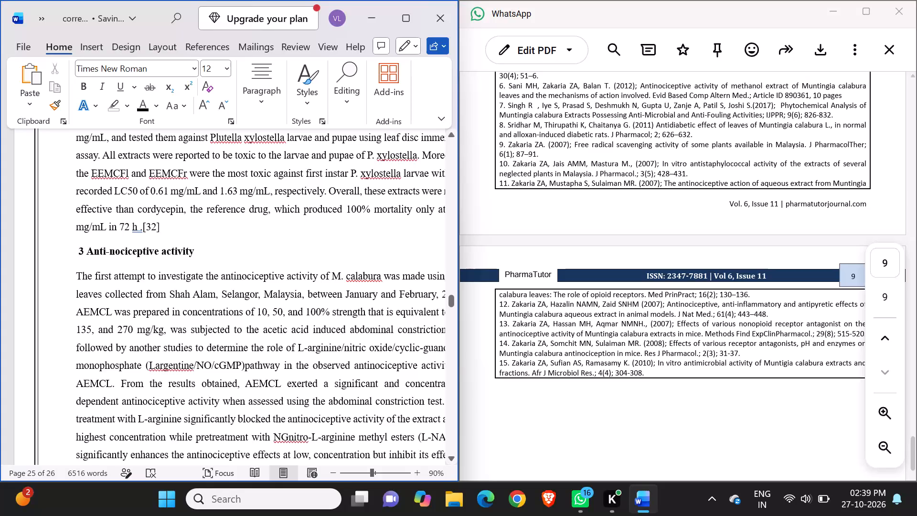
{"action": "scroll", "coordinate": [429, 393], "scroll_direction": "down", "scroll_amount": 8}
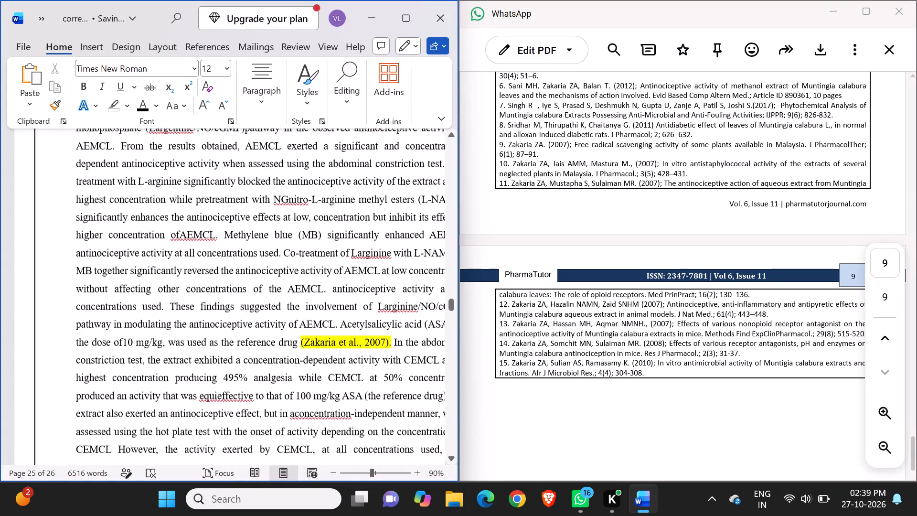
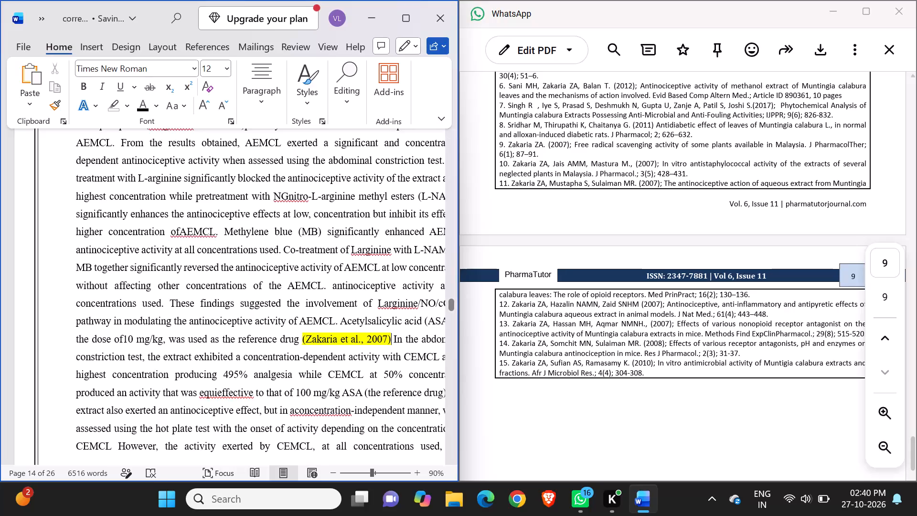
Replace the highlighted citation (Zakaria et al., 2007) after "reference drug" in the anti-nociceptive section with a period and [33].
{"action": "key", "text": "BackSpace"}
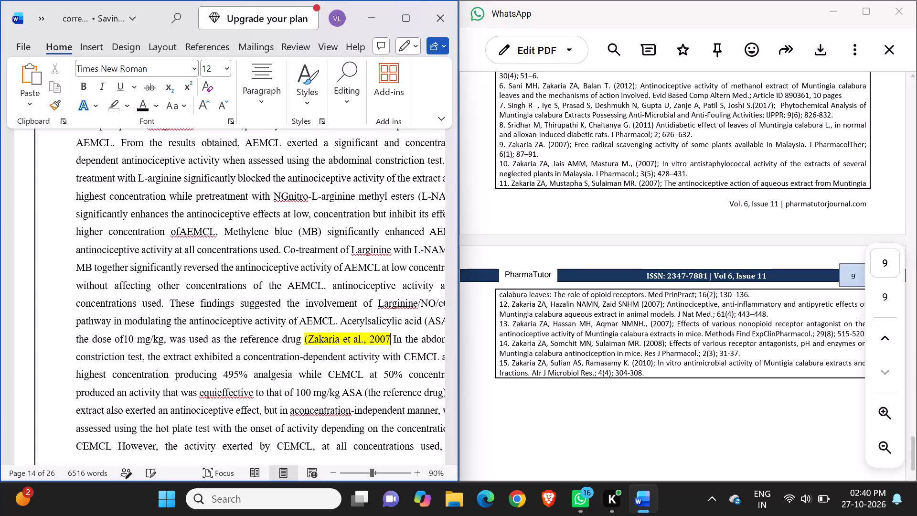
{"action": "key", "text": "BackSpace"}
{"action": "key", "text": "BackSpace"}
{"action": "key", "text": "BackSpace"}
{"action": "key", "text": "BackSpace"}
{"action": "key", "text": "BackSpace"}
{"action": "key", "text": "BackSpace"}
{"action": "key", "text": "BackSpace"}
{"action": "key", "text": "BackSpace"}
{"action": "key", "text": "BackSpace"}
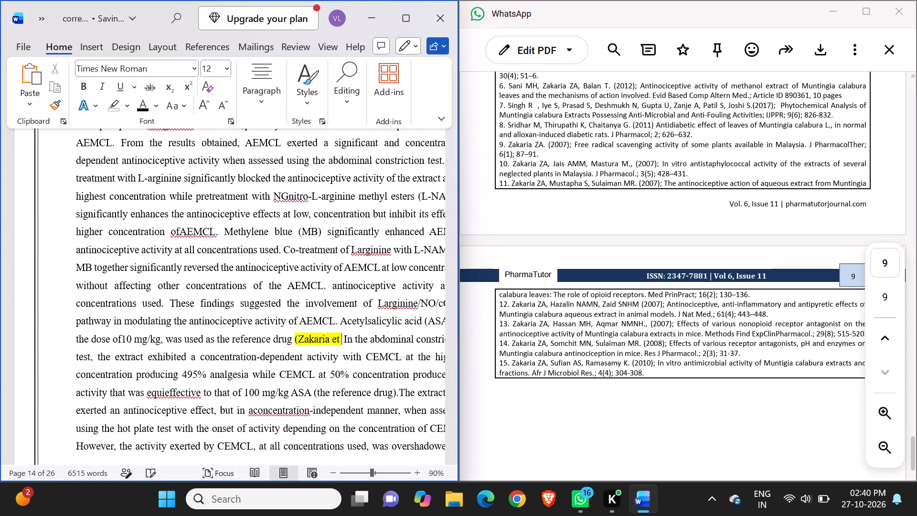
{"action": "key", "text": "BackSpace"}
{"action": "key", "text": "BackSpace"}
{"action": "key", "text": "BackSpace"}
{"action": "key", "text": "BackSpace"}
{"action": "key", "text": "BackSpace"}
{"action": "key", "text": "BackSpace"}
{"action": "key", "text": "BackSpace"}
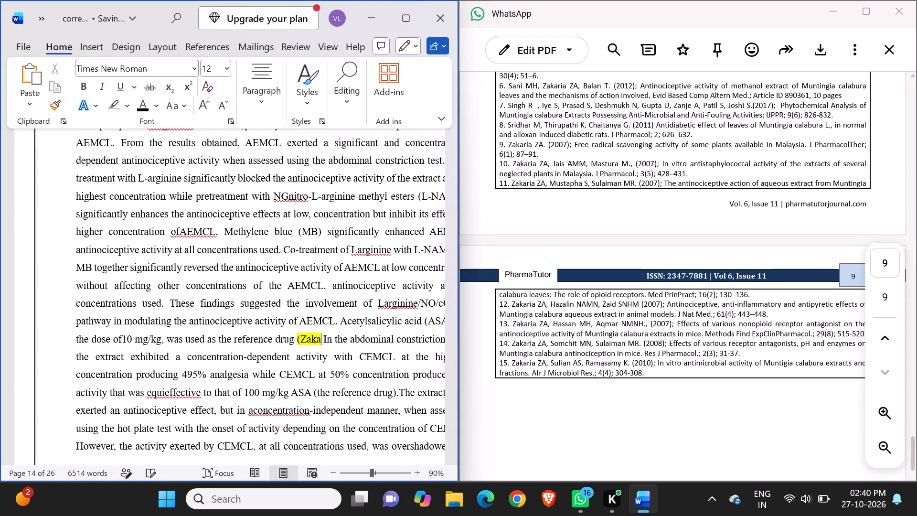
{"action": "key", "text": "BackSpace"}
{"action": "key", "text": "BackSpace"}
{"action": "key", "text": "BackSpace"}
{"action": "key", "text": "BackSpace"}
{"action": "key", "text": "BackSpace"}
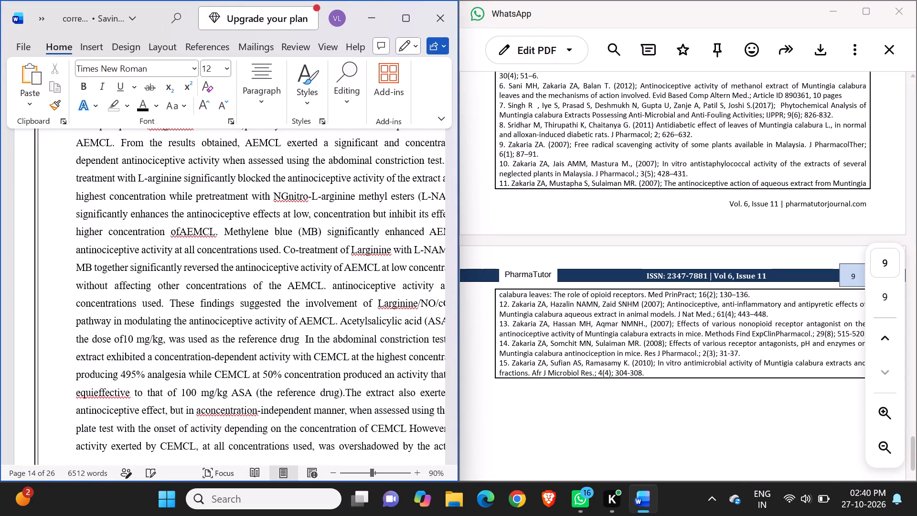
{"action": "key", "text": "period"}
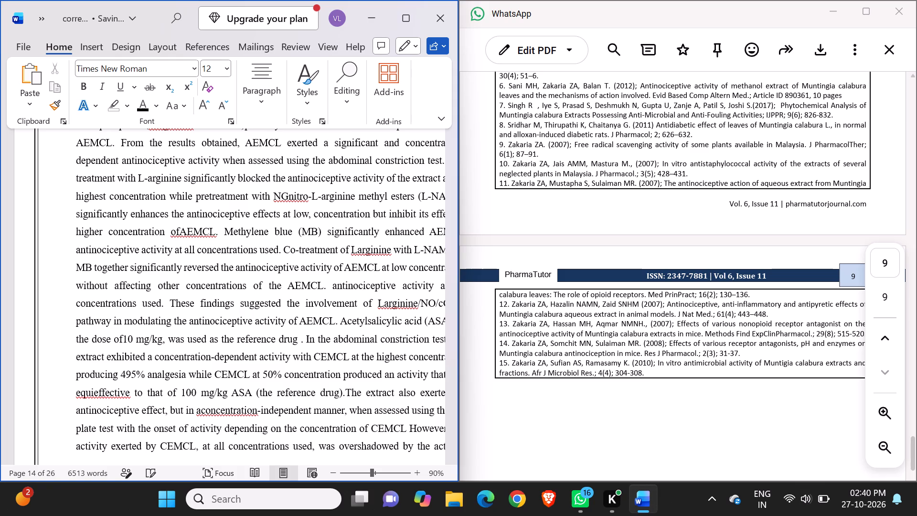
{"action": "key", "text": "bracketleft"}
{"action": "type", "text": "33"}
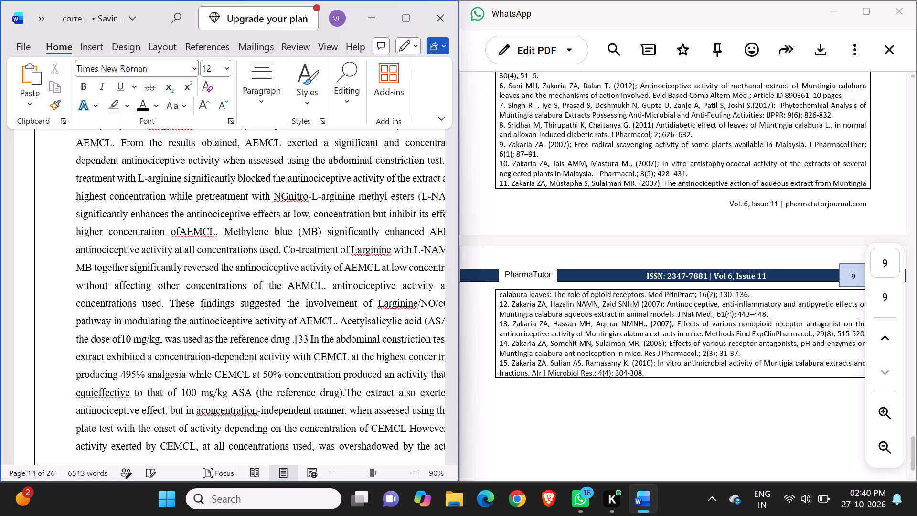
{"action": "key", "text": "bracketright"}
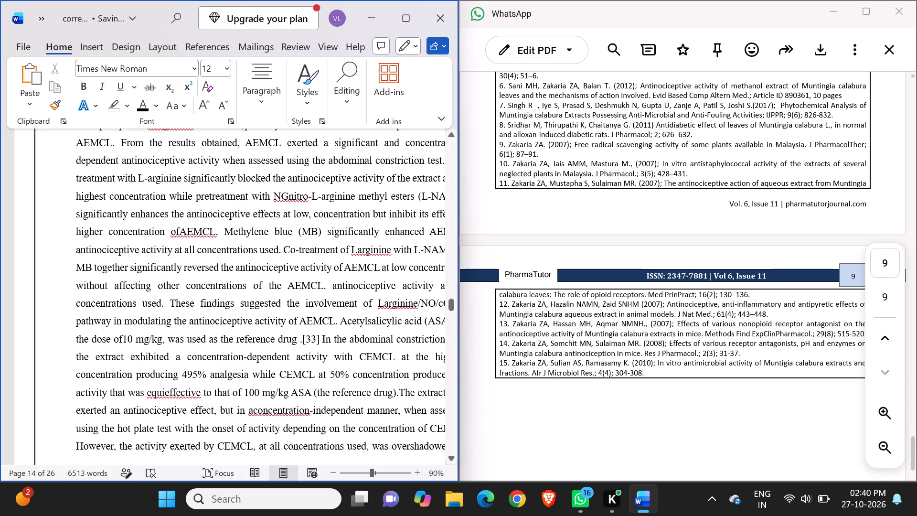
Add the number [33] at the end of the reference list and pull it up directly below reference 32.
{"action": "scroll", "coordinate": [448, 430], "scroll_direction": "down", "scroll_amount": 1}
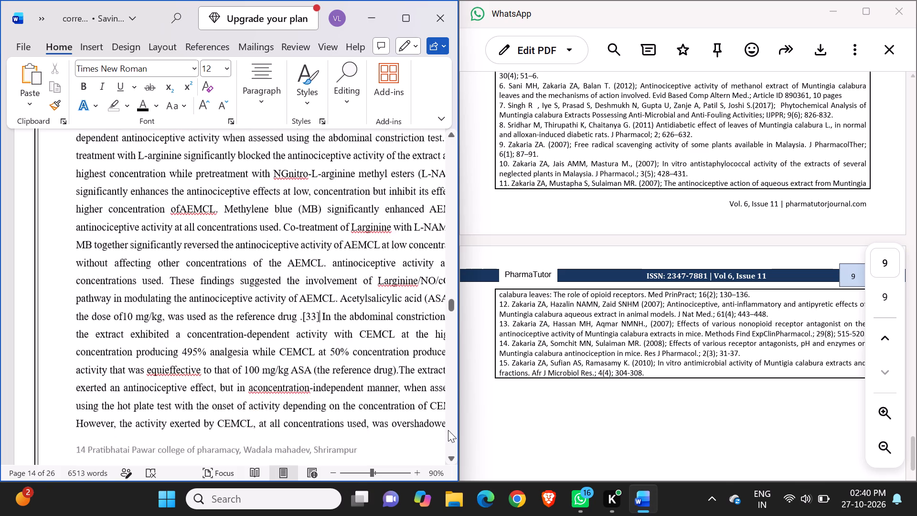
{"action": "scroll", "coordinate": [448, 430], "scroll_direction": "down", "scroll_amount": 6}
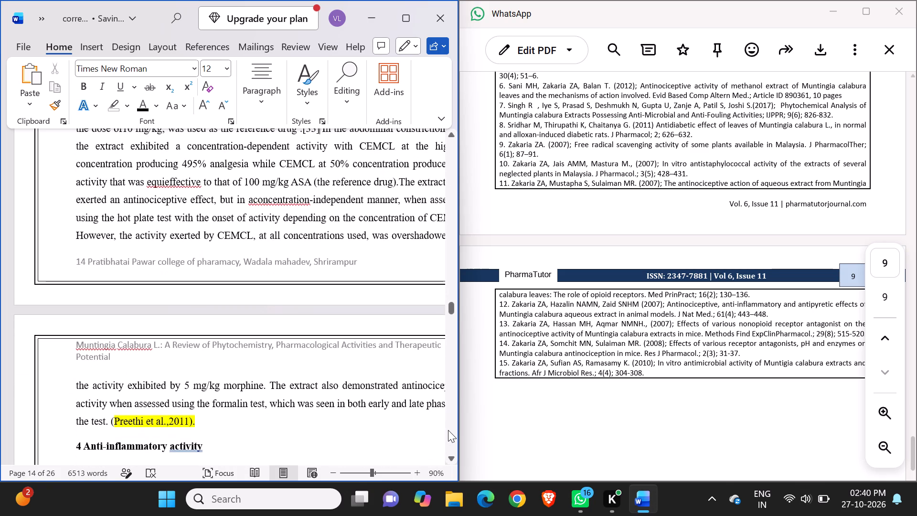
{"action": "left_click", "coordinate": [448, 430]}
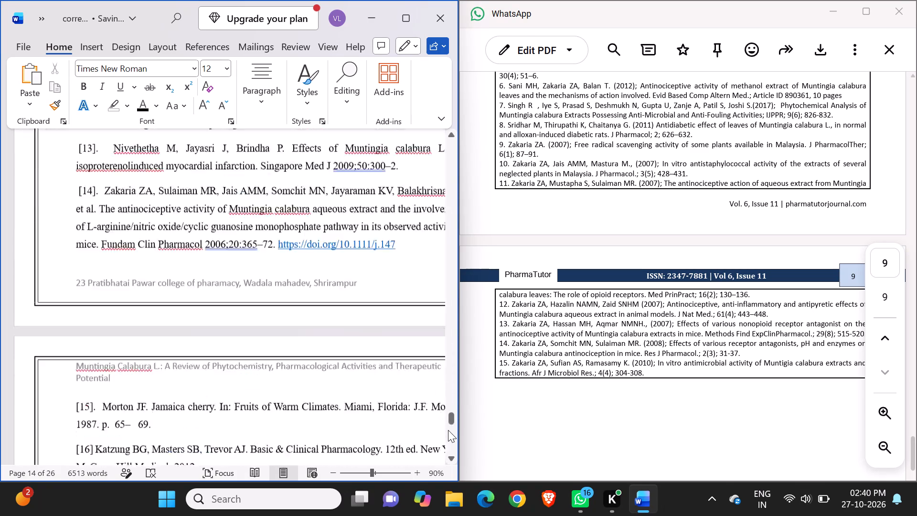
{"action": "scroll", "coordinate": [448, 430], "scroll_direction": "down", "scroll_amount": 14}
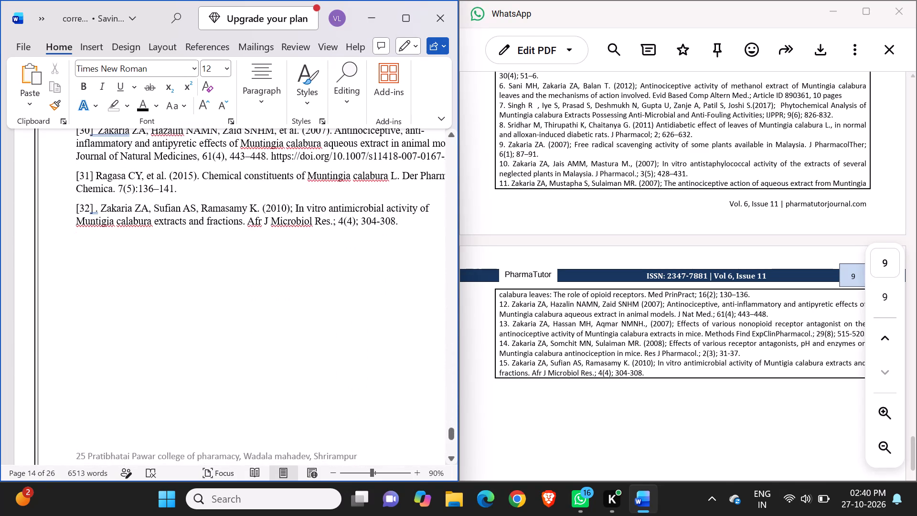
{"action": "left_click", "coordinate": [75, 252]}
{"action": "key", "text": "bracketleft"}
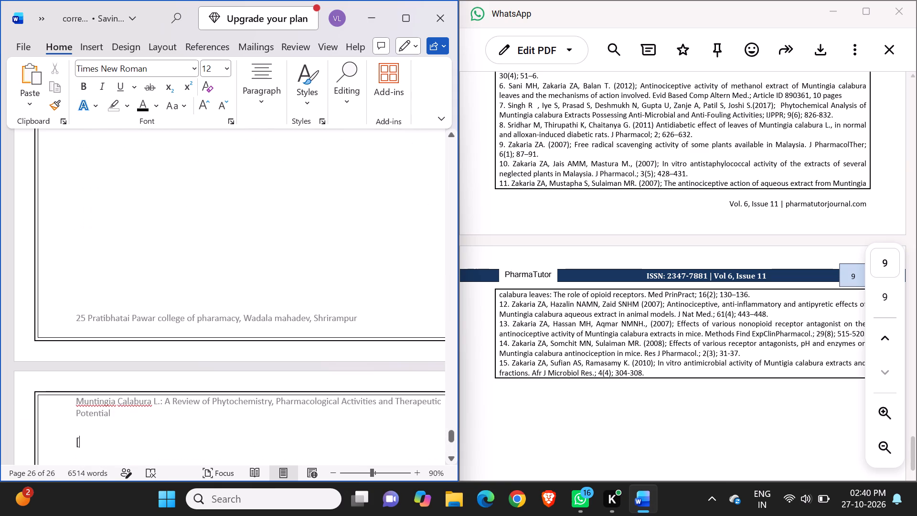
{"action": "scroll", "coordinate": [75, 258], "scroll_direction": "up", "scroll_amount": 7}
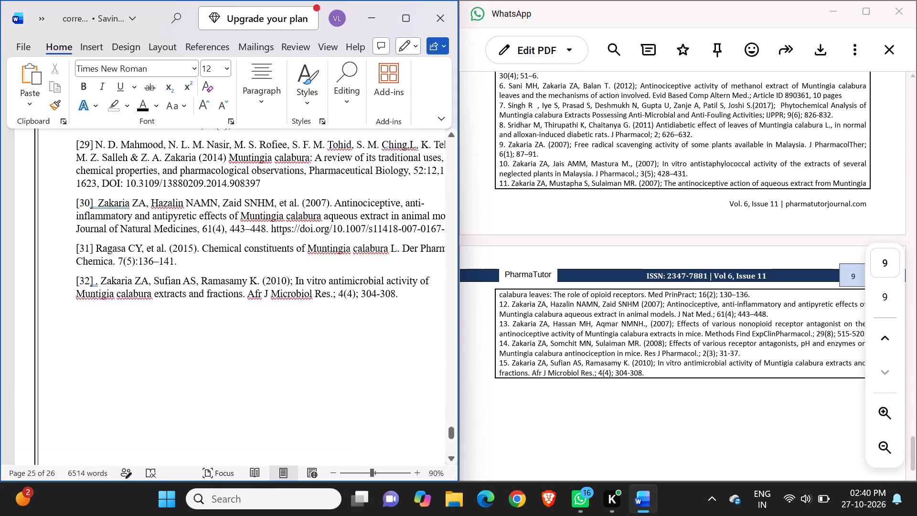
{"action": "scroll", "coordinate": [75, 258], "scroll_direction": "down", "scroll_amount": 8}
{"action": "type", "text": "33"}
{"action": "key", "text": "bracketright"}
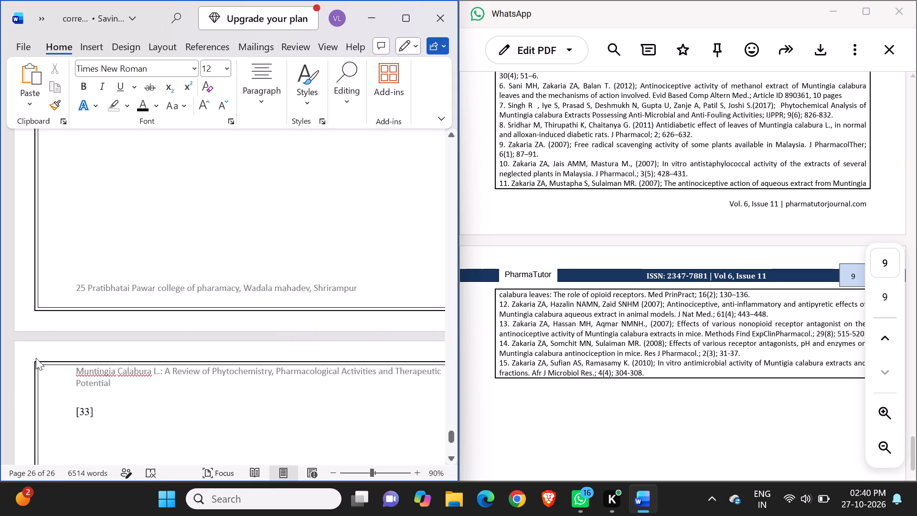
{"action": "left_click", "coordinate": [77, 413]}
{"action": "key", "text": "BackSpace"}
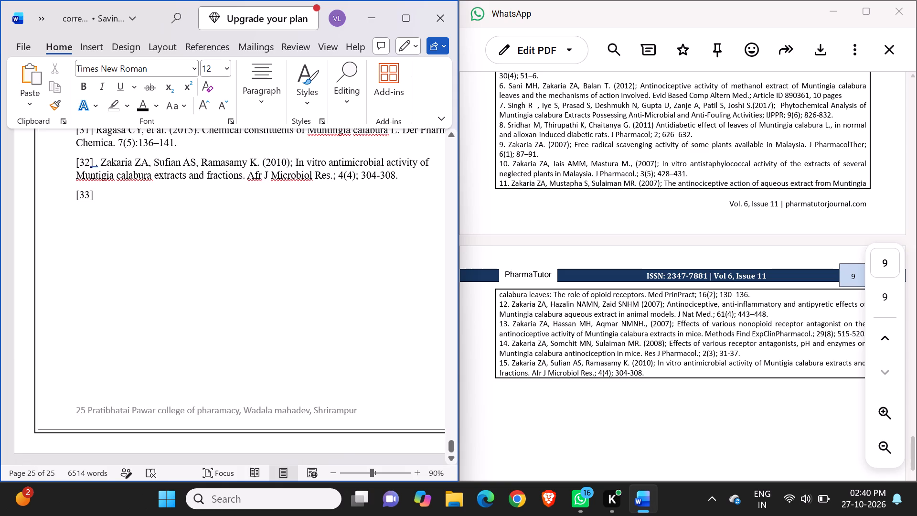
Paste the copied Zakaria 2007 reference on nonopioid receptor antagonists after [33] and a period, and start a new line below it.
{"action": "left_click", "coordinate": [111, 215]}
{"action": "left_click", "coordinate": [111, 204]}
{"action": "key", "text": "space"}
{"action": "key", "text": "period"}
{"action": "key", "text": "ctrl+v"}
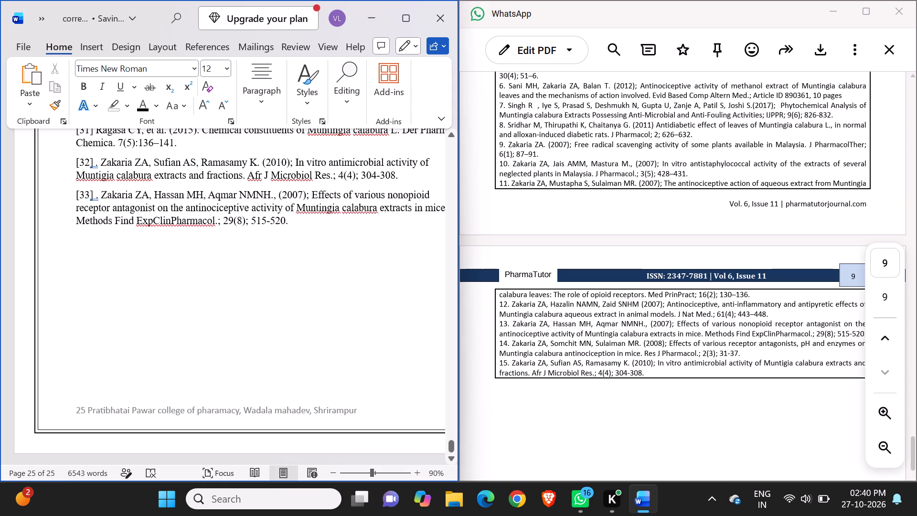
{"action": "key", "text": "Return"}
Return from the reference list to the pharmacological sections to find the next author-year citation.
{"action": "left_click", "coordinate": [452, 237]}
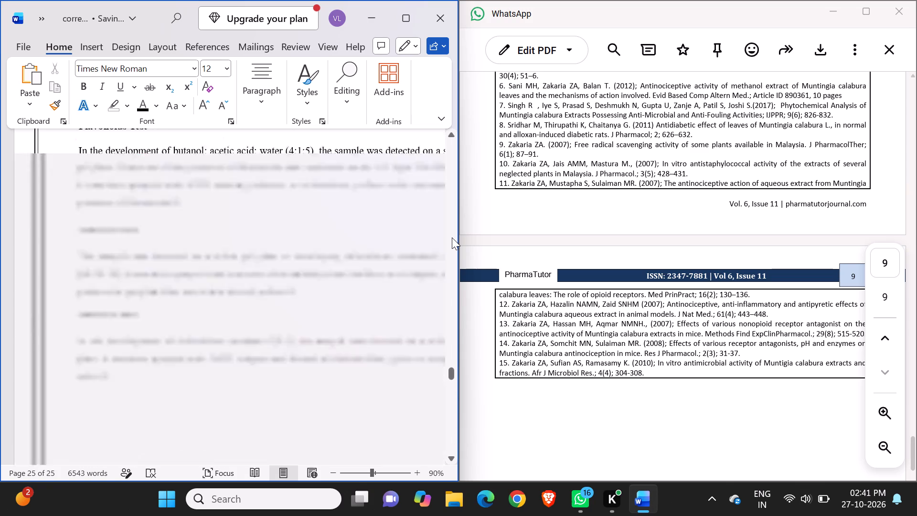
{"action": "scroll", "coordinate": [452, 237], "scroll_direction": "up", "scroll_amount": 6}
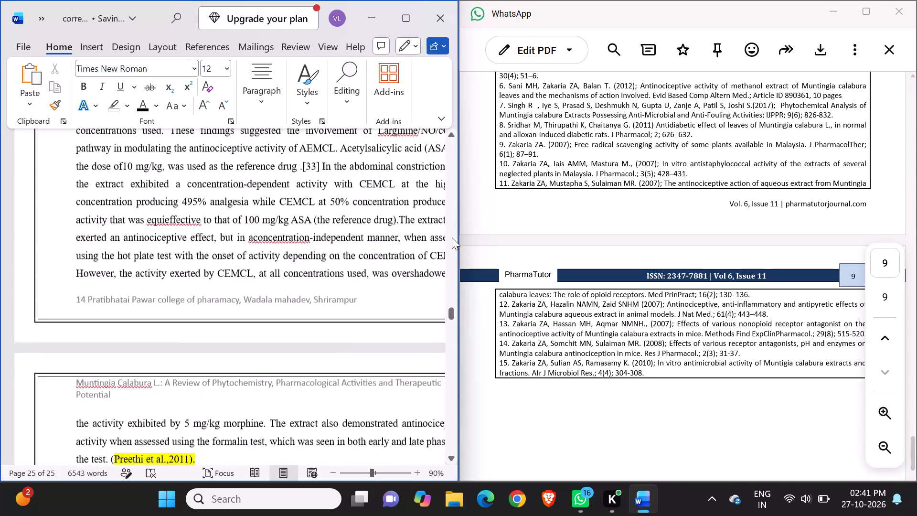
{"action": "scroll", "coordinate": [452, 237], "scroll_direction": "up", "scroll_amount": 10}
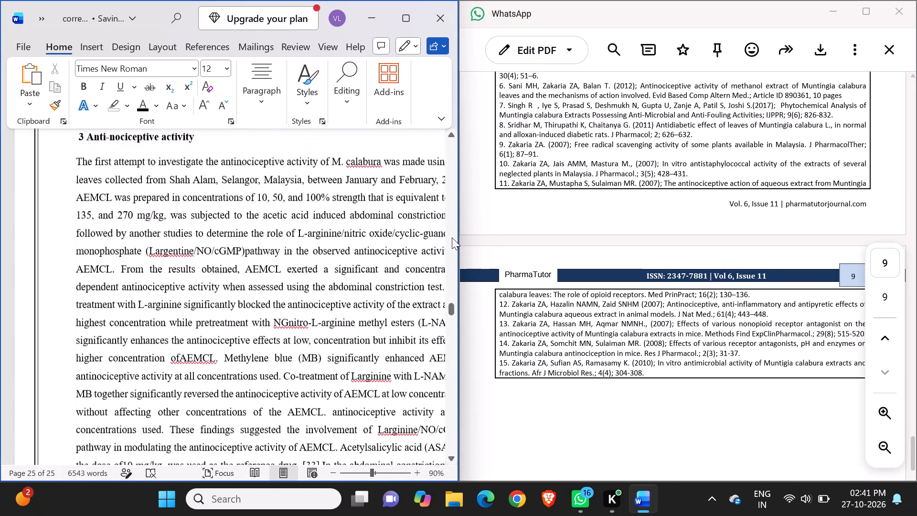
{"action": "scroll", "coordinate": [325, 398], "scroll_direction": "up", "scroll_amount": 4}
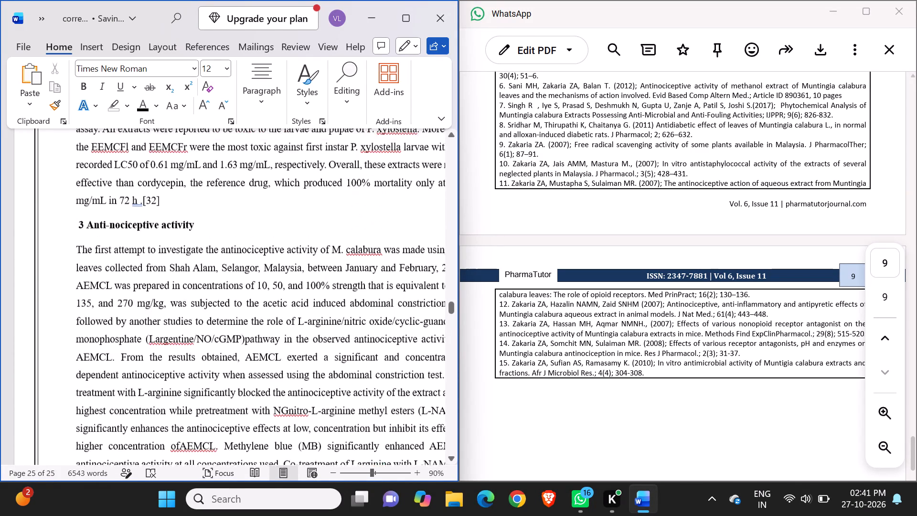
{"action": "scroll", "coordinate": [325, 398], "scroll_direction": "up", "scroll_amount": 19}
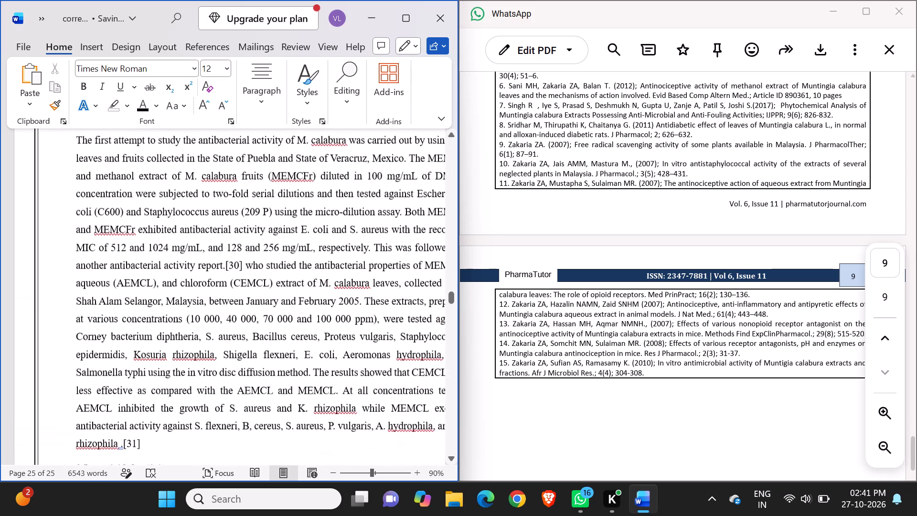
{"action": "scroll", "coordinate": [325, 398], "scroll_direction": "down", "scroll_amount": 12}
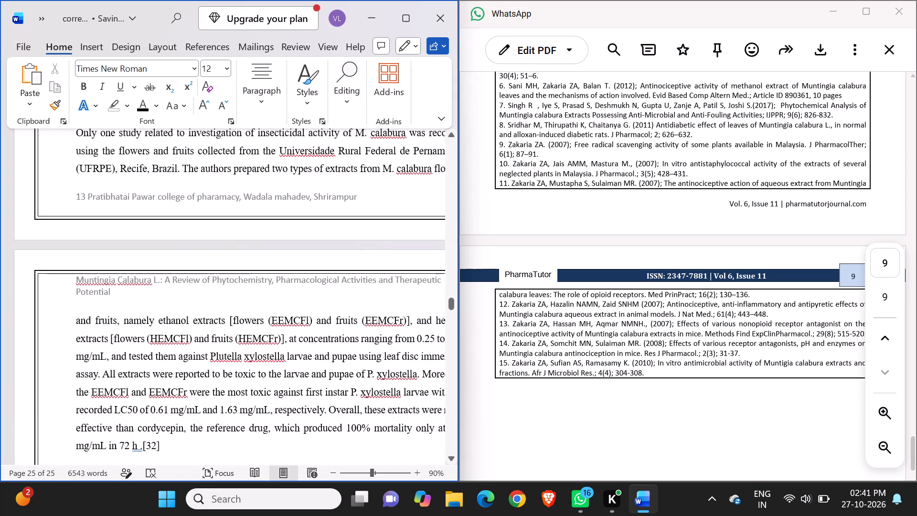
{"action": "scroll", "coordinate": [325, 398], "scroll_direction": "down", "scroll_amount": 10}
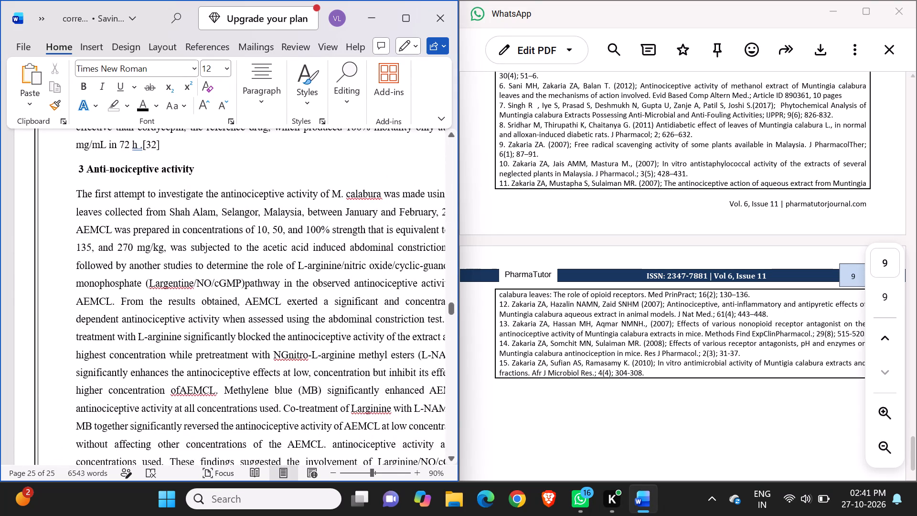
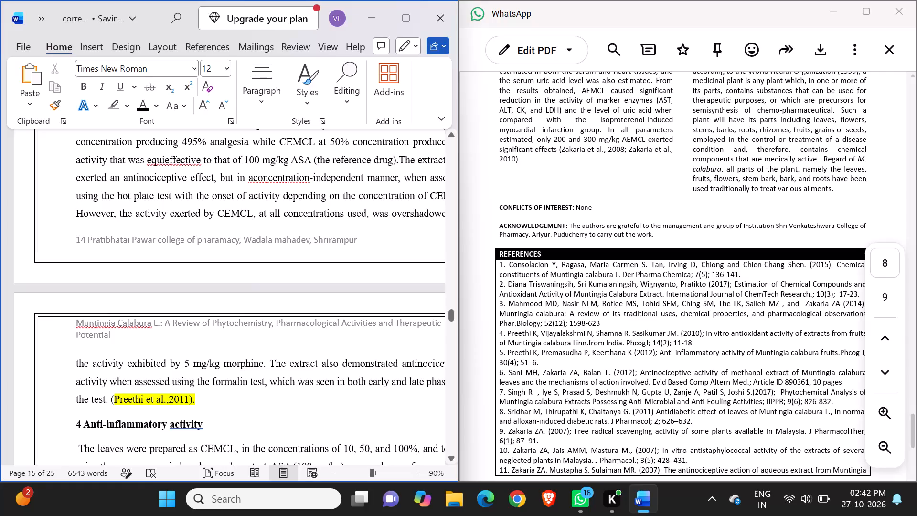
Replace the highlighted citation (Preethi et al.,2011) after "the test." just above the Anti-inflammatory activity heading with [34].
{"action": "key", "text": "BackSpace"}
{"action": "key", "text": "BackSpace"}
{"action": "key", "text": "BackSpace"}
{"action": "key", "text": "BackSpace"}
{"action": "key", "text": "BackSpace"}
{"action": "key", "text": "BackSpace"}
{"action": "key", "text": "BackSpace"}
{"action": "key", "text": "BackSpace"}
{"action": "key", "text": "BackSpace"}
{"action": "key", "text": "BackSpace"}
{"action": "key", "text": "BackSpace"}
{"action": "key", "text": "BackSpace"}
{"action": "key", "text": "BackSpace"}
{"action": "key", "text": "BackSpace"}
{"action": "key", "text": "BackSpace"}
{"action": "key", "text": "BackSpace"}
{"action": "key", "text": "BackSpace"}
{"action": "key", "text": "BackSpace"}
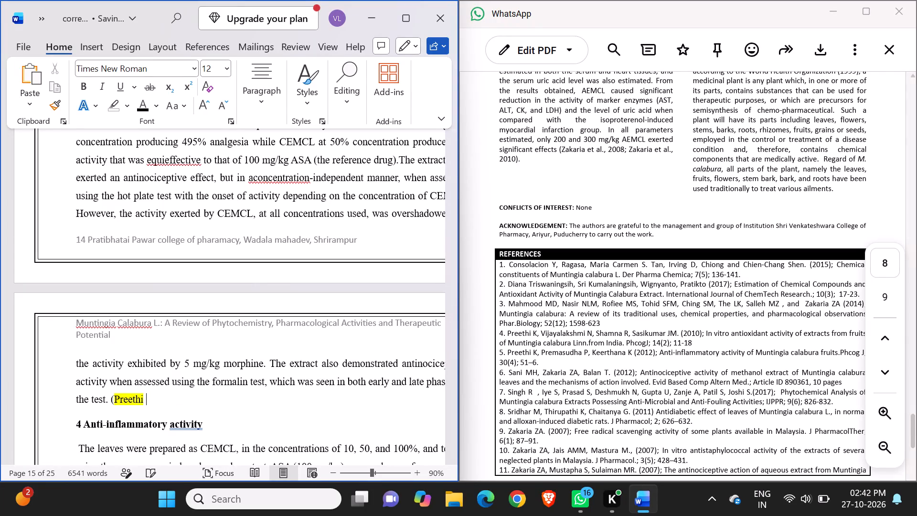
{"action": "key", "text": "BackSpace"}
{"action": "key", "text": "BackSpace"}
{"action": "key", "text": "BackSpace"}
{"action": "key", "text": "BackSpace"}
{"action": "key", "text": "BackSpace"}
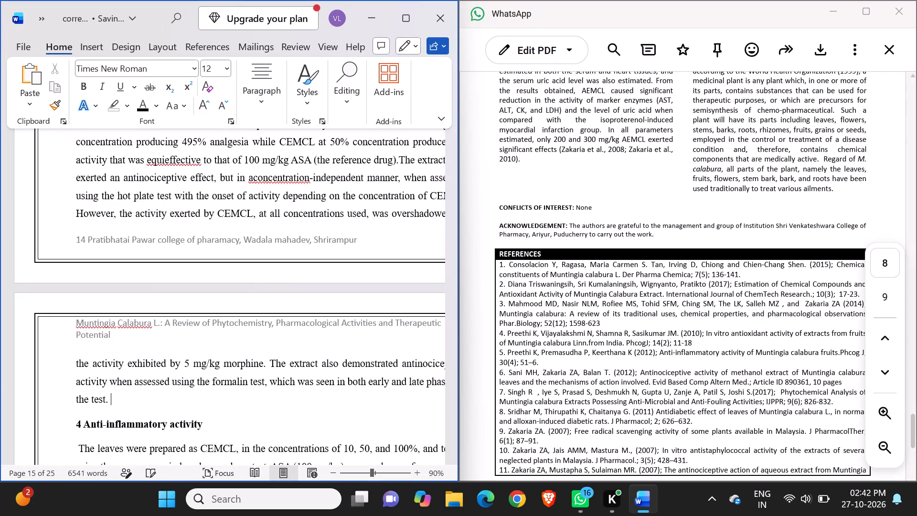
{"action": "key", "text": "bracketleft"}
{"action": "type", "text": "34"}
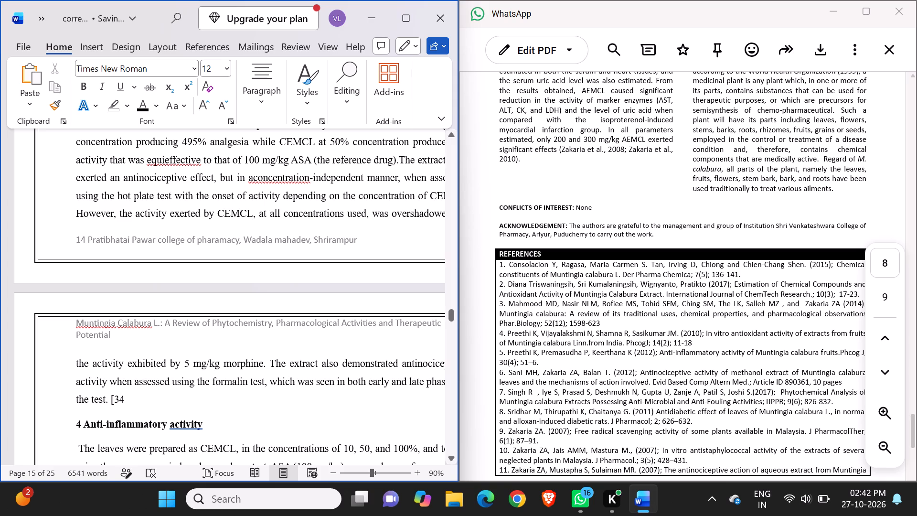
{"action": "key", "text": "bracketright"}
{"action": "scroll", "coordinate": [164, 424], "scroll_direction": "down", "scroll_amount": 4}
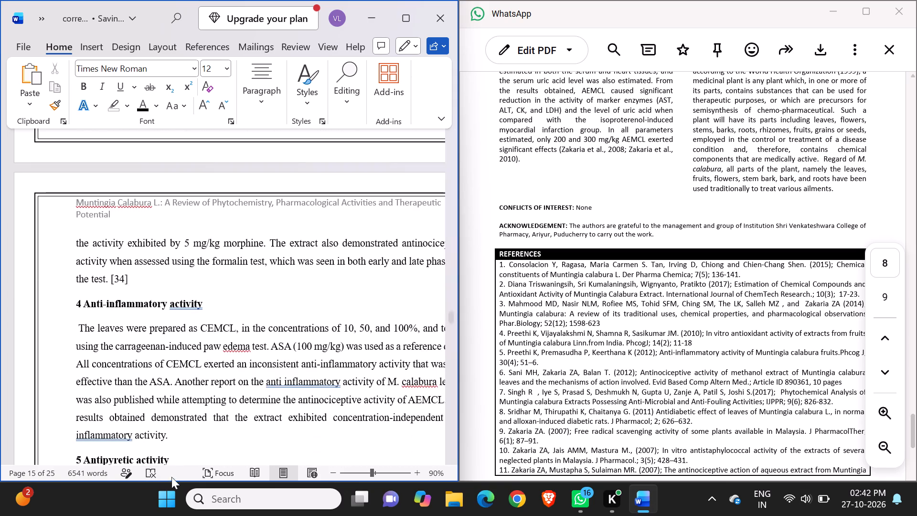
Place the text cursor on the empty line below reference [33] at the end of the reference list.
{"action": "left_click", "coordinate": [447, 443]}
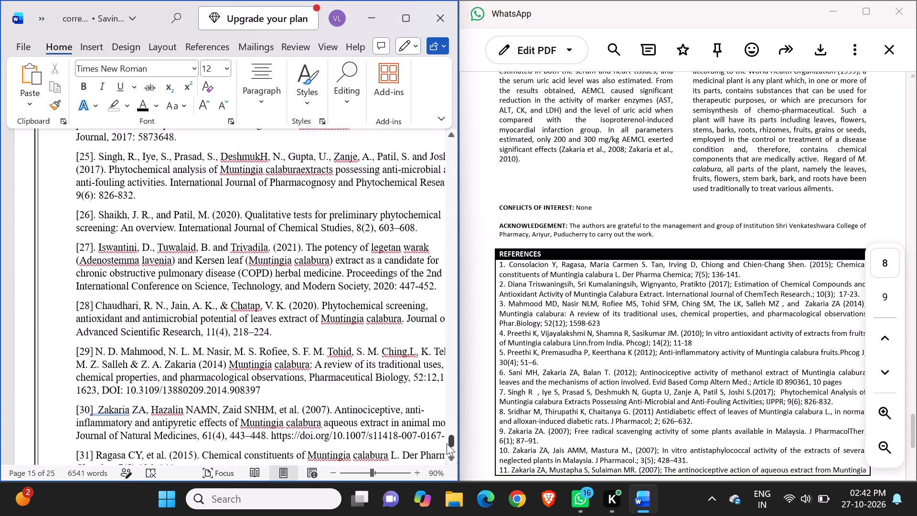
{"action": "scroll", "coordinate": [447, 443], "scroll_direction": "up", "scroll_amount": 4}
{"action": "scroll", "coordinate": [447, 443], "scroll_direction": "down", "scroll_amount": 12}
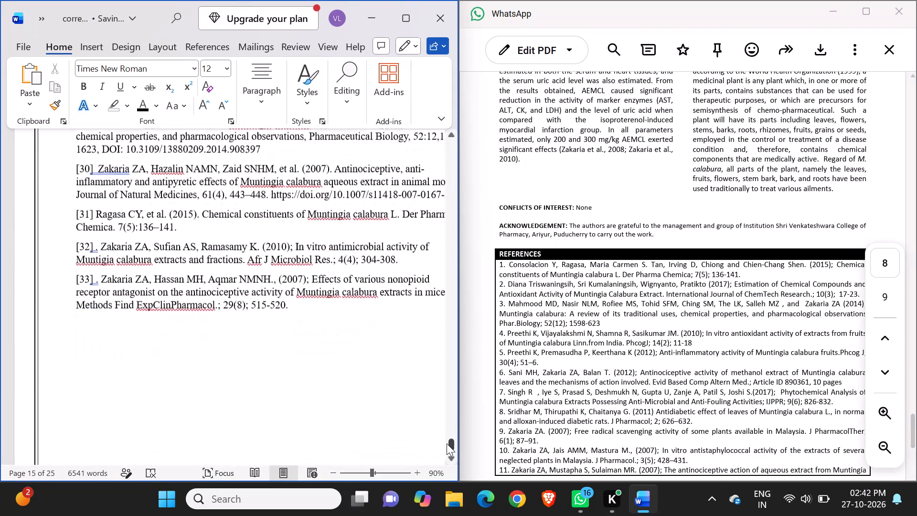
{"action": "left_click", "coordinate": [72, 326]}
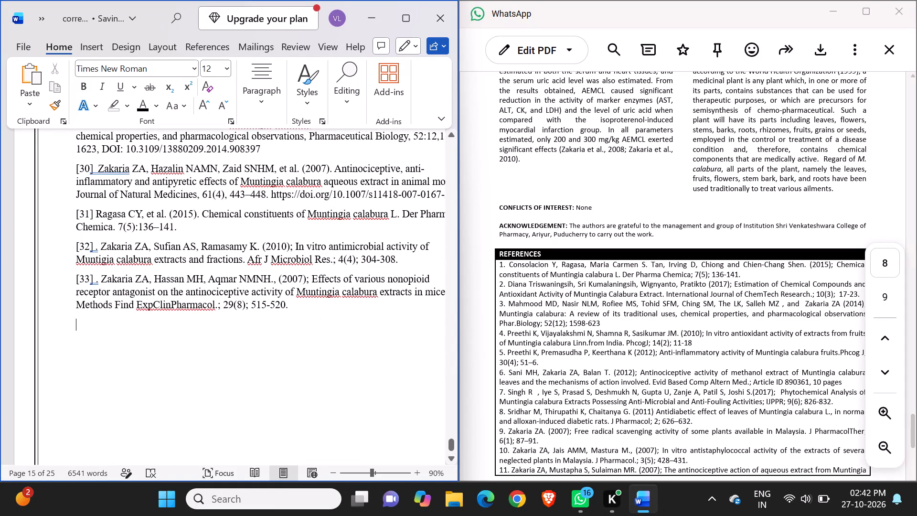
Add [34] and a period below reference 33, followed by the copied Preethi 2010 reference on in vitro antioxidant activity of fruit extracts.
{"action": "key", "text": "bracketleft"}
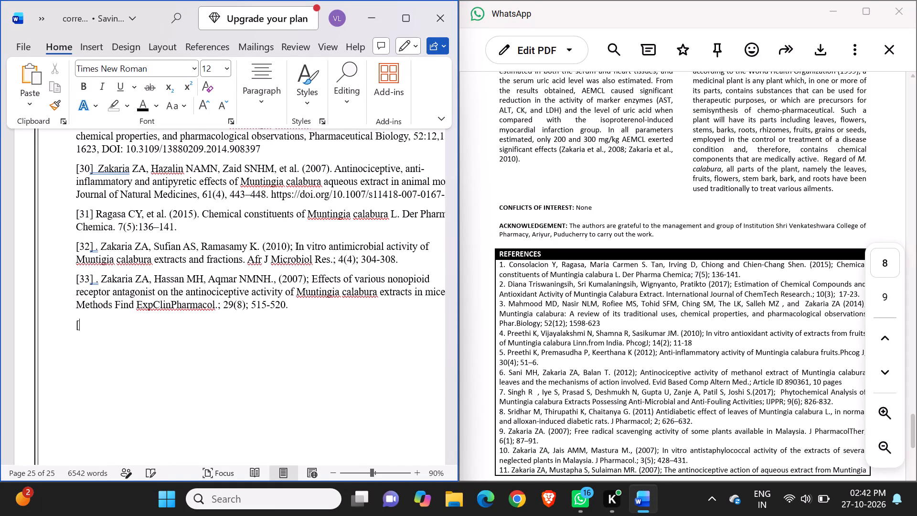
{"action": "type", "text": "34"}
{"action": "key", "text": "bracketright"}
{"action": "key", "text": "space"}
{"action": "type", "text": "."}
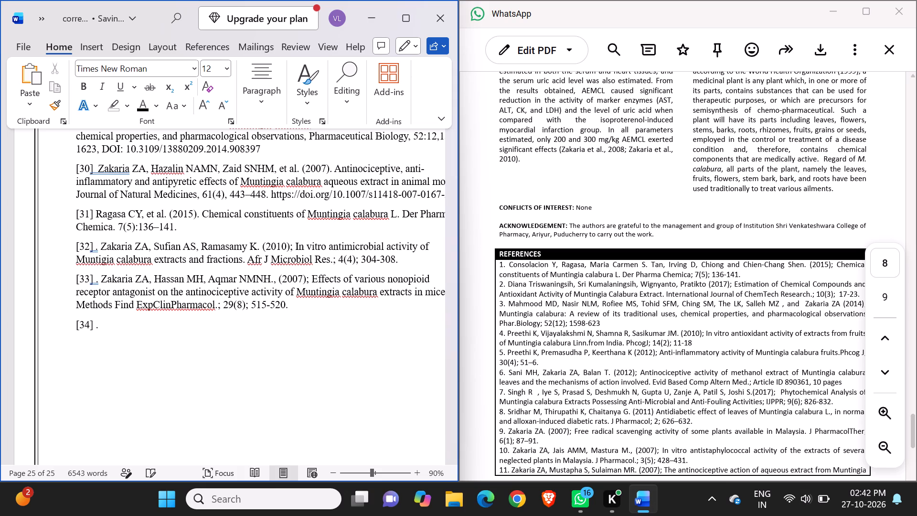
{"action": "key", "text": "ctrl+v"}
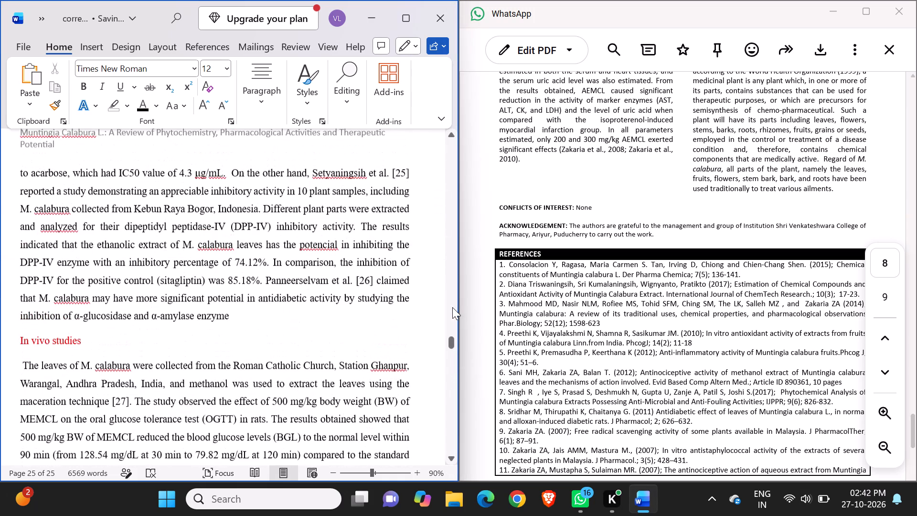
{"action": "left_click", "coordinate": [452, 307]}
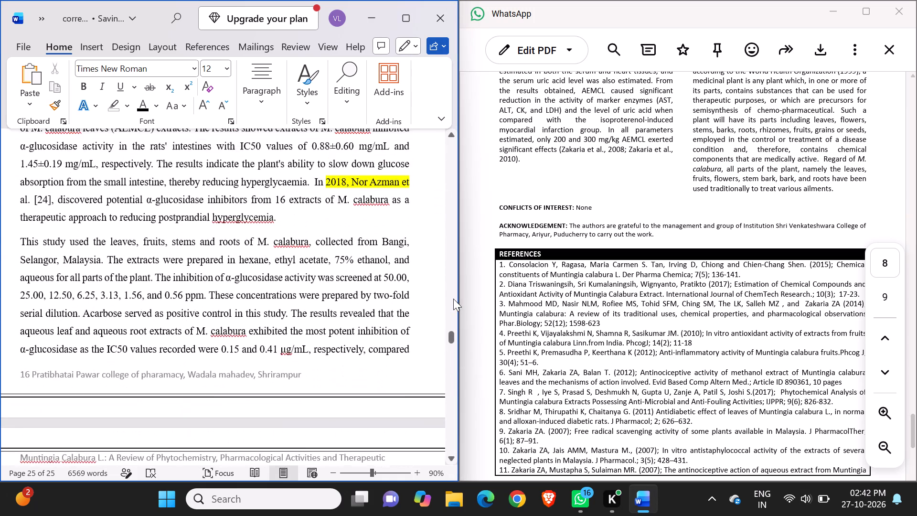
{"action": "left_click", "coordinate": [453, 299]}
{"action": "left_click", "coordinate": [453, 299]}
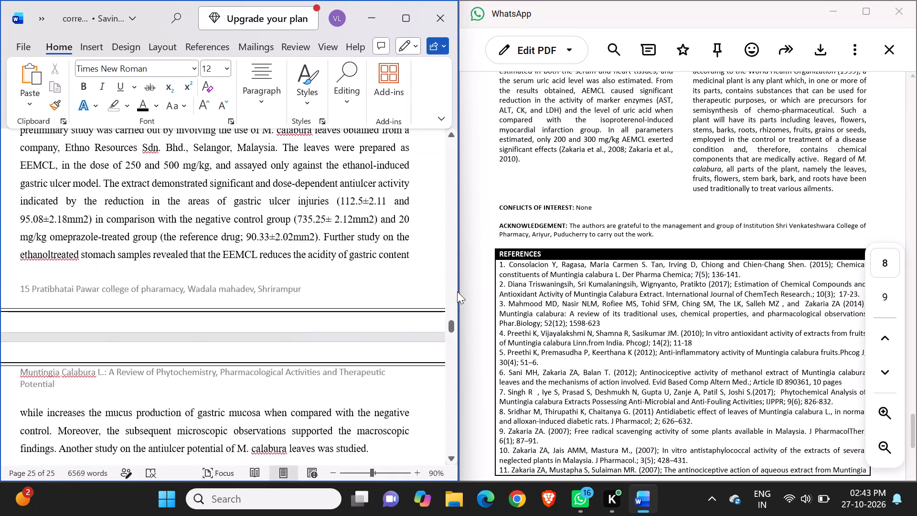
{"action": "left_click", "coordinate": [457, 291]}
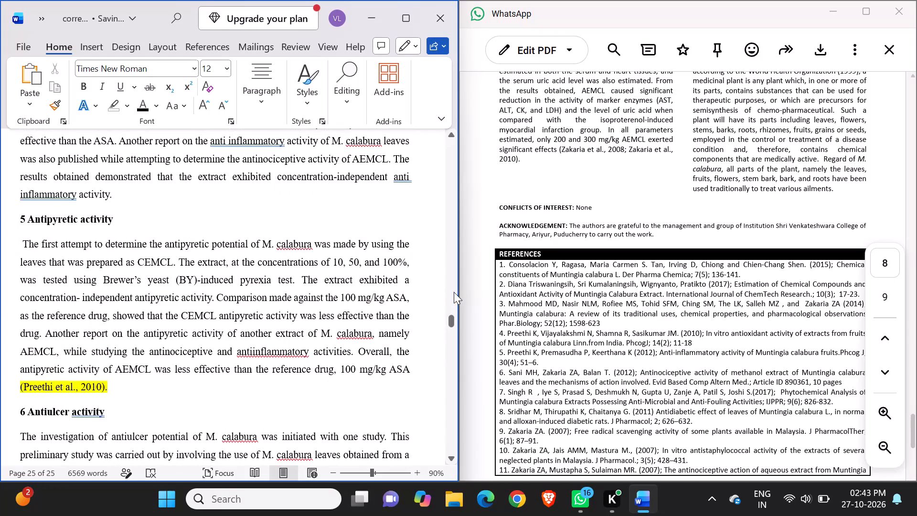
{"action": "left_click", "coordinate": [454, 292]}
{"action": "left_click", "coordinate": [454, 292]}
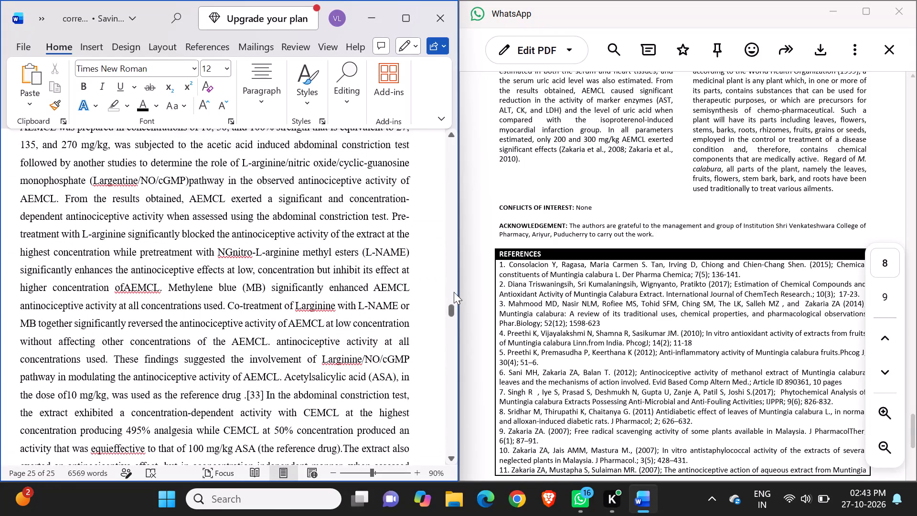
{"action": "left_click", "coordinate": [454, 292]}
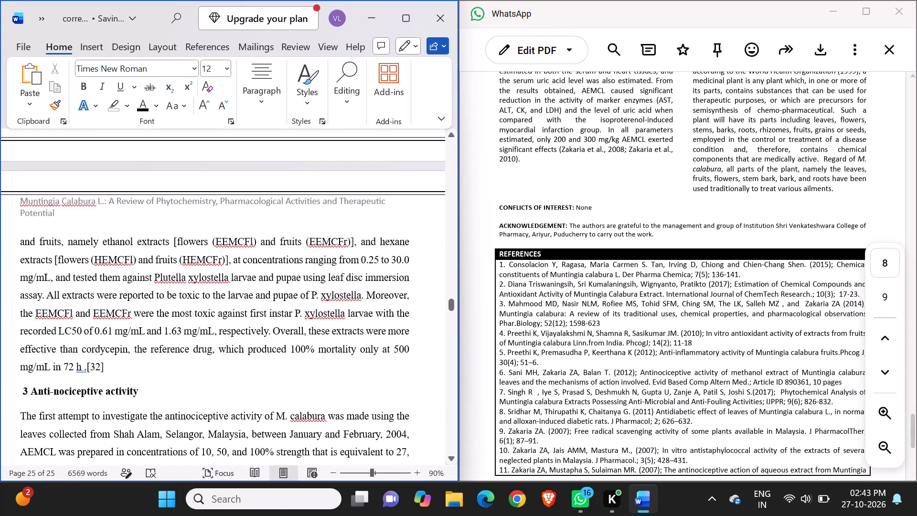
{"action": "scroll", "coordinate": [416, 326], "scroll_direction": "down", "scroll_amount": 9}
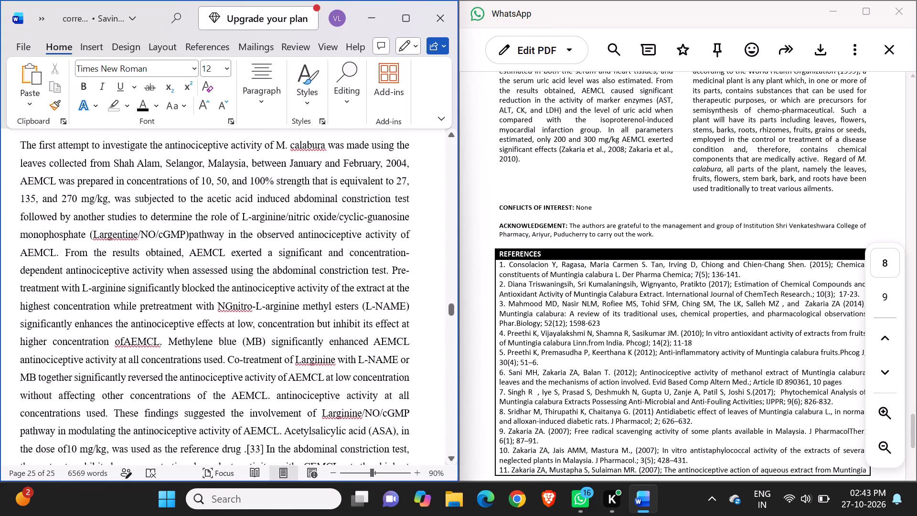
{"action": "scroll", "coordinate": [416, 326], "scroll_direction": "down", "scroll_amount": 11}
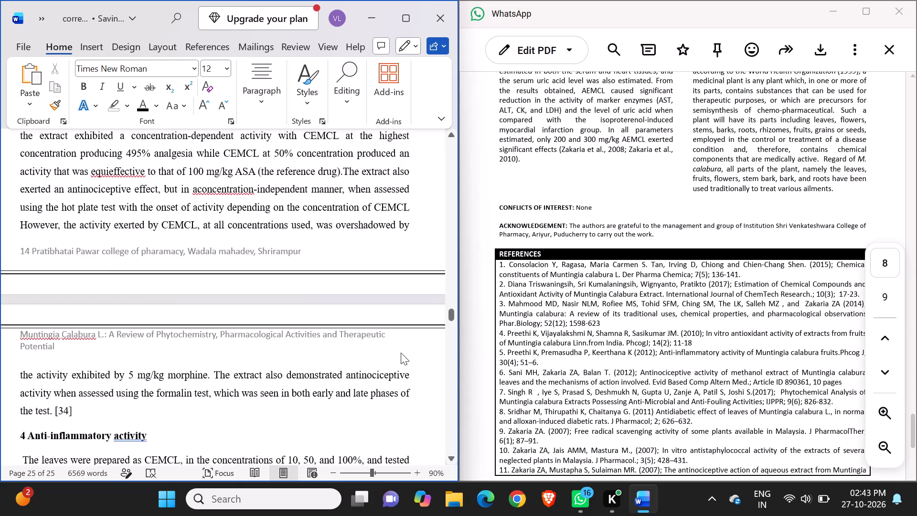
{"action": "scroll", "coordinate": [401, 353], "scroll_direction": "down", "scroll_amount": 6}
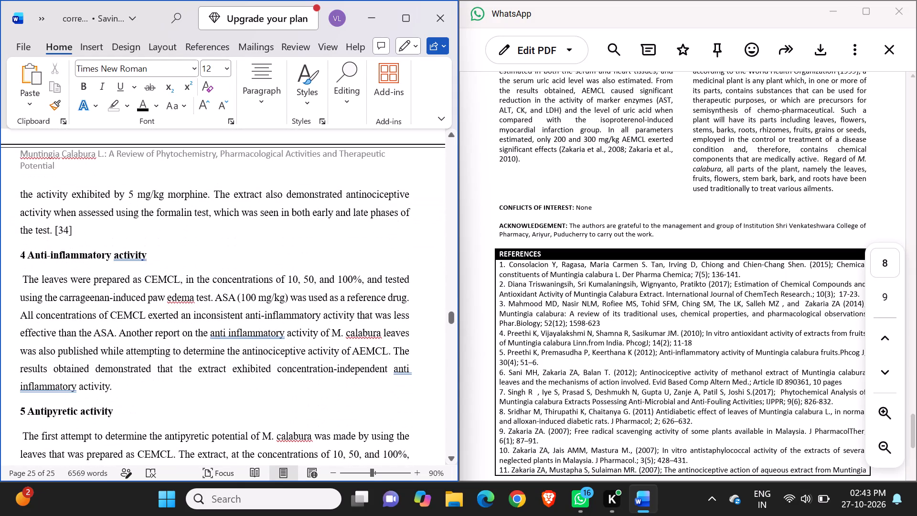
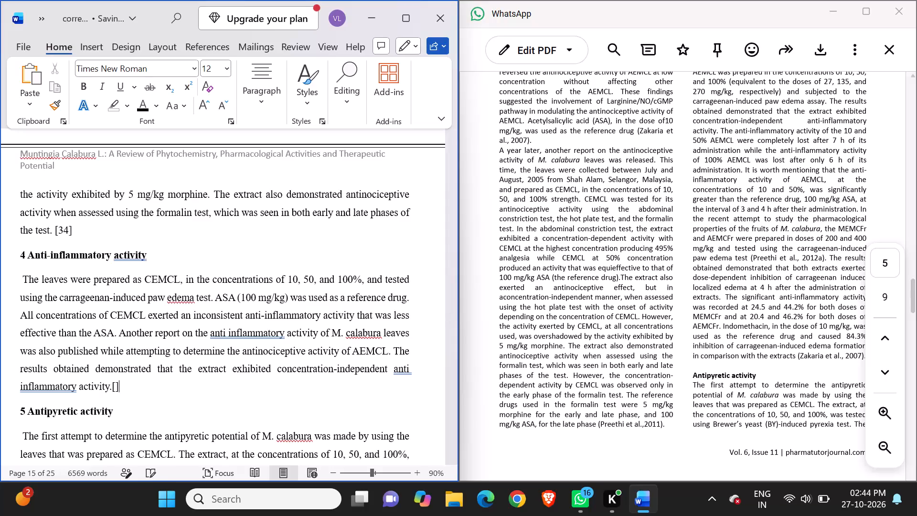
Look up the Zakaria 2007 entry in the reference list and fill the empty citation brackets ending the Anti-inflammatory activity section with 33.
{"action": "left_click", "coordinate": [113, 386]}
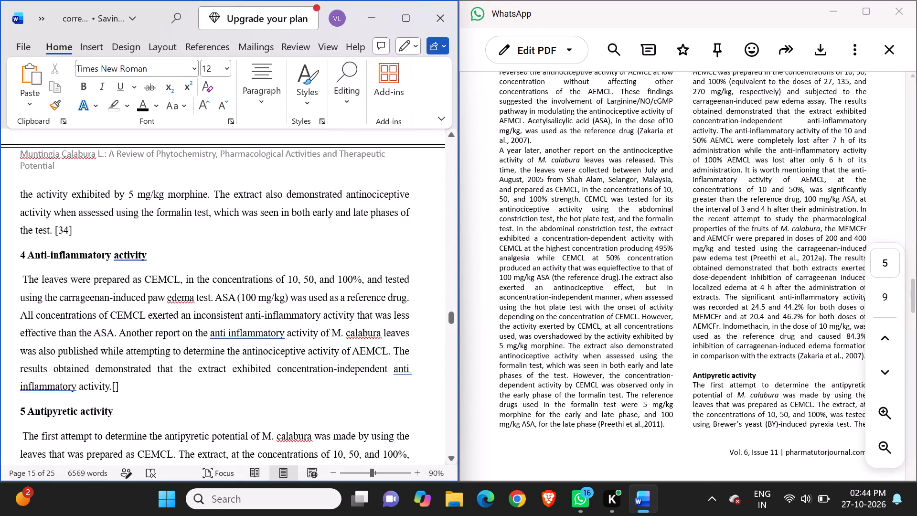
{"action": "left_click", "coordinate": [114, 385]}
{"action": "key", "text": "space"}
{"action": "left_click", "coordinate": [450, 388]}
{"action": "left_click", "coordinate": [450, 416]}
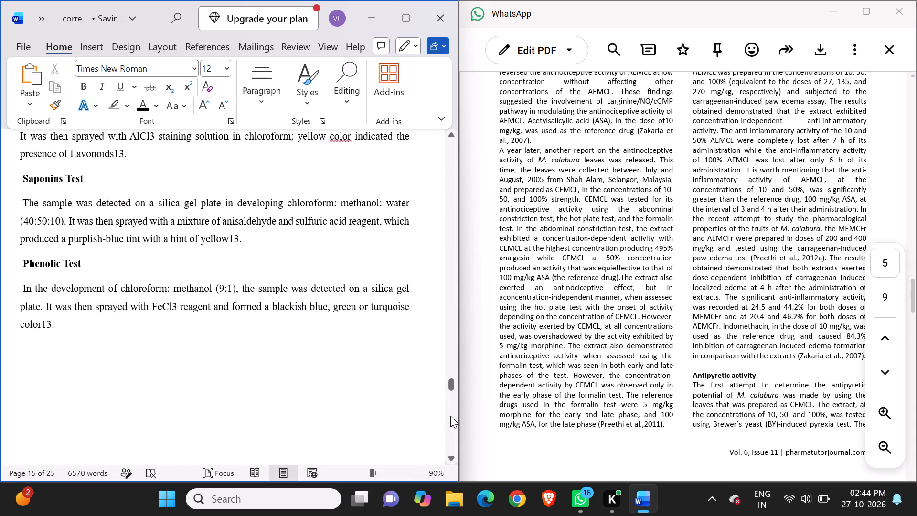
{"action": "left_click", "coordinate": [450, 441]}
{"action": "scroll", "coordinate": [450, 441], "scroll_direction": "up", "scroll_amount": 5}
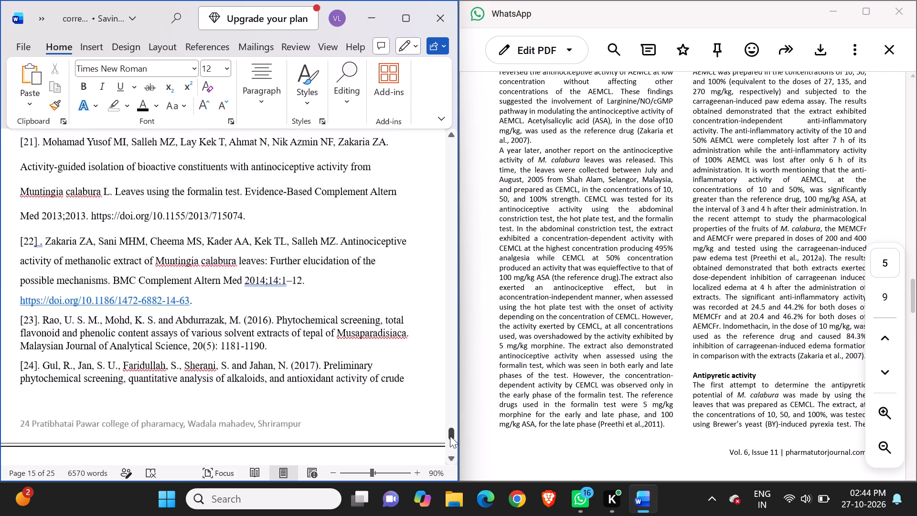
{"action": "scroll", "coordinate": [450, 436], "scroll_direction": "down", "scroll_amount": 20}
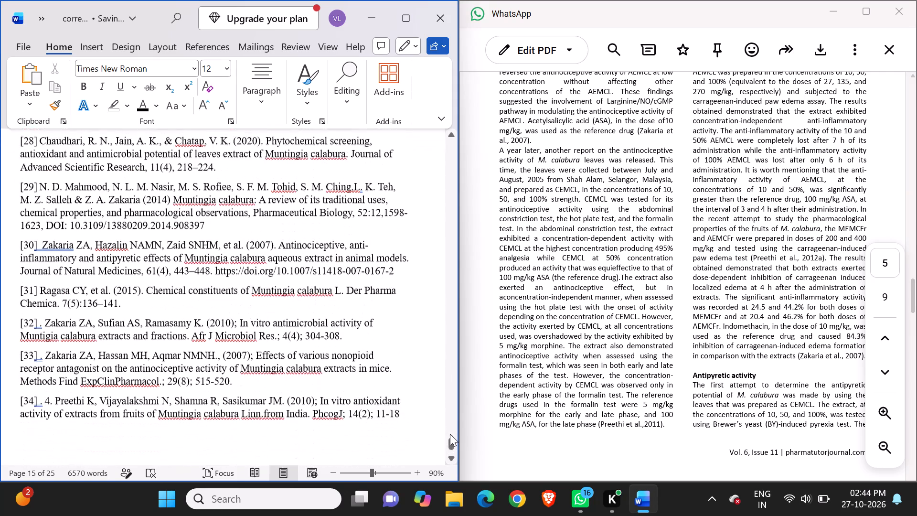
{"action": "scroll", "coordinate": [450, 434], "scroll_direction": "down", "scroll_amount": 1}
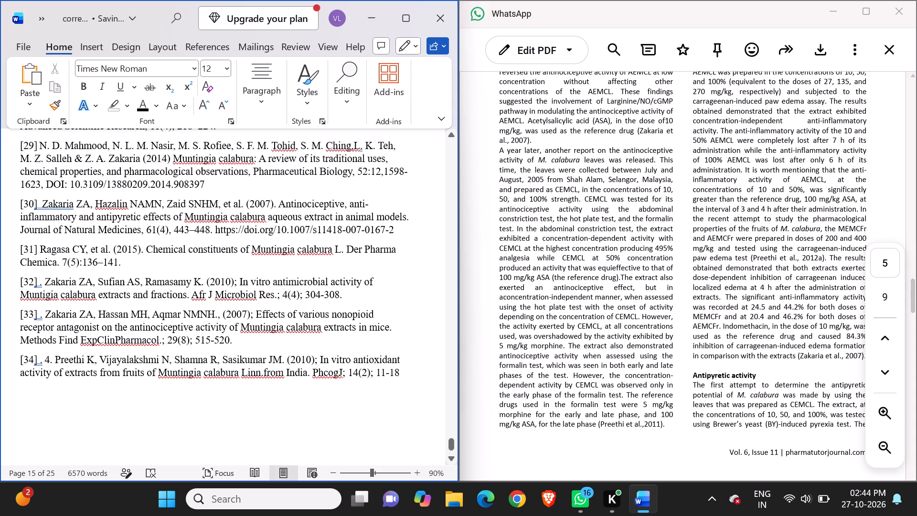
{"action": "left_click", "coordinate": [454, 340]}
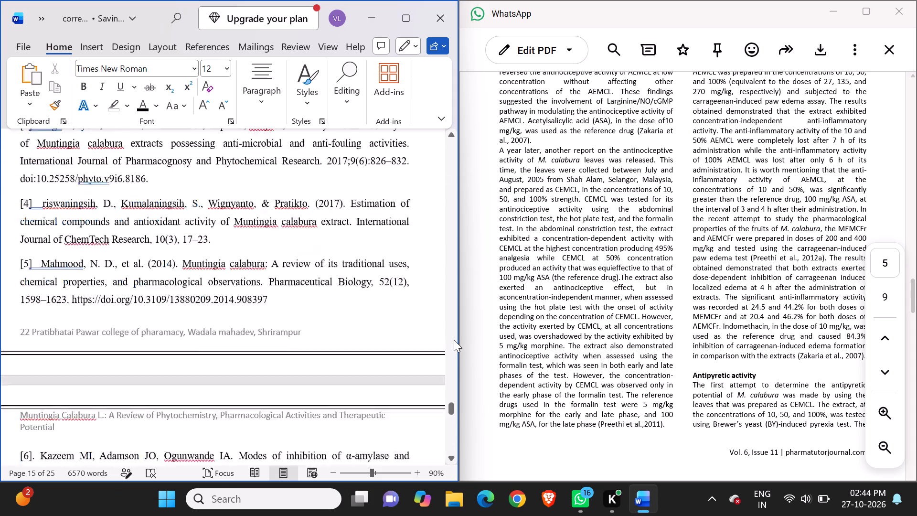
{"action": "left_click", "coordinate": [454, 339]}
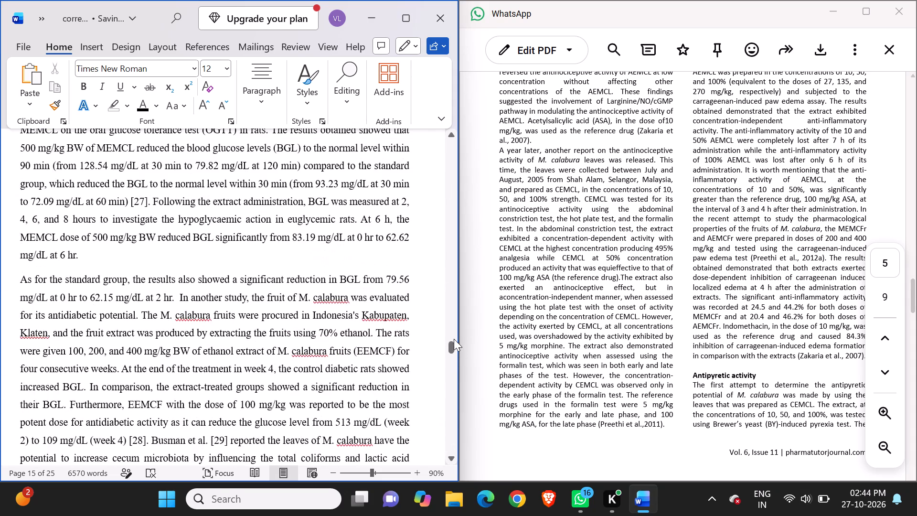
{"action": "left_click", "coordinate": [454, 325]}
{"action": "left_click", "coordinate": [454, 325]}
{"action": "left_click", "coordinate": [454, 325]}
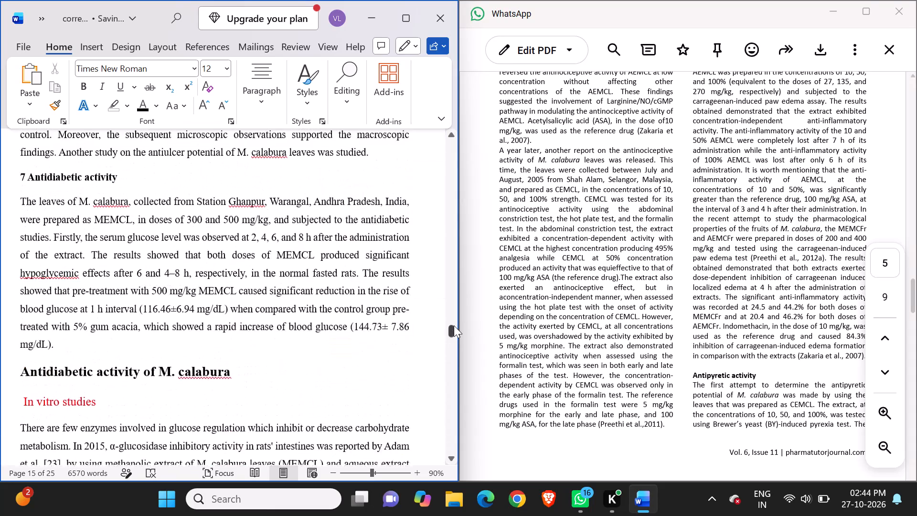
{"action": "left_click", "coordinate": [454, 312]}
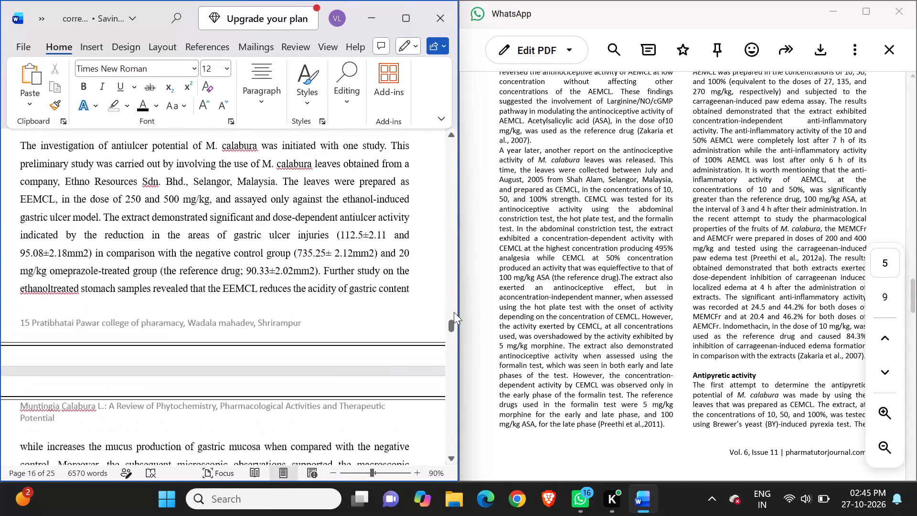
{"action": "left_click", "coordinate": [454, 312]}
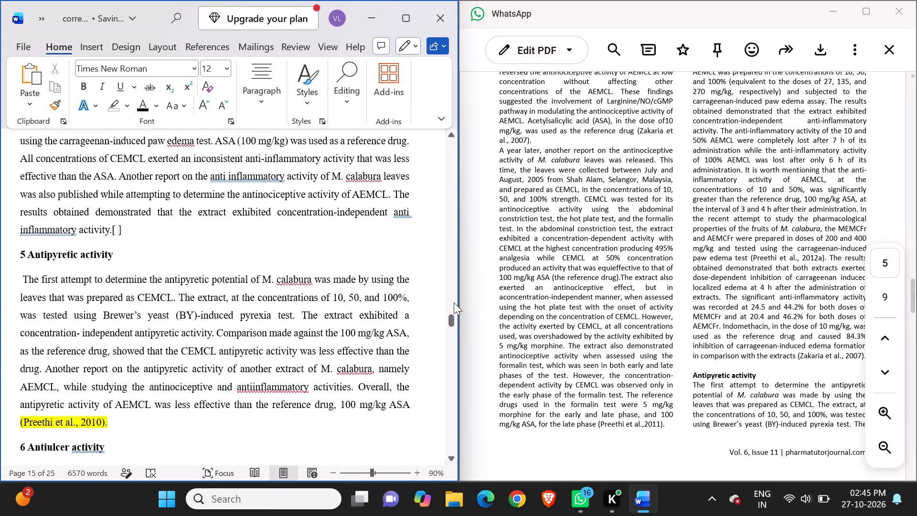
{"action": "key", "text": "BackSpace"}
Enter 33 in the empty citation brackets at the end of the anti-inflammatory activity section.
{"action": "type", "text": "33"}
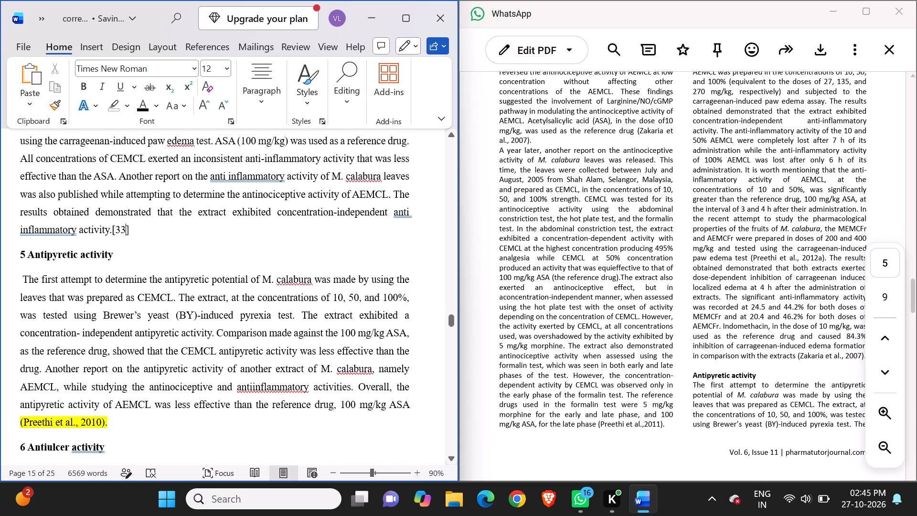
Delete the highlighted citation (Preethi et al., 2010) at the end of the Antipyretic activity section.
{"action": "scroll", "coordinate": [368, 333], "scroll_direction": "down", "scroll_amount": 2}
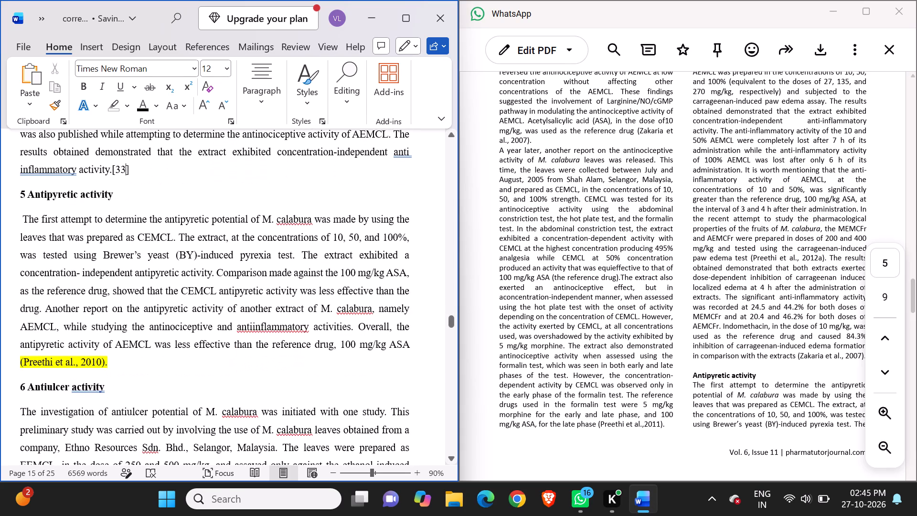
{"action": "scroll", "coordinate": [611, 320], "scroll_direction": "down", "scroll_amount": 3}
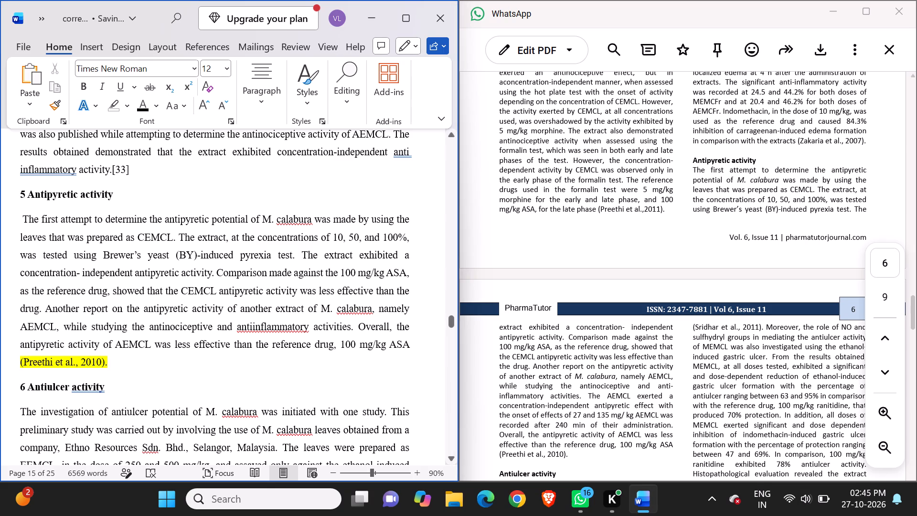
{"action": "left_click", "coordinate": [123, 365]}
{"action": "key", "text": "BackSpace"}
{"action": "key", "text": "BackSpace"}
{"action": "key", "text": "BackSpace"}
{"action": "key", "text": "BackSpace"}
{"action": "key", "text": "BackSpace"}
{"action": "key", "text": "BackSpace"}
{"action": "key", "text": "BackSpace"}
{"action": "key", "text": "BackSpace"}
{"action": "key", "text": "BackSpace"}
{"action": "key", "text": "BackSpace"}
{"action": "key", "text": "BackSpace"}
{"action": "key", "text": "BackSpace"}
{"action": "key", "text": "BackSpace"}
{"action": "key", "text": "BackSpace"}
{"action": "key", "text": "BackSpace"}
{"action": "key", "text": "BackSpace"}
{"action": "key", "text": "BackSpace"}
{"action": "key", "text": "BackSpace"}
{"action": "key", "text": "BackSpace"}
{"action": "key", "text": "BackSpace"}
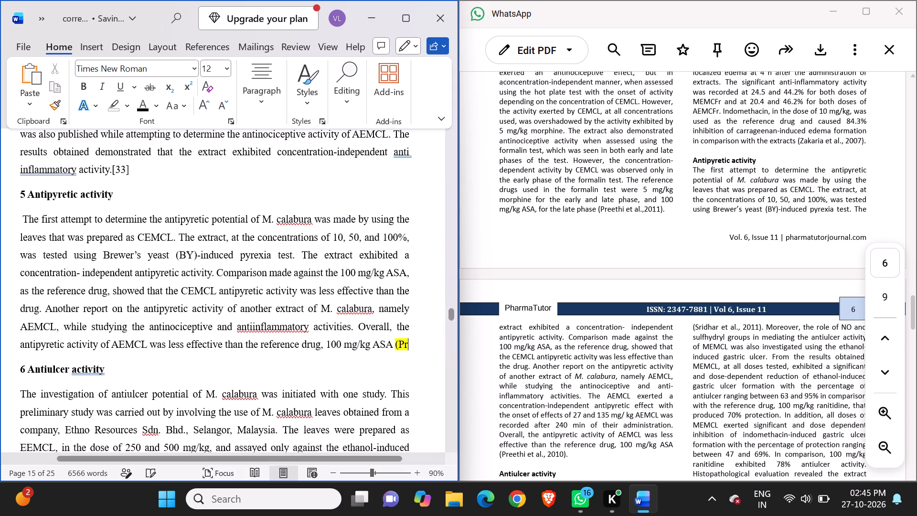
{"action": "key", "text": "BackSpace"}
{"action": "key", "text": "BackSpace"}
{"action": "key", "text": "BackSpace"}
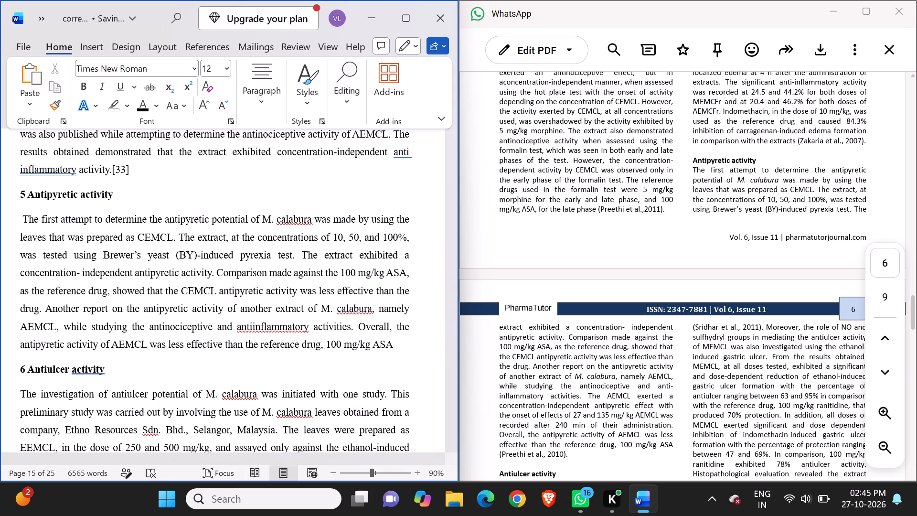
Look up the Preethi 2010 entry's number in the reference list and insert citation [34] at the end of the Antipyretic activity section.
{"action": "key", "text": "bracketleft"}
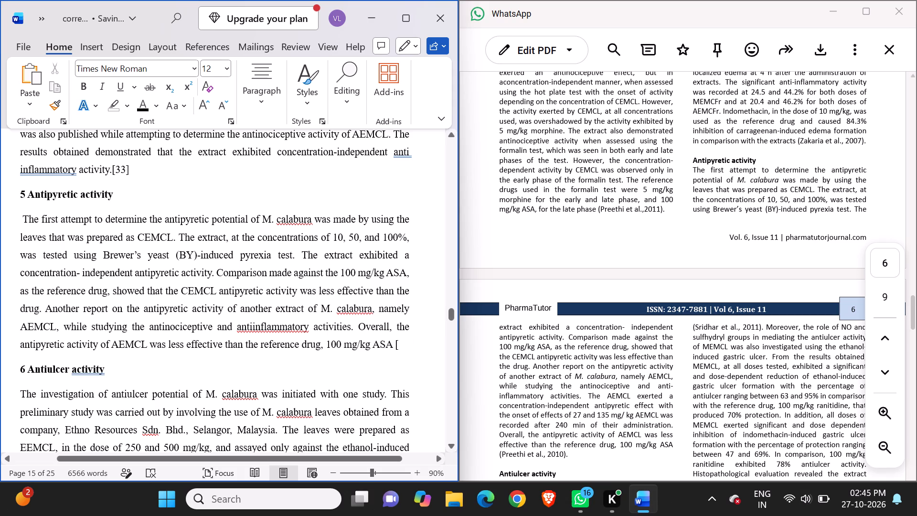
{"action": "left_click", "coordinate": [451, 430]}
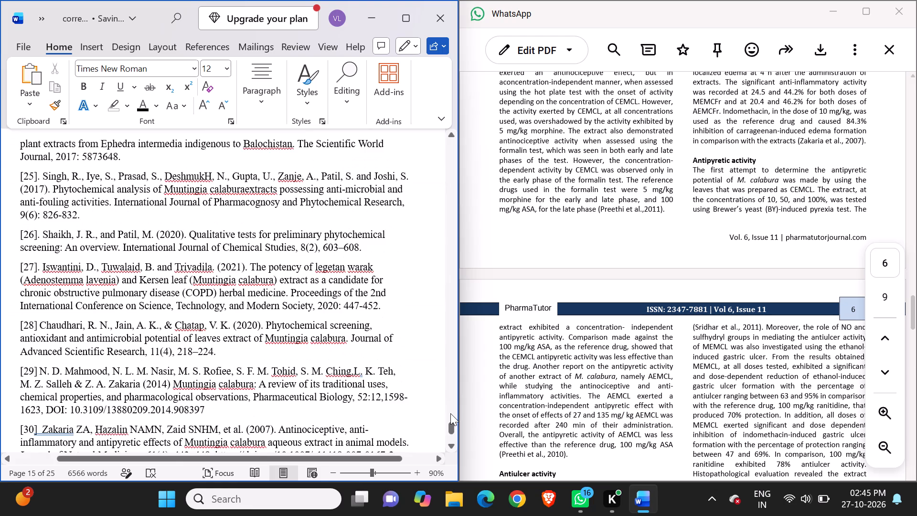
{"action": "scroll", "coordinate": [450, 413], "scroll_direction": "down", "scroll_amount": 12}
{"action": "scroll", "coordinate": [450, 413], "scroll_direction": "up", "scroll_amount": 1}
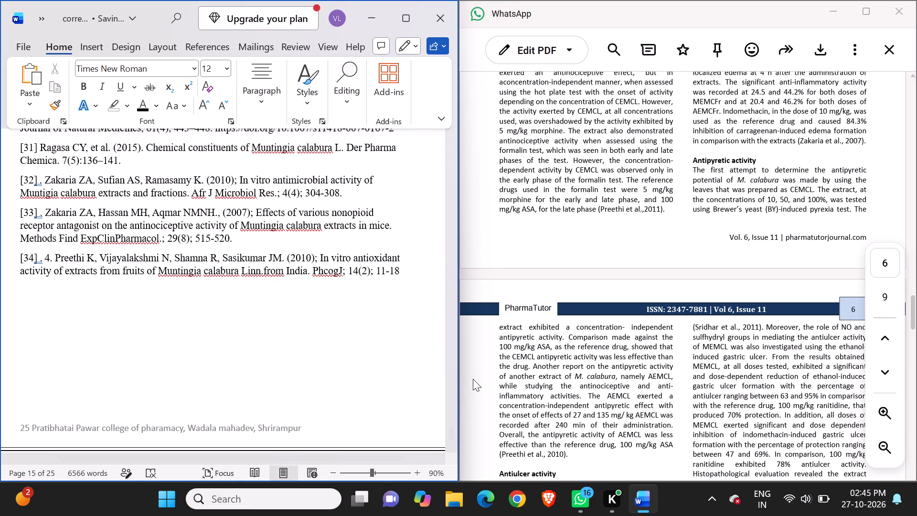
{"action": "left_click", "coordinate": [455, 359]}
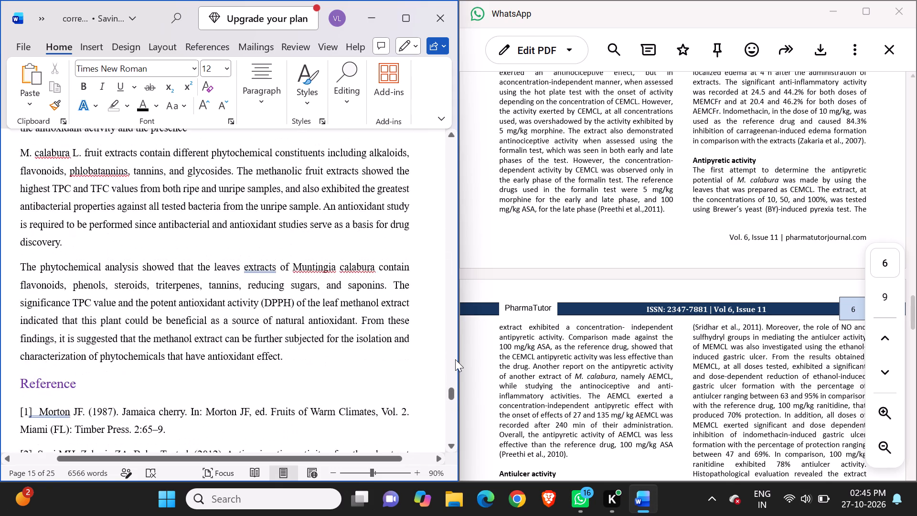
{"action": "left_click", "coordinate": [455, 359]}
{"action": "left_click", "coordinate": [455, 359]}
{"action": "double_click", "coordinate": [455, 359]}
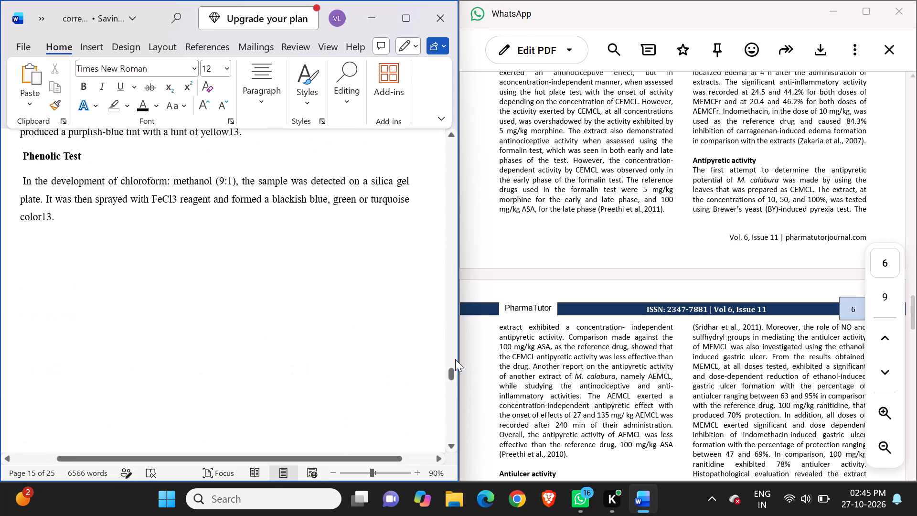
{"action": "left_click", "coordinate": [455, 359]}
{"action": "triple_click", "coordinate": [455, 331]}
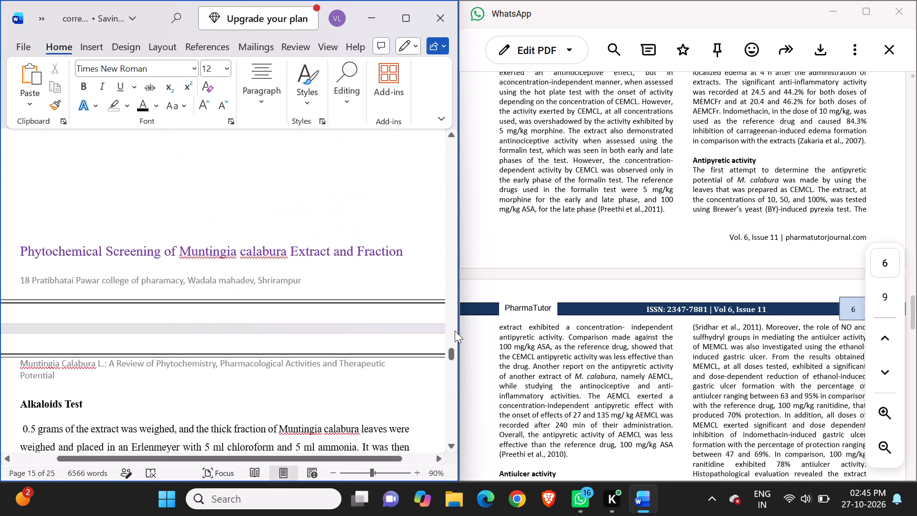
{"action": "left_click", "coordinate": [455, 331]}
{"action": "left_click", "coordinate": [455, 331]}
{"action": "left_click", "coordinate": [455, 331]}
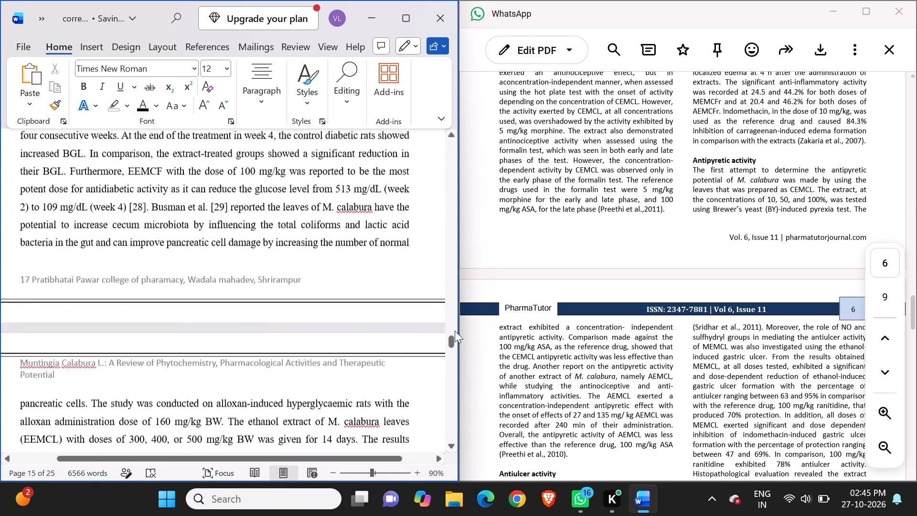
{"action": "double_click", "coordinate": [455, 331]}
{"action": "left_click", "coordinate": [457, 319]}
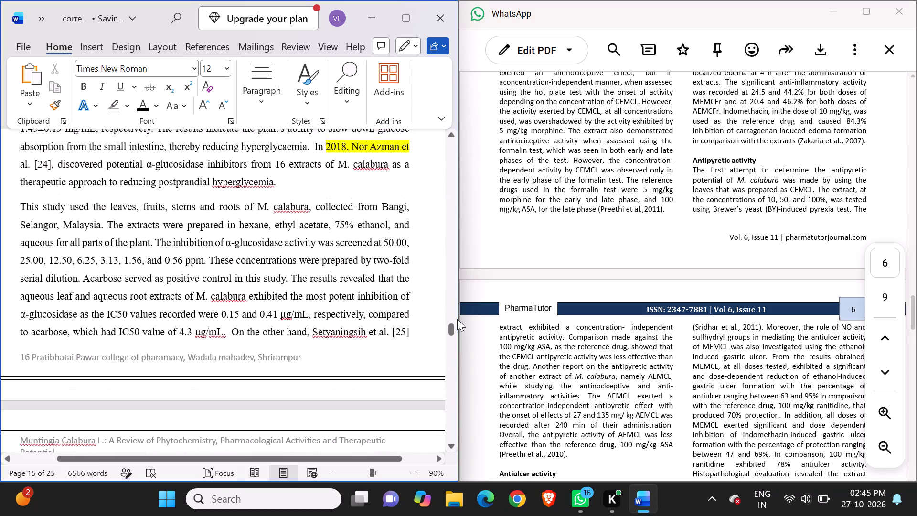
{"action": "scroll", "coordinate": [457, 319], "scroll_direction": "up", "scroll_amount": 11}
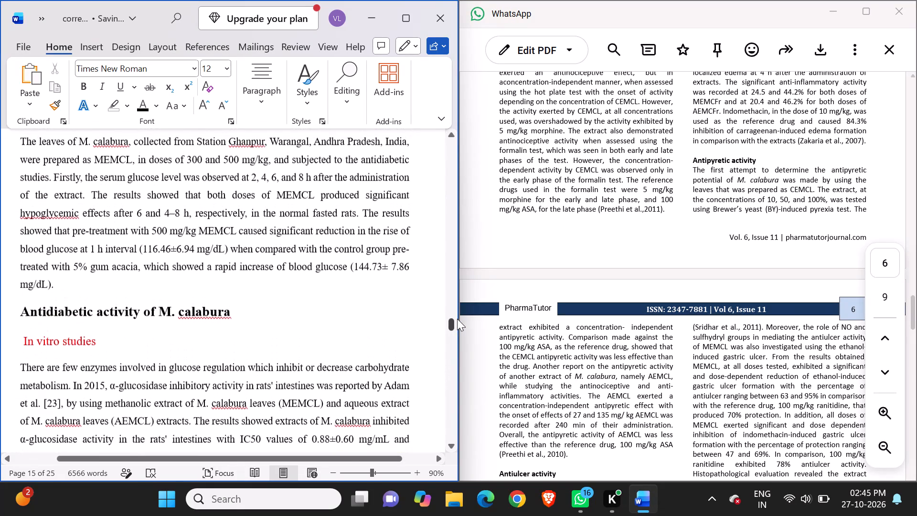
{"action": "scroll", "coordinate": [457, 319], "scroll_direction": "up", "scroll_amount": 7}
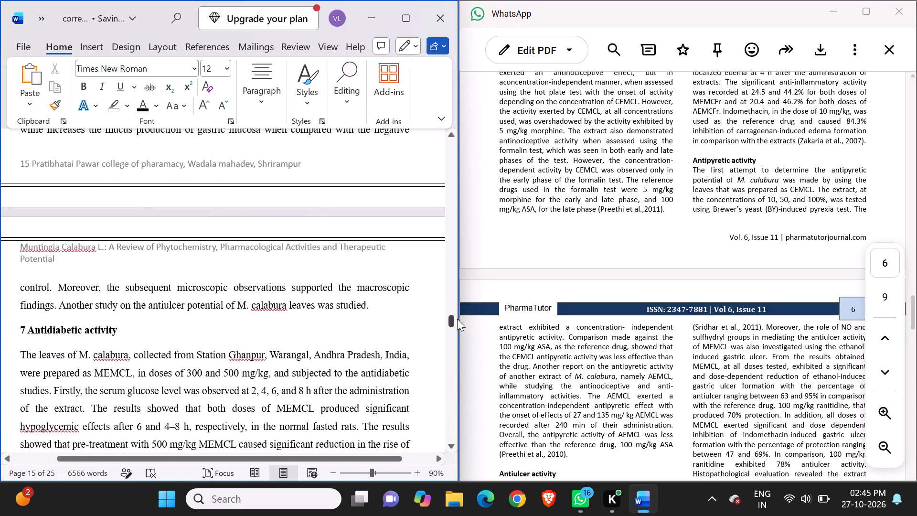
{"action": "scroll", "coordinate": [457, 319], "scroll_direction": "up", "scroll_amount": 10}
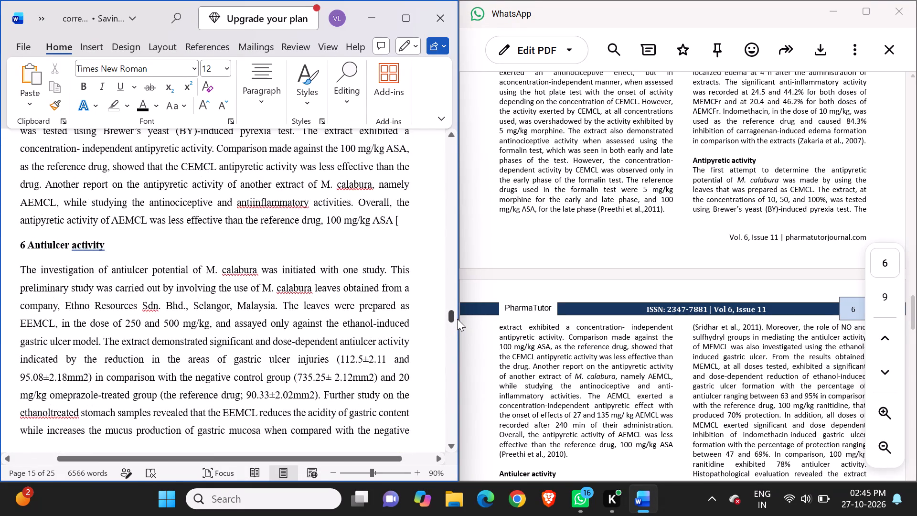
{"action": "scroll", "coordinate": [457, 319], "scroll_direction": "up", "scroll_amount": 4}
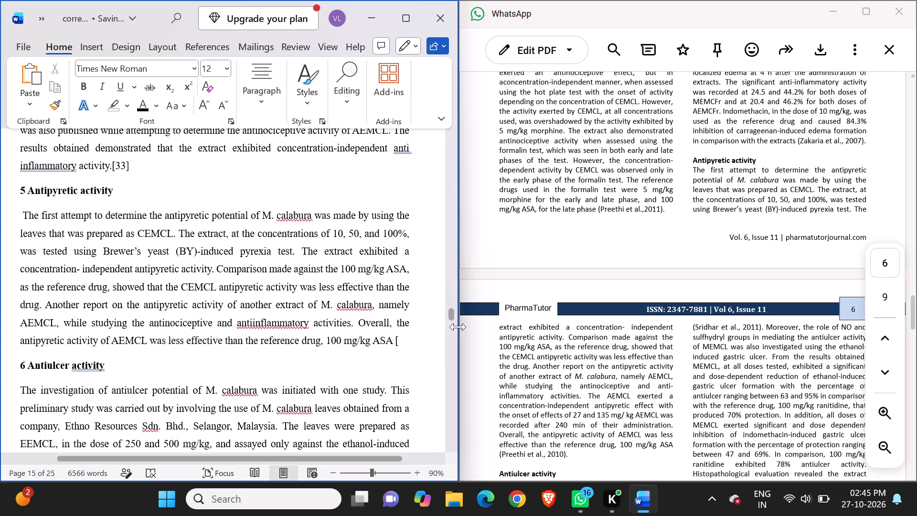
{"action": "type", "text": "34"}
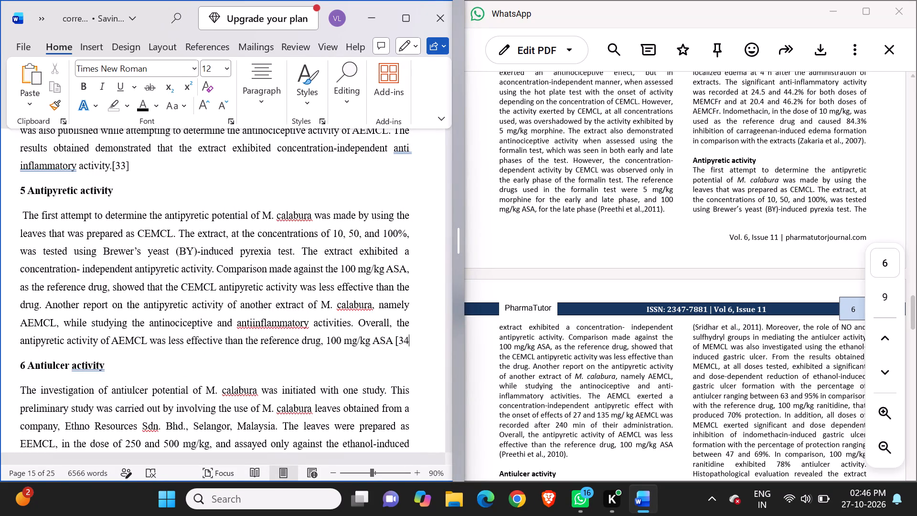
{"action": "key", "text": "bracketright"}
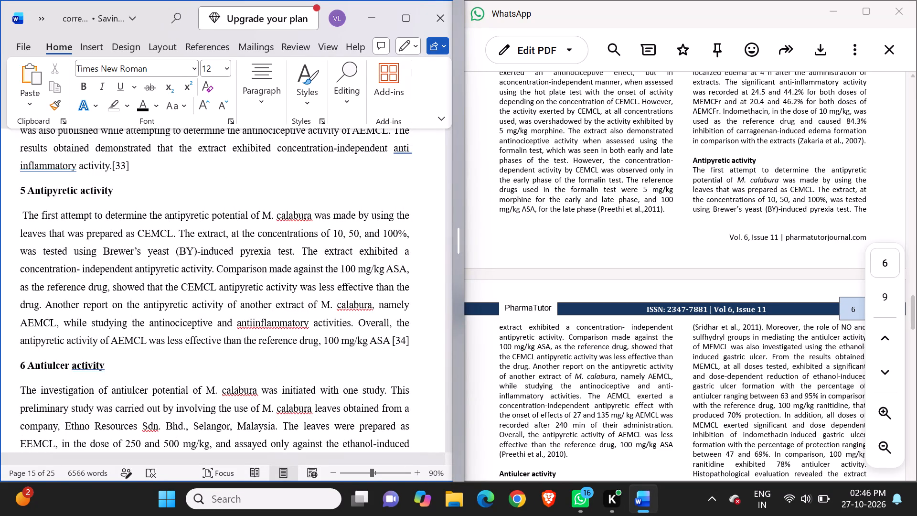
Compare the Antiulcer activity section with the same section in the PharmaTutor PDF to find which sources it cites.
{"action": "scroll", "coordinate": [459, 328], "scroll_direction": "down", "scroll_amount": 3}
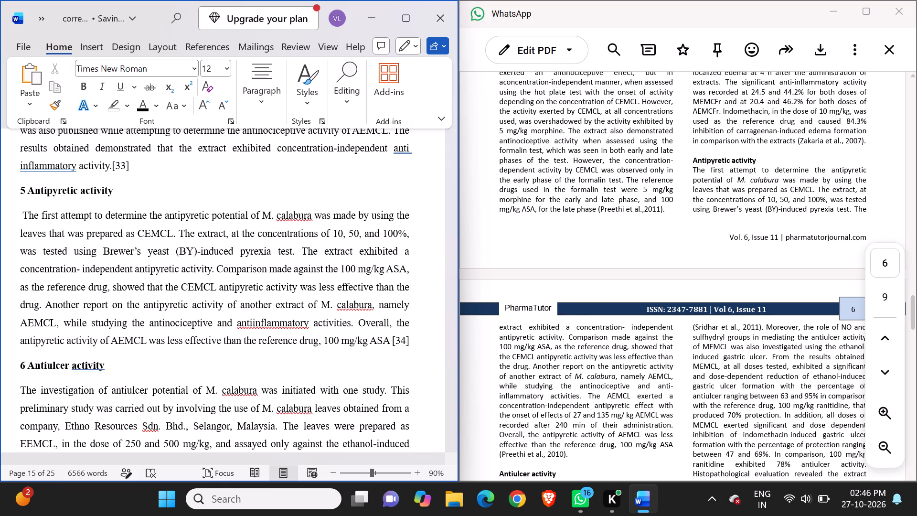
{"action": "scroll", "coordinate": [581, 297], "scroll_direction": "down", "scroll_amount": 4}
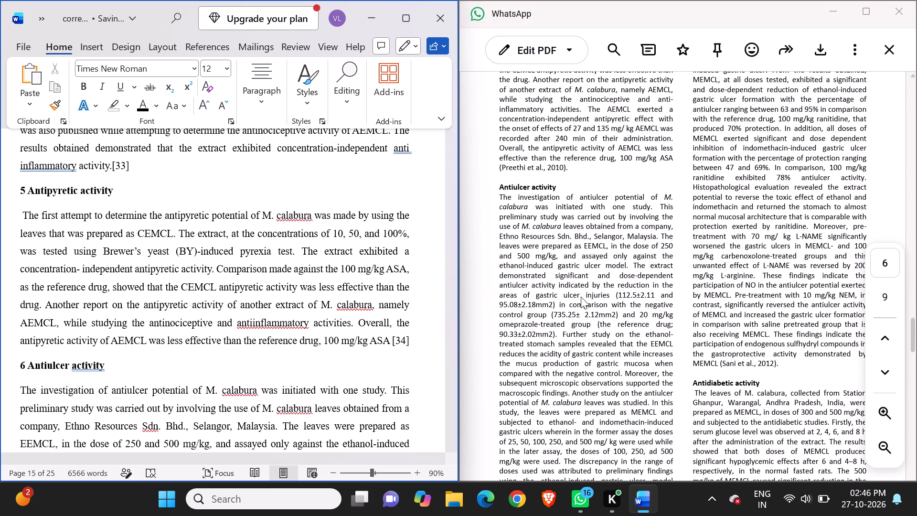
{"action": "scroll", "coordinate": [581, 297], "scroll_direction": "down", "scroll_amount": 1}
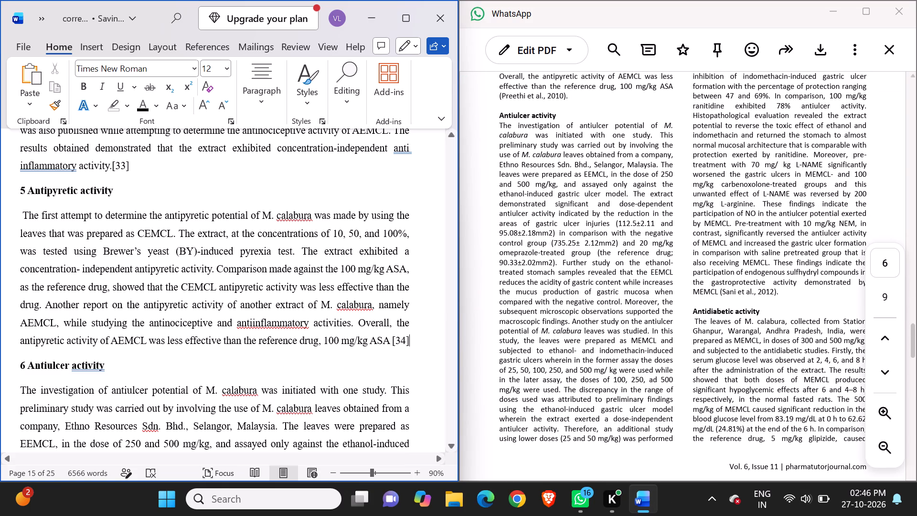
{"action": "scroll", "coordinate": [341, 338], "scroll_direction": "down", "scroll_amount": 7}
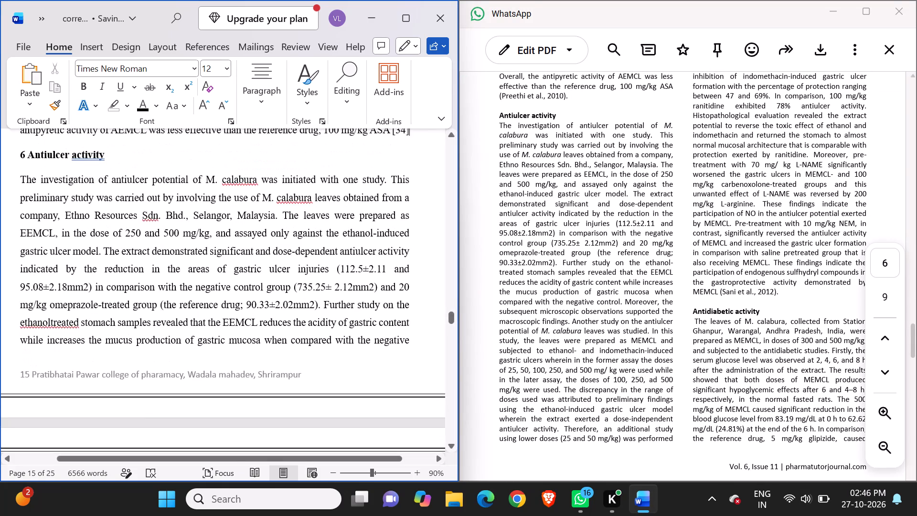
{"action": "scroll", "coordinate": [341, 338], "scroll_direction": "down", "scroll_amount": 5}
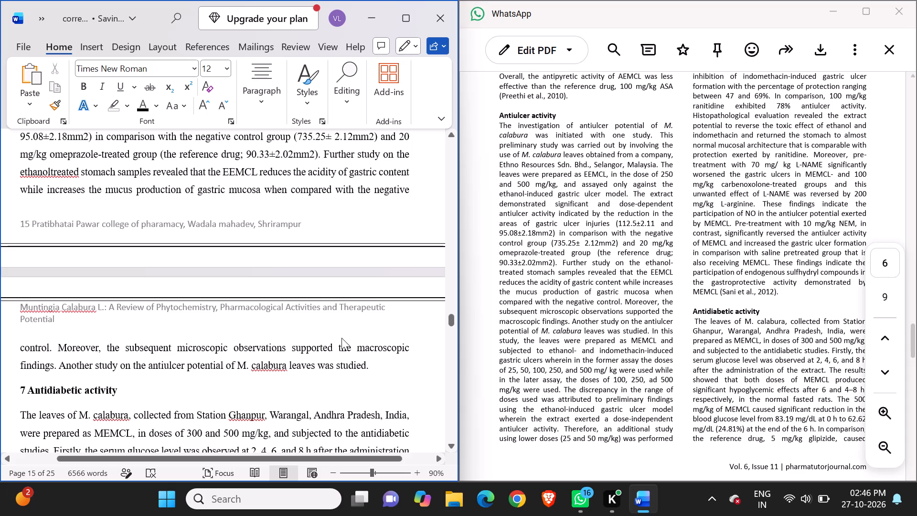
{"action": "scroll", "coordinate": [341, 338], "scroll_direction": "up", "scroll_amount": 5}
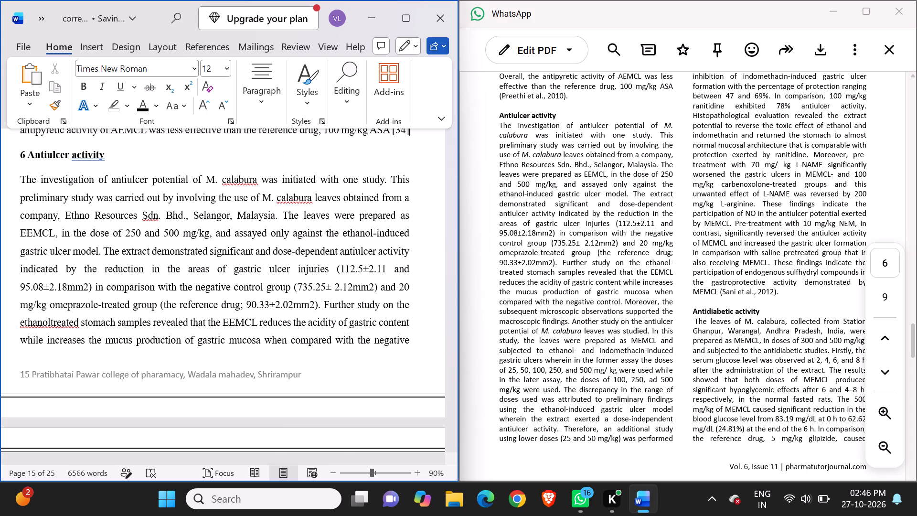
{"action": "scroll", "coordinate": [547, 276], "scroll_direction": "up", "scroll_amount": 2}
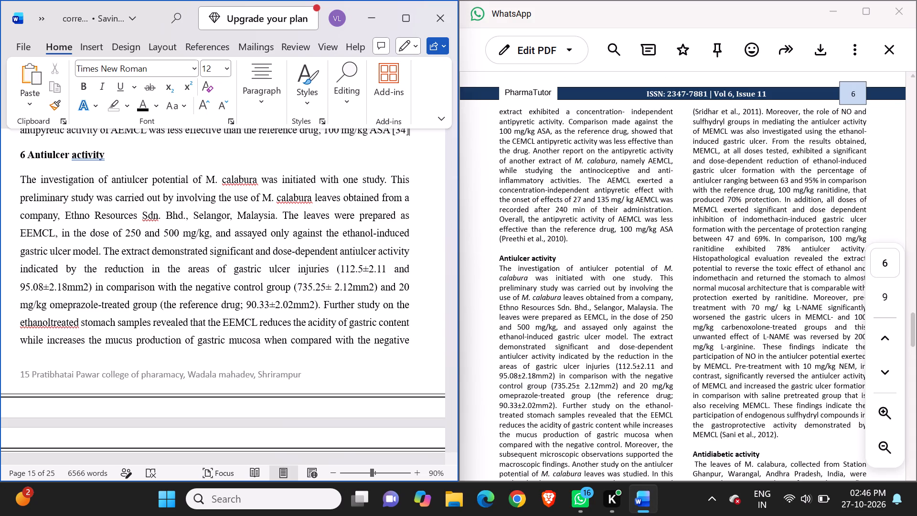
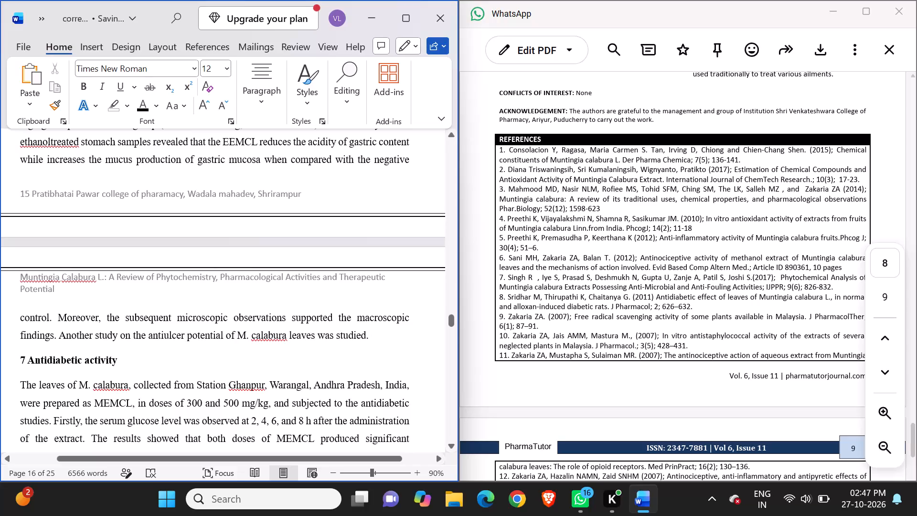
Start a citation with an opening square bracket at the end of the Antiulcer activity section.
{"action": "key", "text": "bracketleft"}
Add reference [35] at the end of the reference list, using the copied Sridhar 2011 entry on the antidiabetic effect in rats.
{"action": "scroll", "coordinate": [374, 338], "scroll_direction": "up", "scroll_amount": 2}
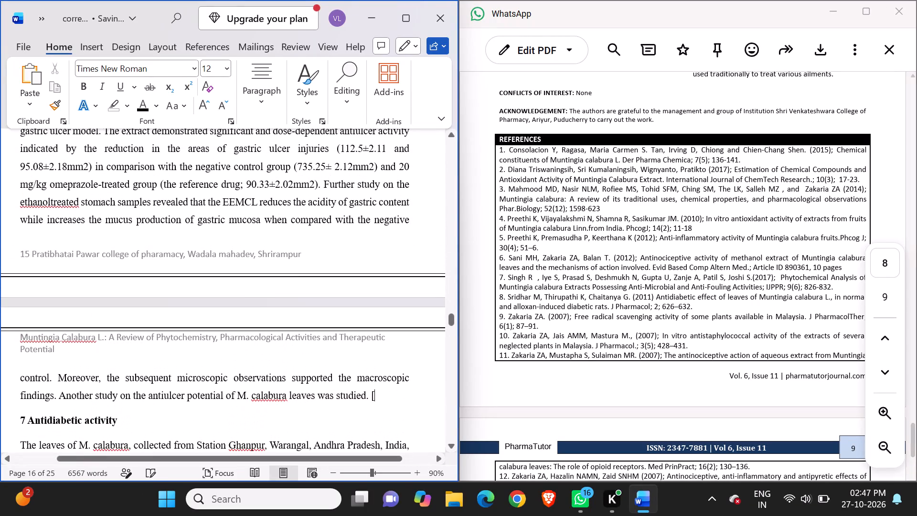
{"action": "left_click", "coordinate": [448, 416]}
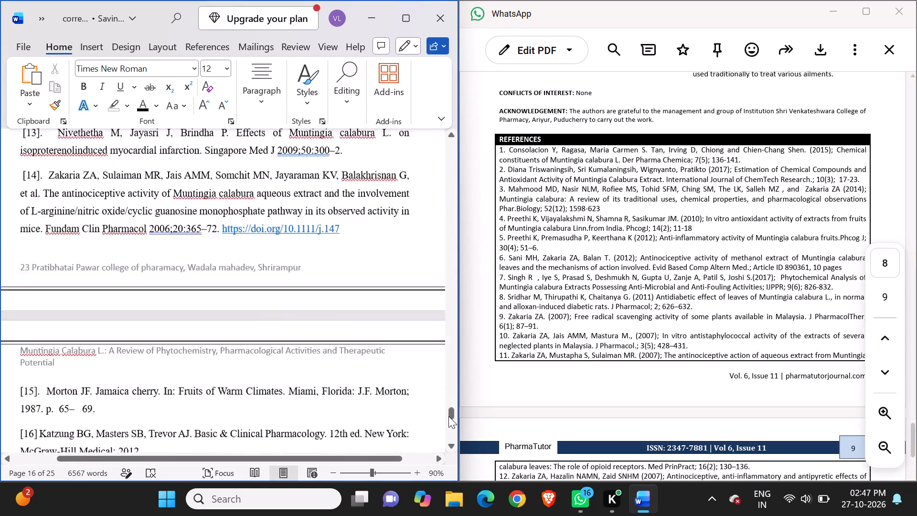
{"action": "scroll", "coordinate": [448, 416], "scroll_direction": "up", "scroll_amount": 5}
{"action": "scroll", "coordinate": [448, 416], "scroll_direction": "down", "scroll_amount": 20}
{"action": "scroll", "coordinate": [448, 416], "scroll_direction": "down", "scroll_amount": 1}
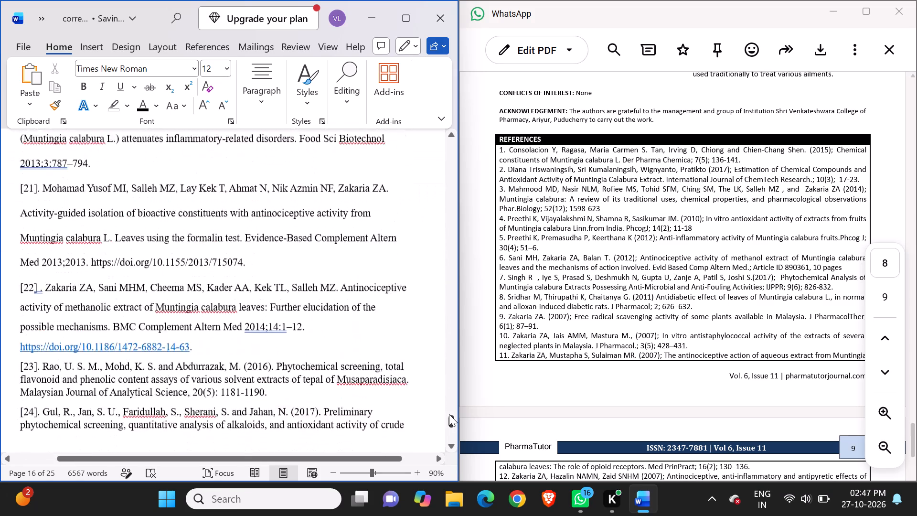
{"action": "scroll", "coordinate": [449, 414], "scroll_direction": "down", "scroll_amount": 20}
{"action": "scroll", "coordinate": [449, 414], "scroll_direction": "down", "scroll_amount": 12}
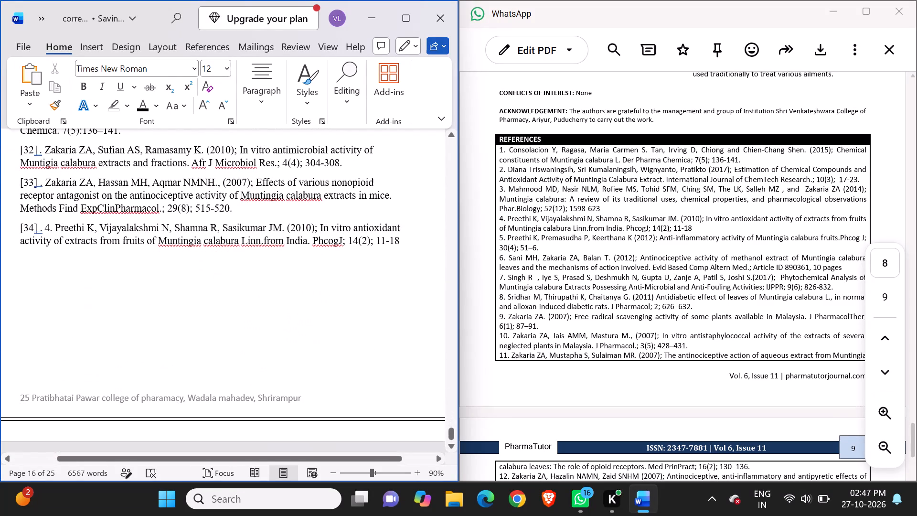
{"action": "left_click", "coordinate": [19, 260]}
{"action": "key", "text": "bracketleft"}
{"action": "type", "text": "35]"}
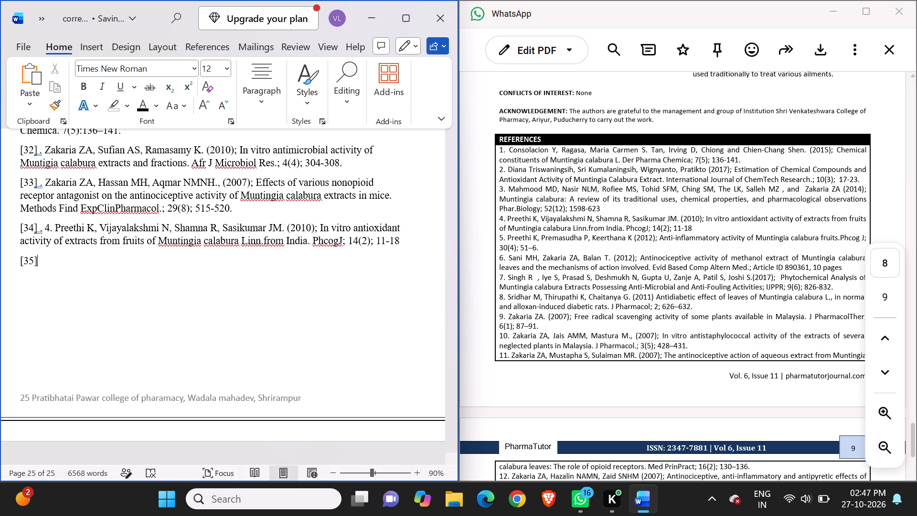
{"action": "key", "text": "space"}
{"action": "type", "text": "."}
{"action": "key", "text": "ctrl+v"}
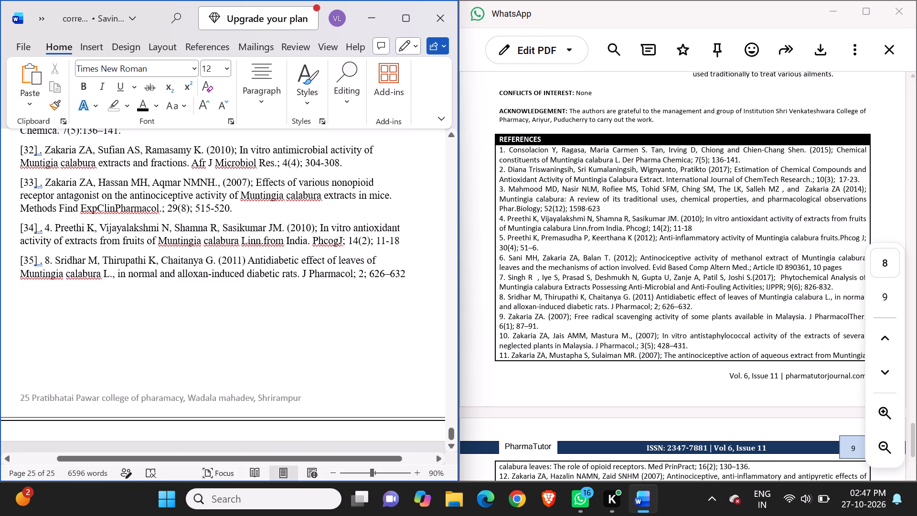
Remove the leftover PDF source numbers 4 and 8 from the start of reference entries [34] and [35].
{"action": "left_click", "coordinate": [53, 233]}
{"action": "key", "text": "BackSpace"}
{"action": "key", "text": "BackSpace"}
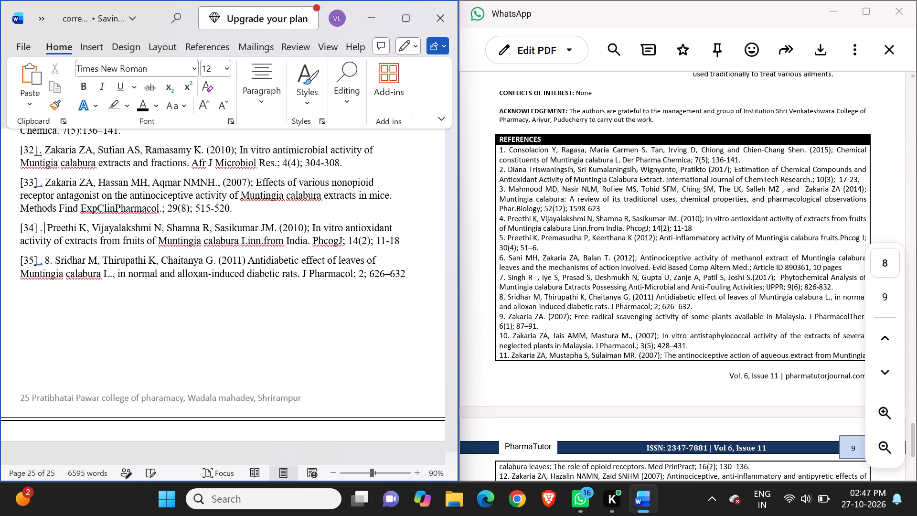
{"action": "key", "text": "BackSpace"}
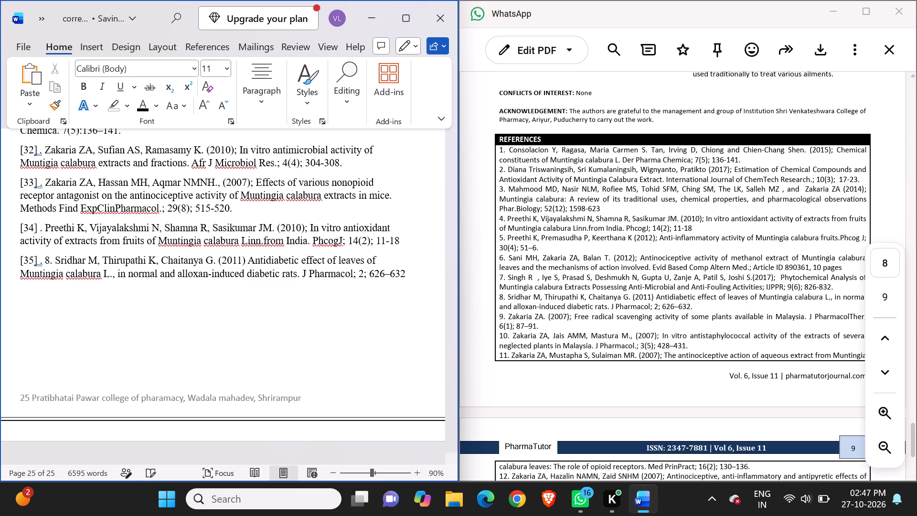
{"action": "left_click", "coordinate": [53, 259]}
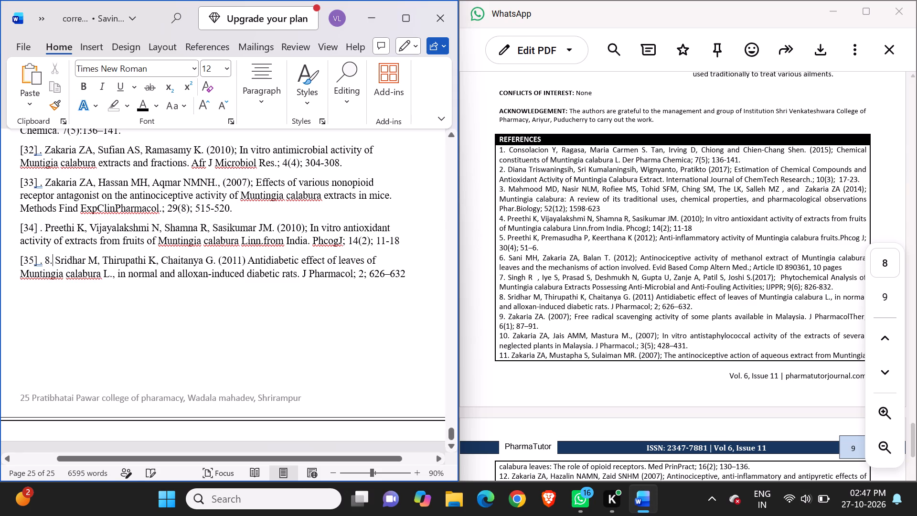
{"action": "key", "text": "BackSpace"}
{"action": "key", "text": "BackSpace"}
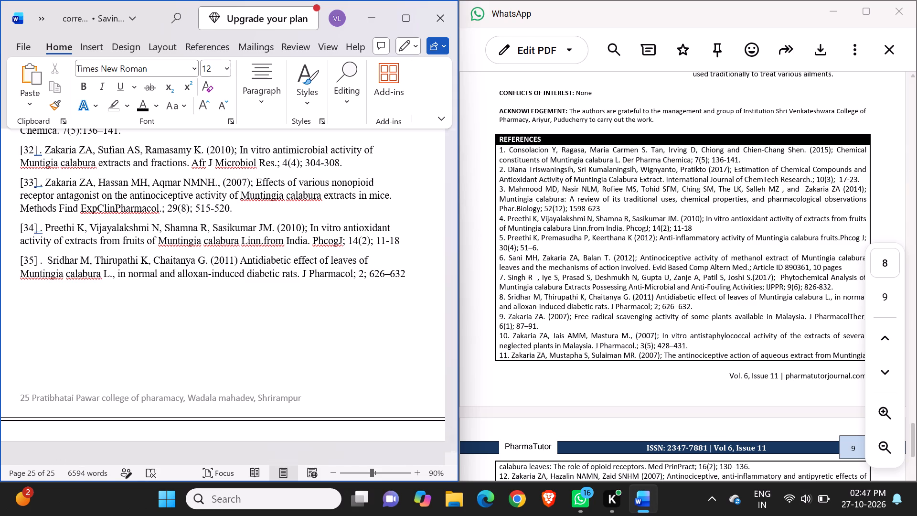
Complete the open citation at the end of the Antiulcer activity section as [35].
{"action": "scroll", "coordinate": [53, 248], "scroll_direction": "up", "scroll_amount": 3}
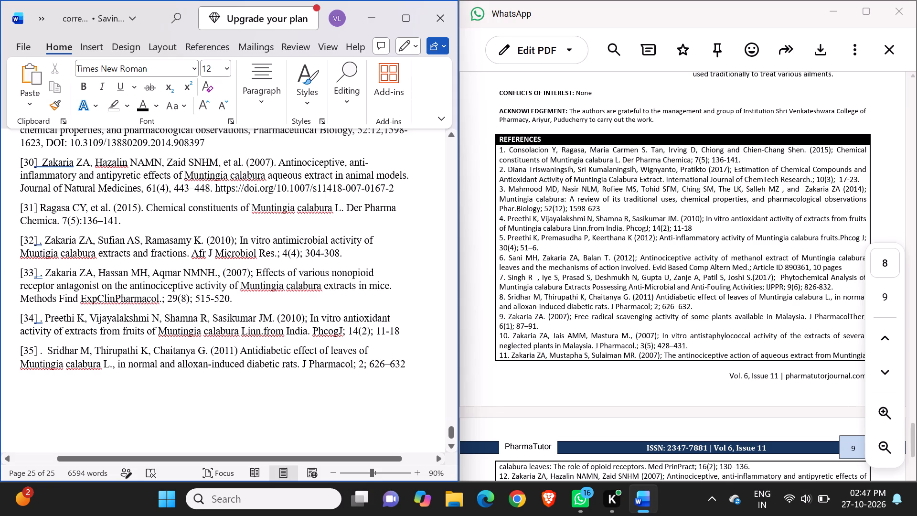
{"action": "scroll", "coordinate": [308, 220], "scroll_direction": "up", "scroll_amount": 4}
{"action": "left_click", "coordinate": [445, 288]}
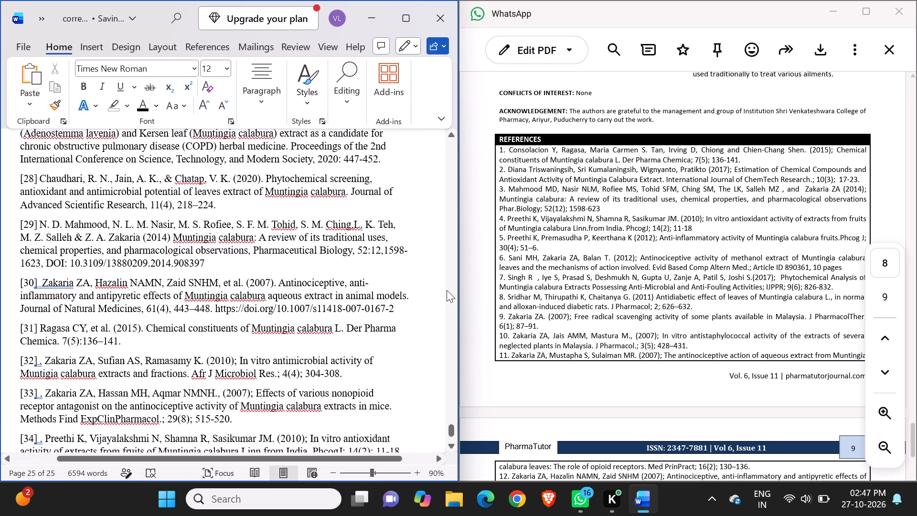
{"action": "left_click", "coordinate": [449, 292]}
{"action": "left_click", "coordinate": [449, 292]}
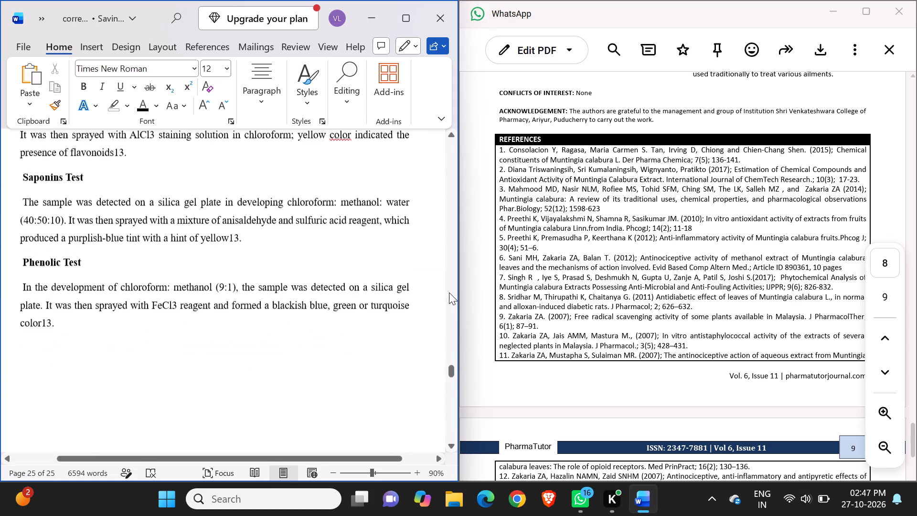
{"action": "scroll", "coordinate": [449, 292], "scroll_direction": "up", "scroll_amount": 5}
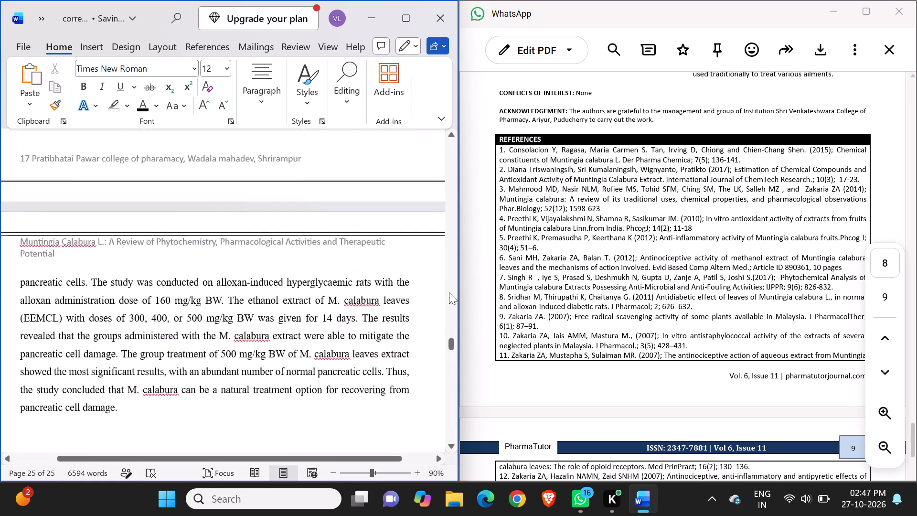
{"action": "scroll", "coordinate": [449, 292], "scroll_direction": "up", "scroll_amount": 18}
{"action": "scroll", "coordinate": [449, 292], "scroll_direction": "up", "scroll_amount": 4}
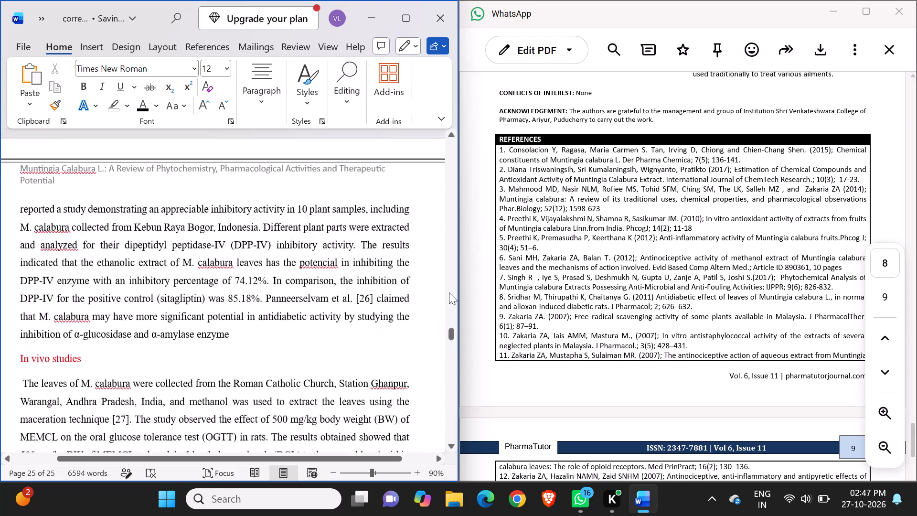
{"action": "scroll", "coordinate": [449, 292], "scroll_direction": "up", "scroll_amount": 14}
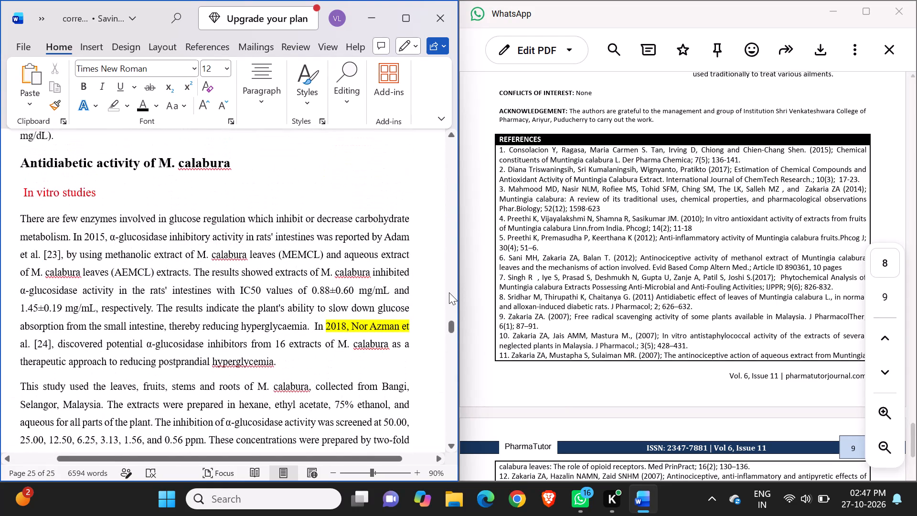
{"action": "scroll", "coordinate": [449, 292], "scroll_direction": "up", "scroll_amount": 11}
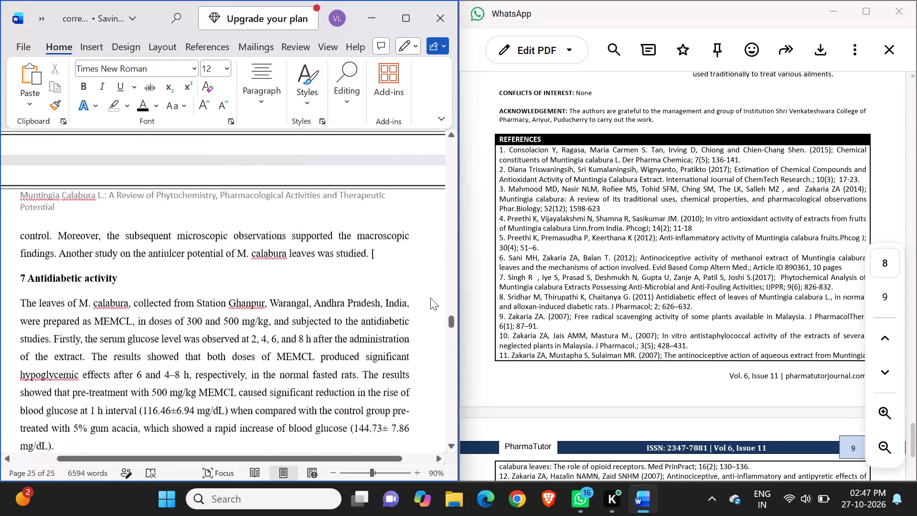
{"action": "scroll", "coordinate": [430, 298], "scroll_direction": "up", "scroll_amount": 3}
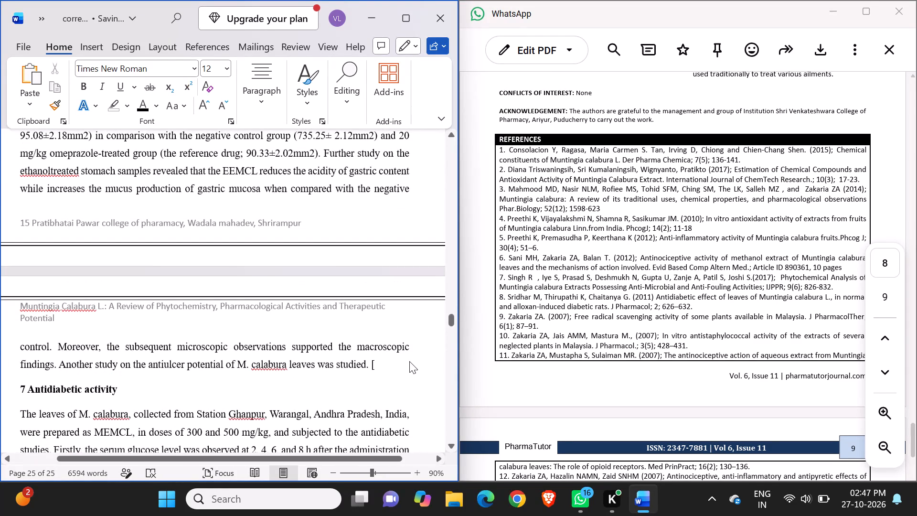
{"action": "type", "text": "35"}
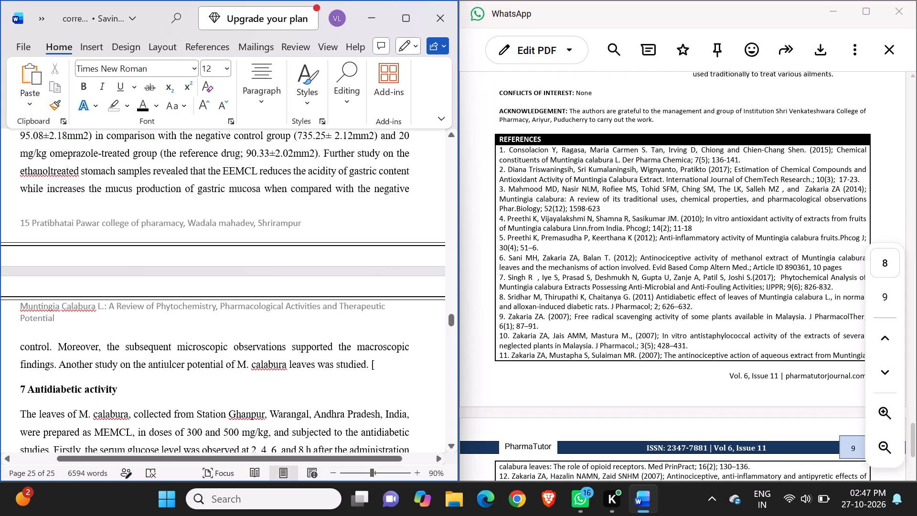
{"action": "left_click", "coordinate": [387, 371]}
{"action": "type", "text": "35"}
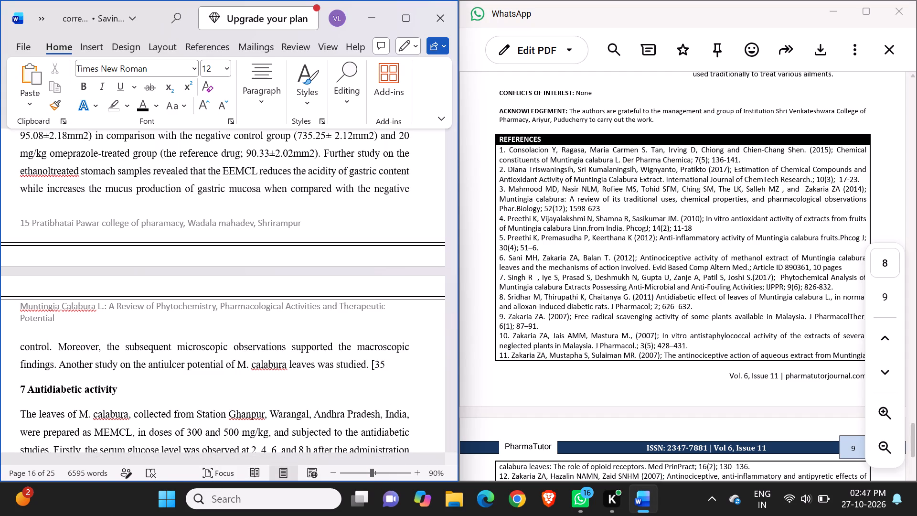
{"action": "key", "text": "bracketright"}
Delete the stray 35 before Sridhar in reference entry [35].
{"action": "scroll", "coordinate": [387, 371], "scroll_direction": "down", "scroll_amount": 6}
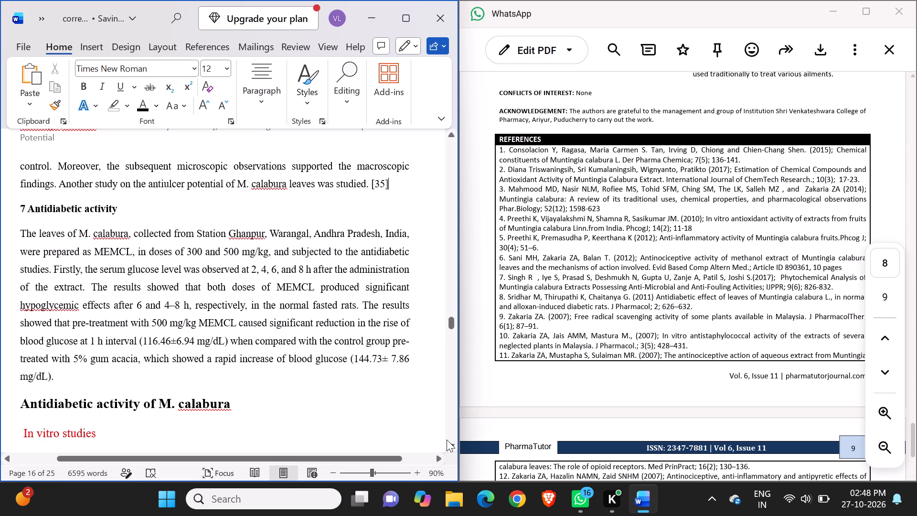
{"action": "left_click_drag", "start_coordinate": [447, 440], "coordinate": [447, 435]}
{"action": "scroll", "coordinate": [447, 435], "scroll_direction": "down", "scroll_amount": 14}
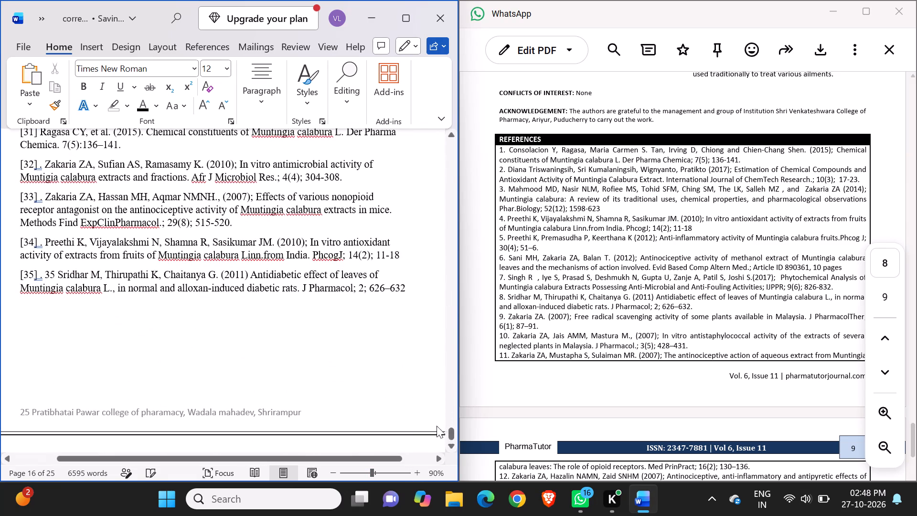
{"action": "left_click", "coordinate": [54, 279]}
{"action": "key", "text": "BackSpace"}
{"action": "key", "text": "BackSpace"}
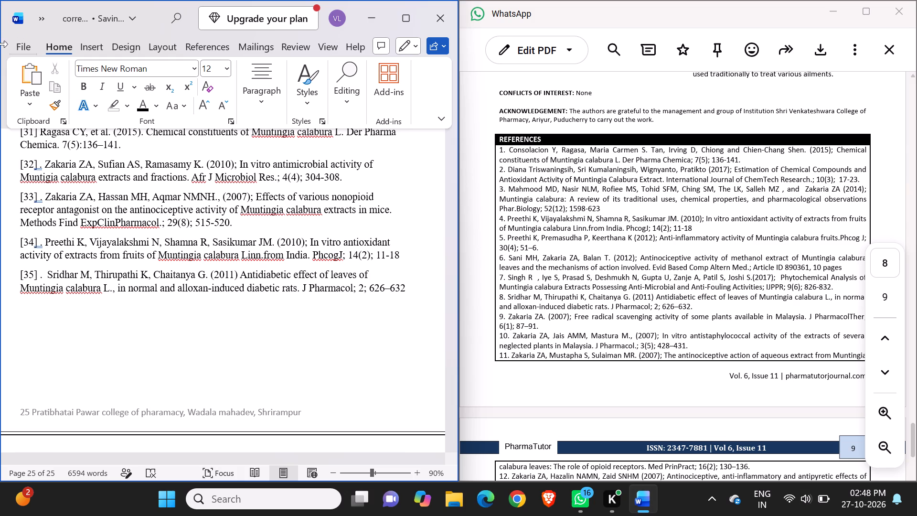
Review the citations from the Anti-inflammatory section onward and read the Antidiabetic activity section for where a citation is needed.
{"action": "triple_click", "coordinate": [449, 214]}
{"action": "triple_click", "coordinate": [449, 214]}
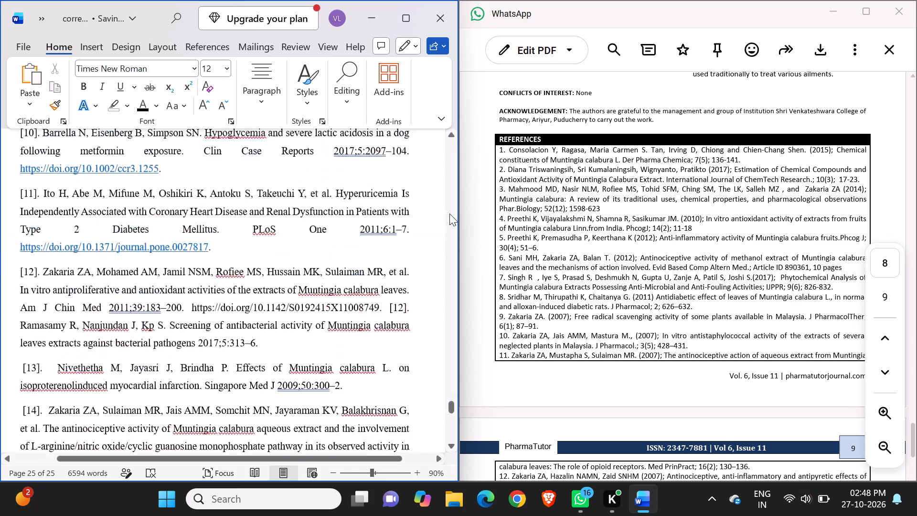
{"action": "double_click", "coordinate": [449, 214]}
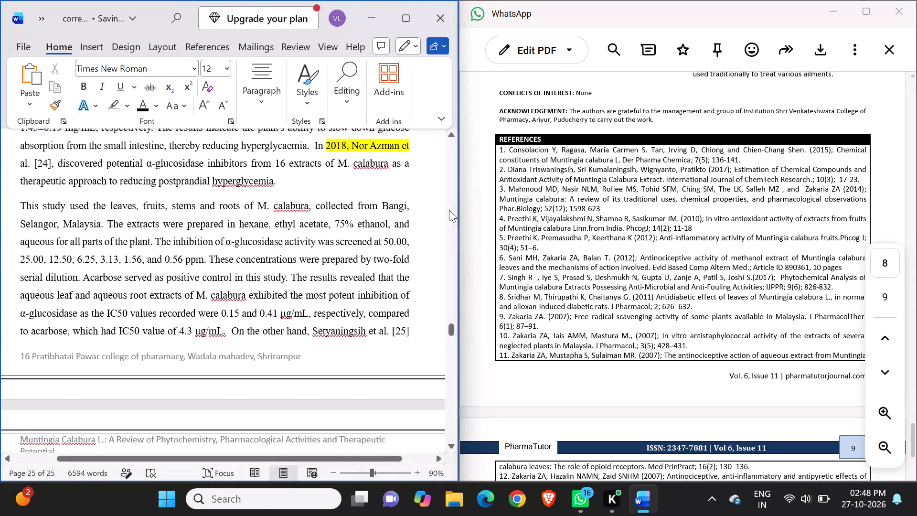
{"action": "double_click", "coordinate": [449, 210]}
{"action": "left_click", "coordinate": [449, 210]}
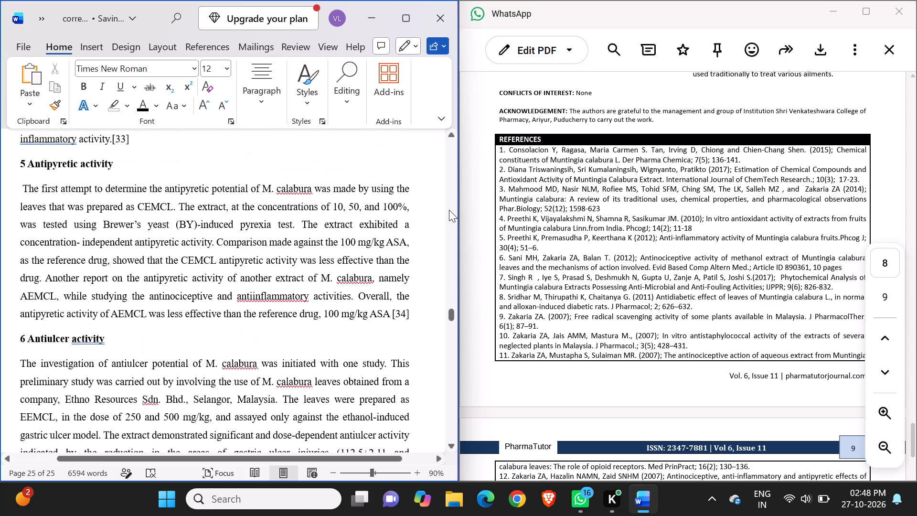
{"action": "left_click", "coordinate": [449, 210]}
{"action": "scroll", "coordinate": [449, 210], "scroll_direction": "down", "scroll_amount": 5}
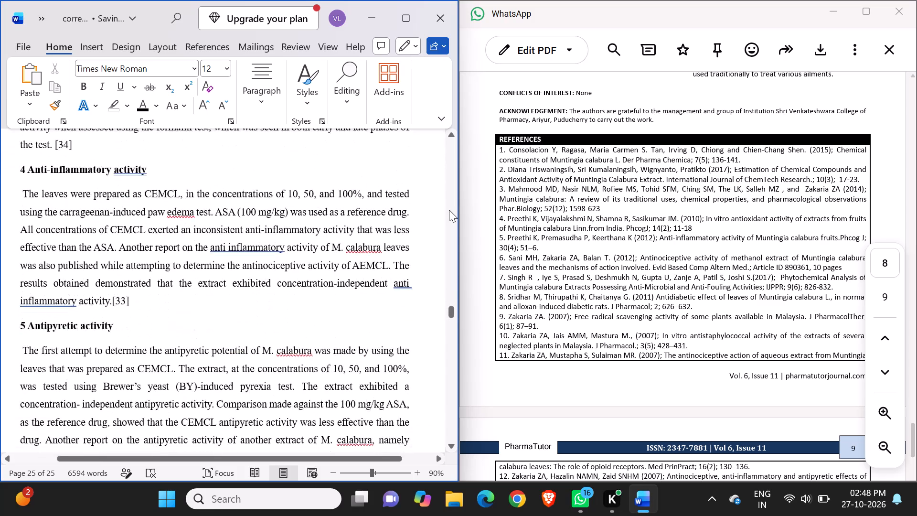
{"action": "scroll", "coordinate": [449, 210], "scroll_direction": "down", "scroll_amount": 5}
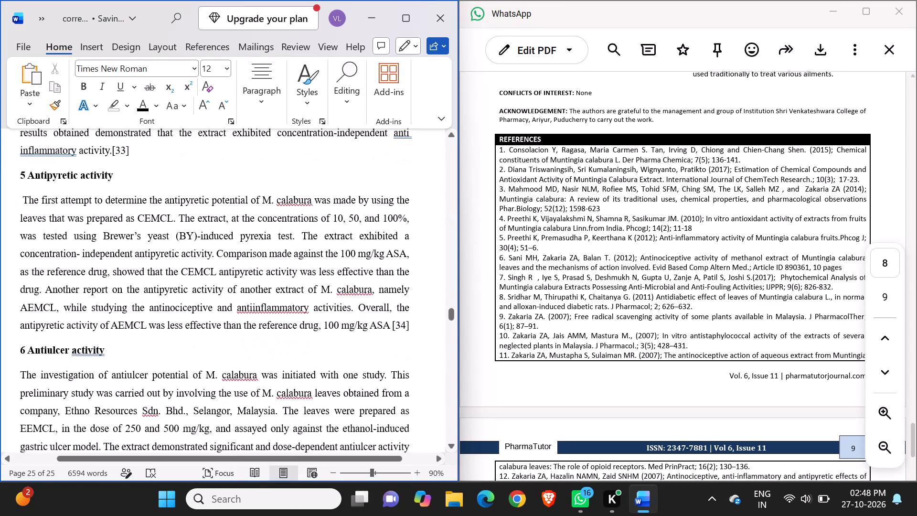
{"action": "scroll", "coordinate": [442, 210], "scroll_direction": "down", "scroll_amount": 5}
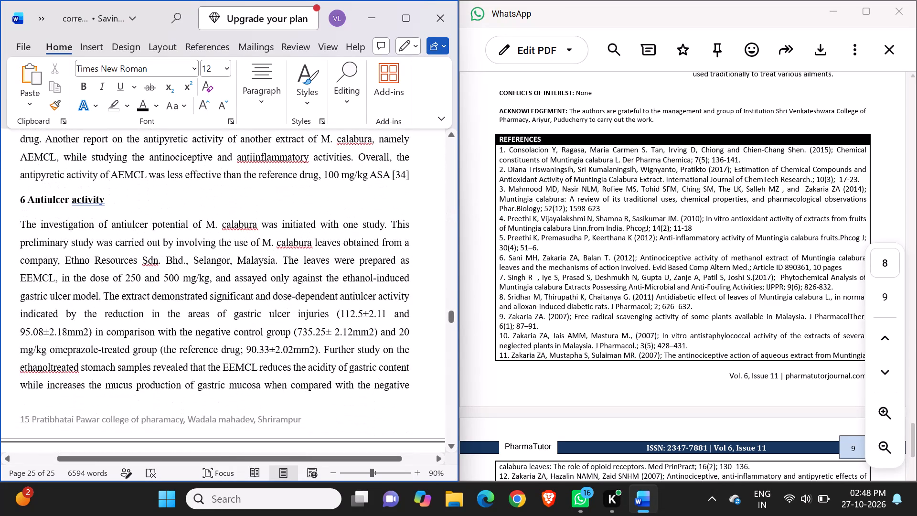
{"action": "scroll", "coordinate": [442, 210], "scroll_direction": "down", "scroll_amount": 8}
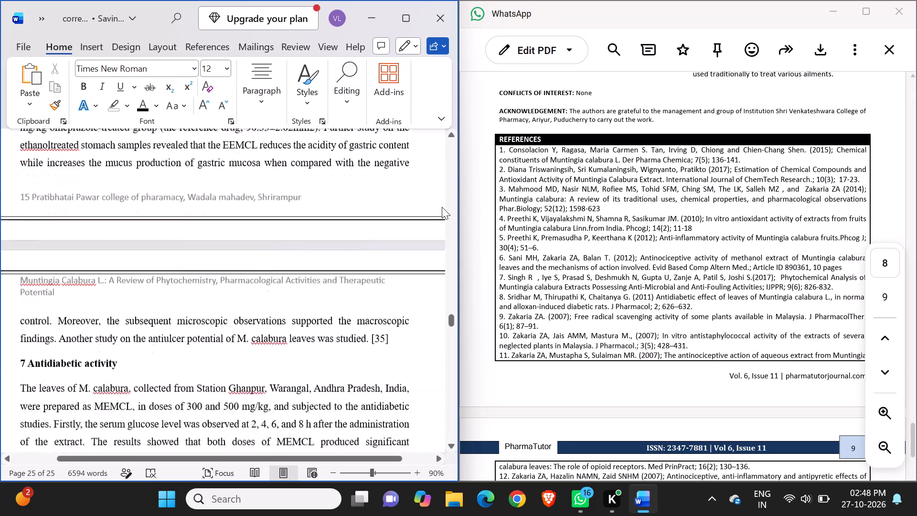
{"action": "scroll", "coordinate": [442, 207], "scroll_direction": "down", "scroll_amount": 6}
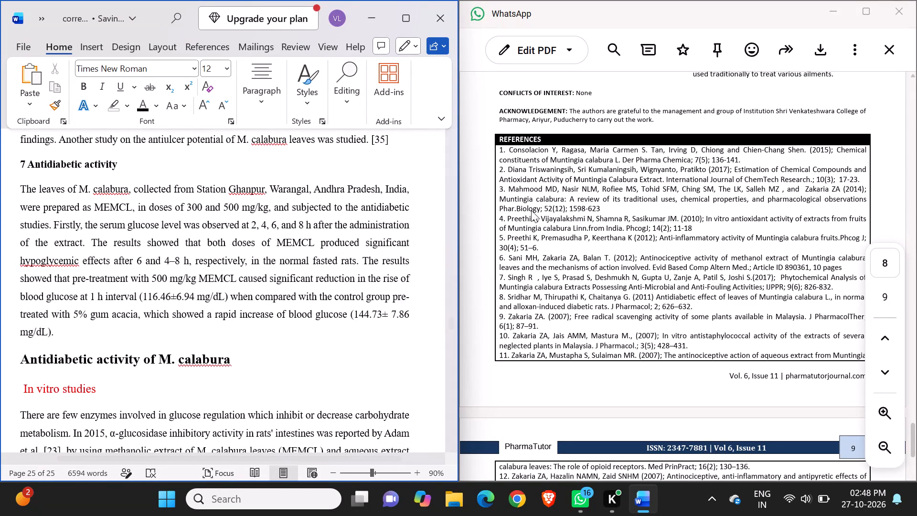
Check the source PDF's Antidiabetic activity section for its cited source and look for the matching entry in the PDF's reference list.
{"action": "scroll", "coordinate": [548, 210], "scroll_direction": "up", "scroll_amount": 6}
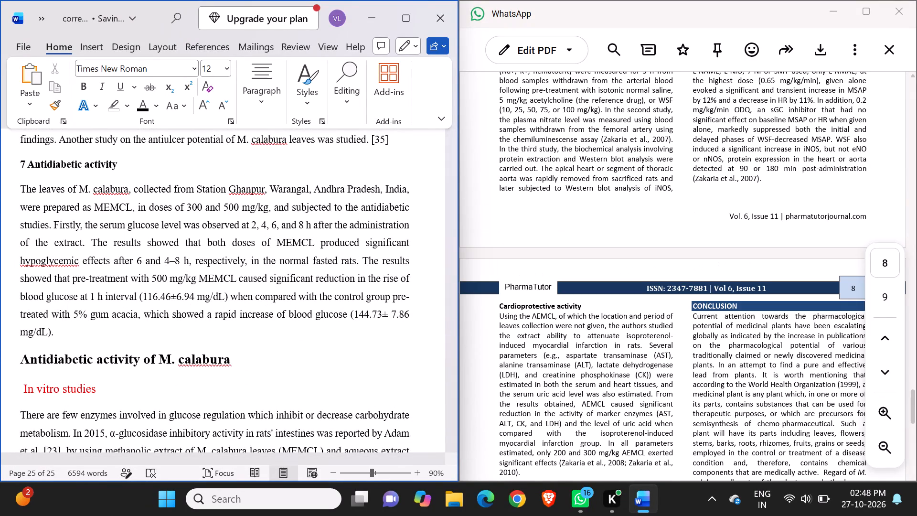
{"action": "scroll", "coordinate": [548, 210], "scroll_direction": "up", "scroll_amount": 4}
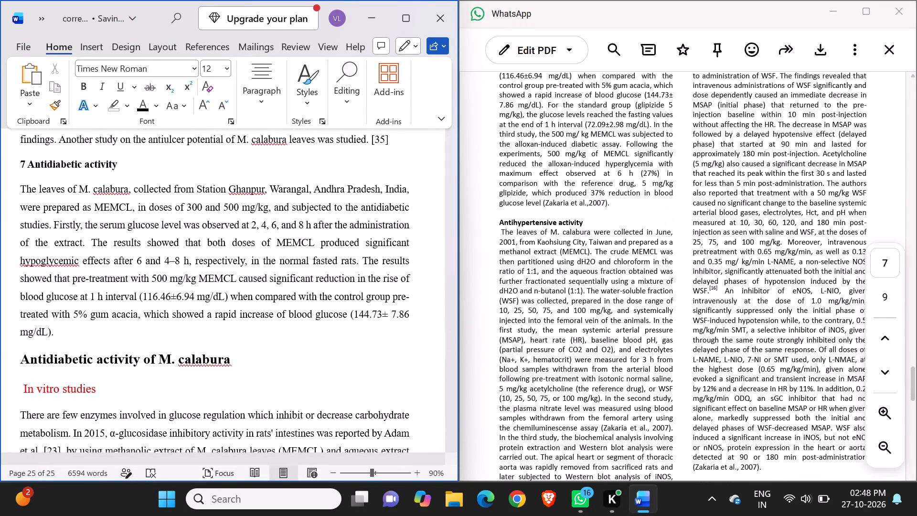
{"action": "scroll", "coordinate": [548, 210], "scroll_direction": "up", "scroll_amount": 6}
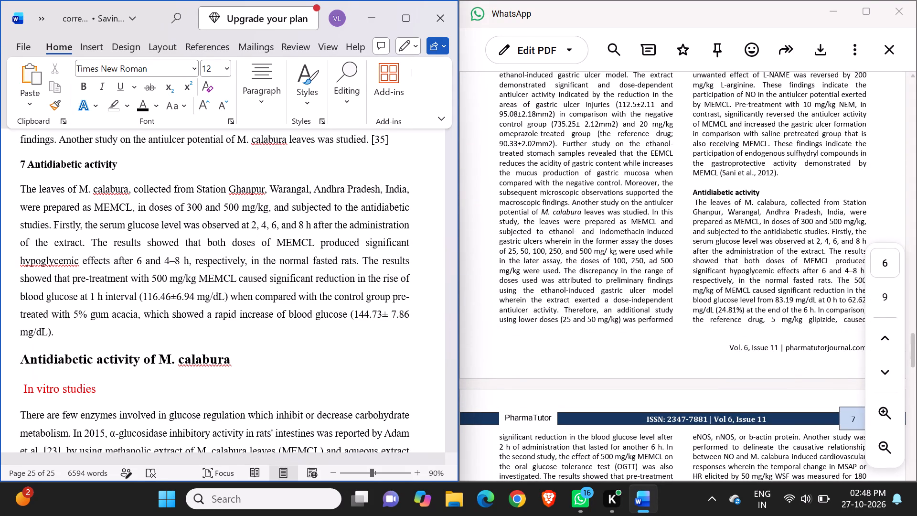
{"action": "scroll", "coordinate": [829, 237], "scroll_direction": "down", "scroll_amount": 2}
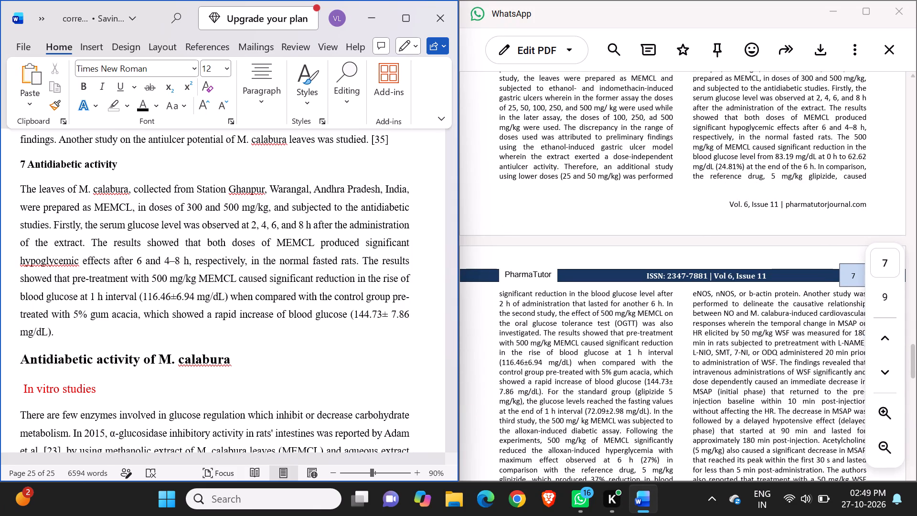
{"action": "scroll", "coordinate": [710, 310], "scroll_direction": "up", "scroll_amount": 1}
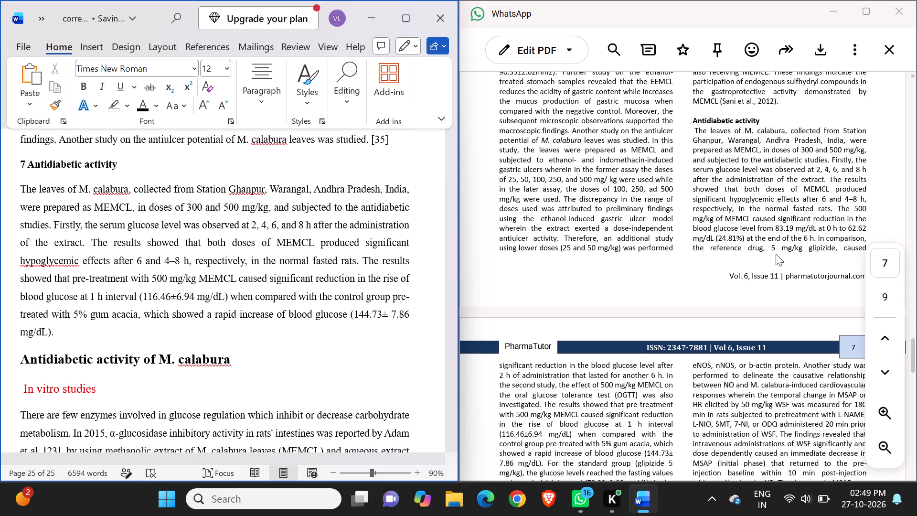
{"action": "scroll", "coordinate": [774, 257], "scroll_direction": "down", "scroll_amount": 1}
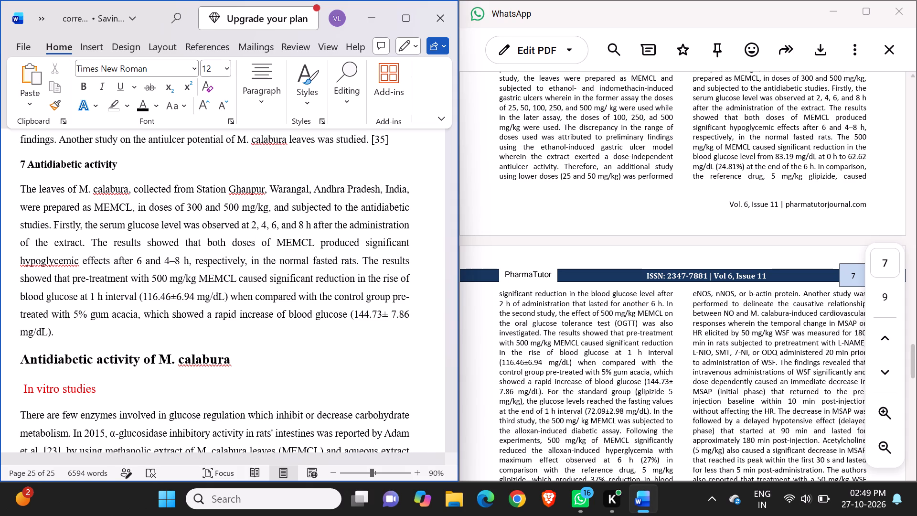
{"action": "scroll", "coordinate": [568, 402], "scroll_direction": "down", "scroll_amount": 1}
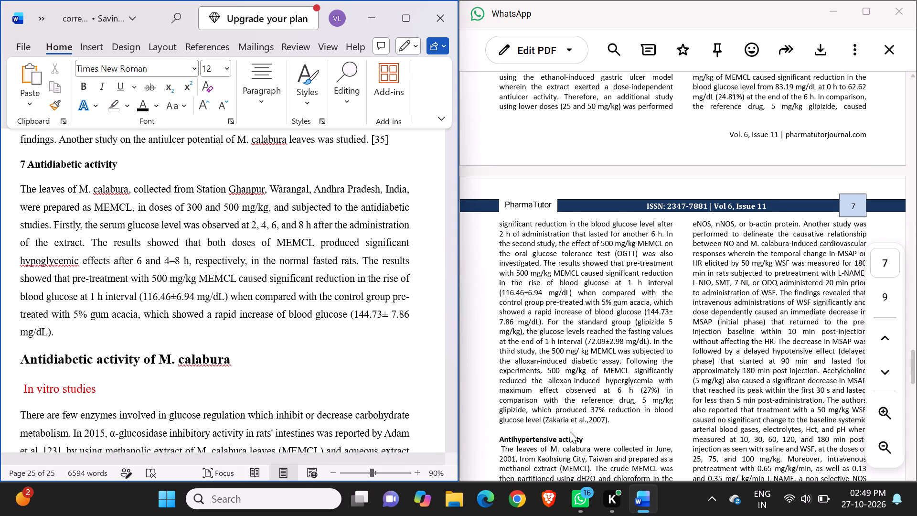
{"action": "scroll", "coordinate": [626, 439], "scroll_direction": "down", "scroll_amount": 19}
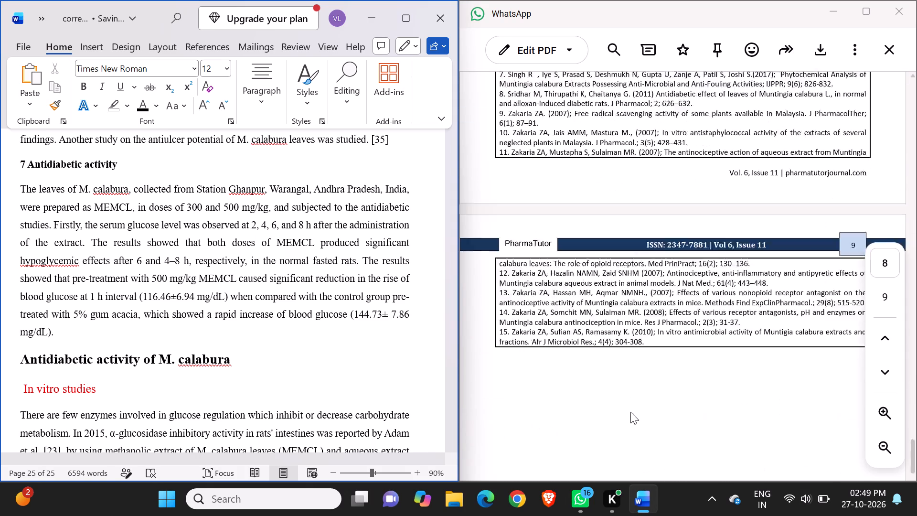
{"action": "scroll", "coordinate": [632, 409], "scroll_direction": "up", "scroll_amount": 5}
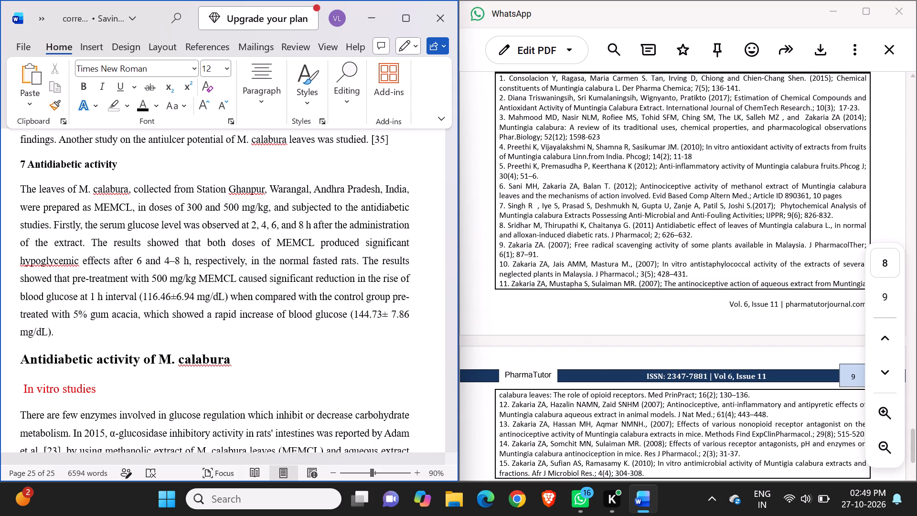
{"action": "scroll", "coordinate": [526, 273], "scroll_direction": "down", "scroll_amount": 1}
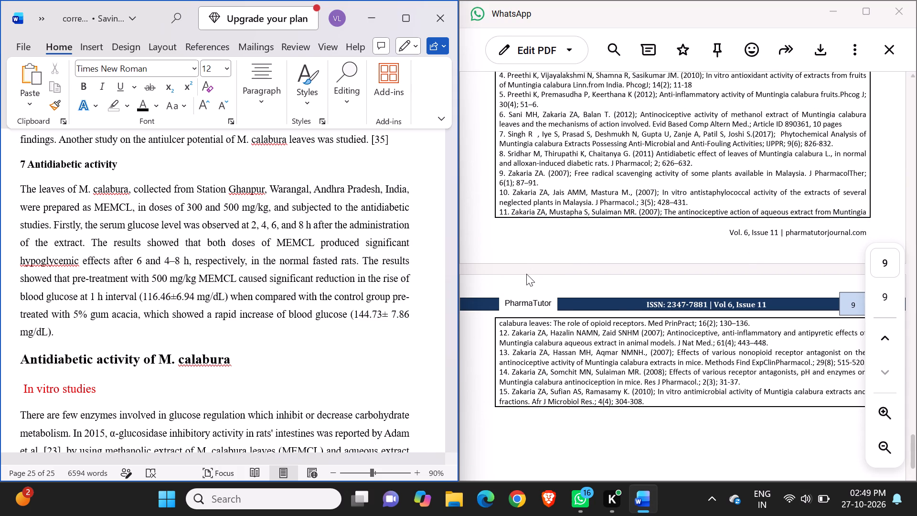
{"action": "scroll", "coordinate": [526, 274], "scroll_direction": "up", "scroll_amount": 1}
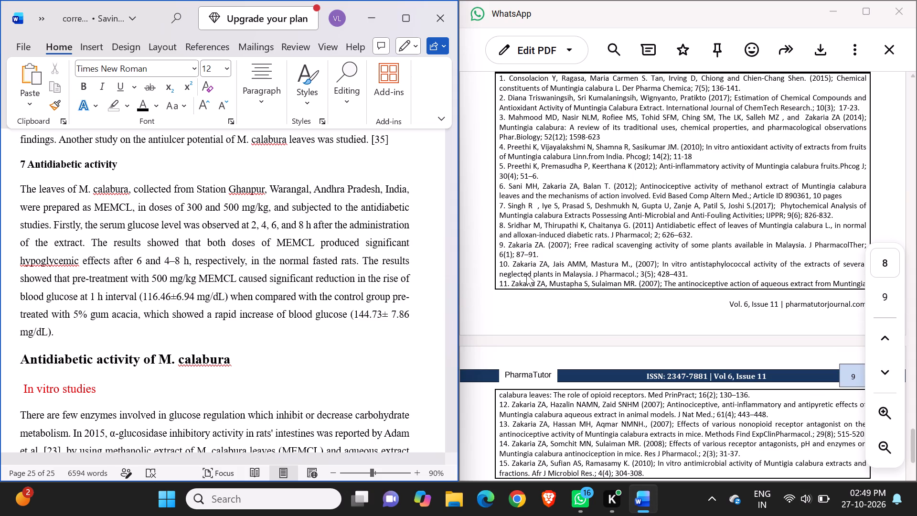
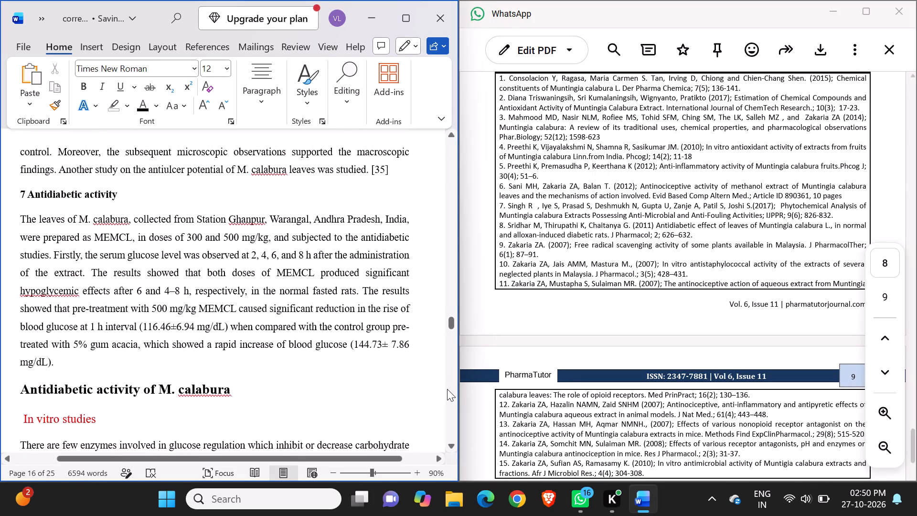
Go to the end of the reference list, below entry [35].
{"action": "left_click_drag", "start_coordinate": [447, 389], "coordinate": [448, 450]}
{"action": "left_click", "coordinate": [454, 445]}
{"action": "scroll", "coordinate": [452, 433], "scroll_direction": "down", "scroll_amount": 12}
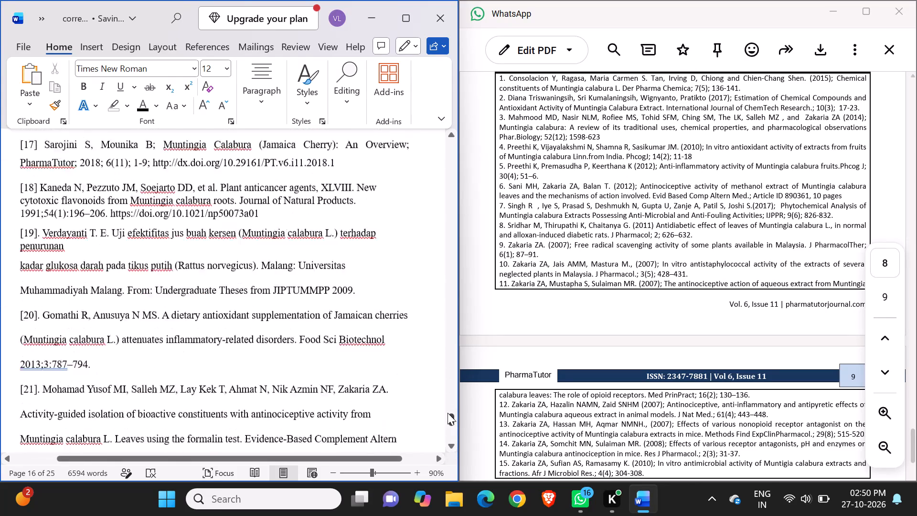
{"action": "scroll", "coordinate": [448, 413], "scroll_direction": "down", "scroll_amount": 8}
{"action": "scroll", "coordinate": [448, 406], "scroll_direction": "down", "scroll_amount": 20}
{"action": "scroll", "coordinate": [448, 406], "scroll_direction": "down", "scroll_amount": 13}
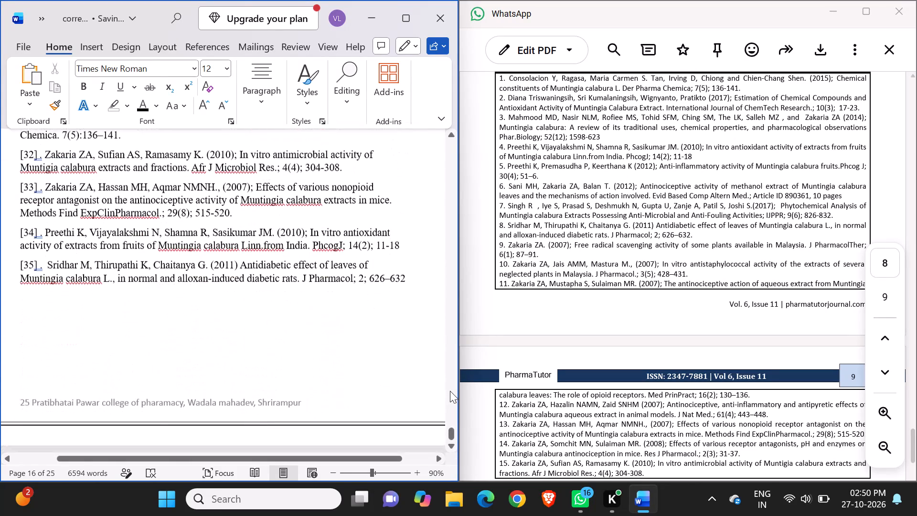
{"action": "scroll", "coordinate": [450, 391], "scroll_direction": "down", "scroll_amount": 10}
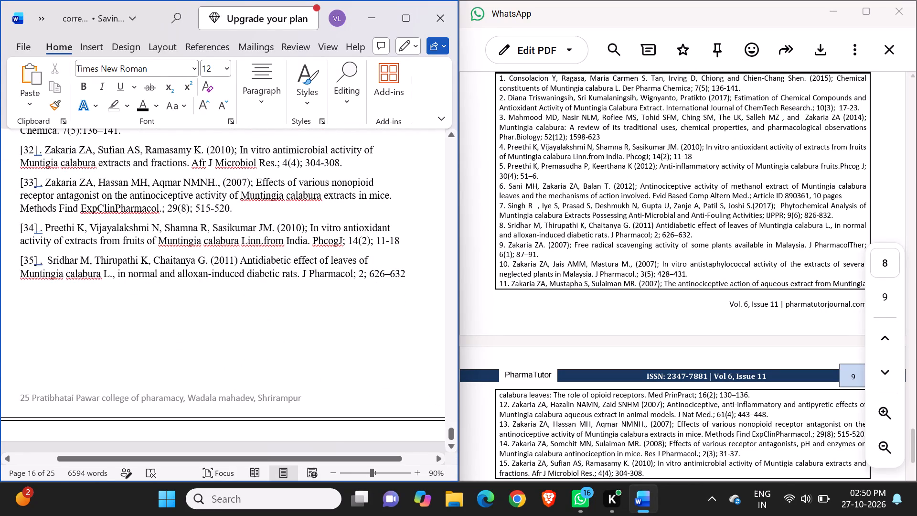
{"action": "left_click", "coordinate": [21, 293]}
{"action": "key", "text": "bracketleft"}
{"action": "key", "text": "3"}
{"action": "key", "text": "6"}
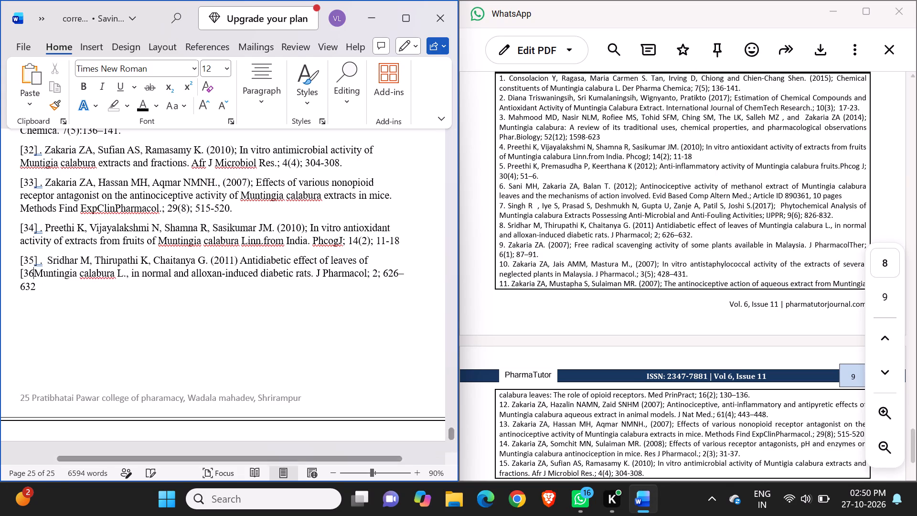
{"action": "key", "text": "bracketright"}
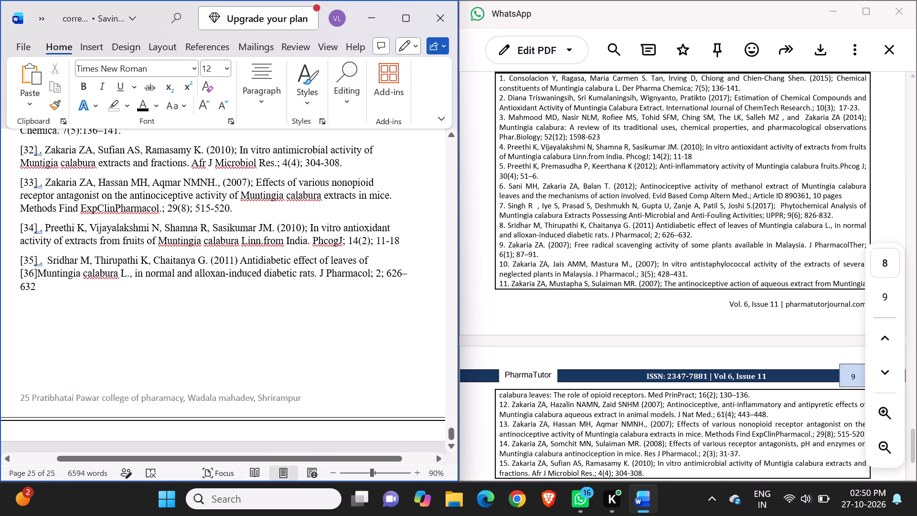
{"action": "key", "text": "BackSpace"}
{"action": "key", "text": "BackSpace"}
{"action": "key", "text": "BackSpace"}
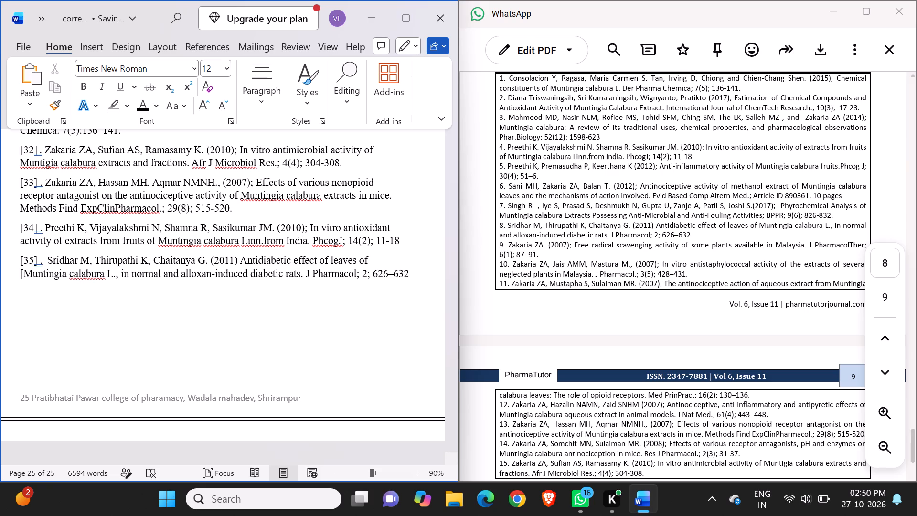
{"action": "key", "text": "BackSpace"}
Add reference entry [36] on a new line after entry [35], pasting the copied 2007 Zakaria antistaphylococcal activity reference.
{"action": "left_click", "coordinate": [30, 298]}
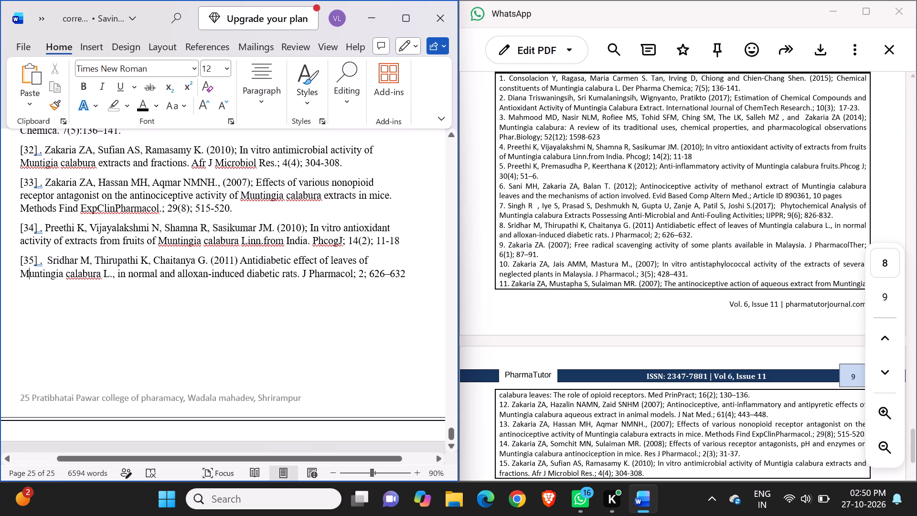
{"action": "left_click", "coordinate": [420, 270]}
{"action": "key", "text": "Return"}
{"action": "key", "text": "bracketleft"}
{"action": "key", "text": "3"}
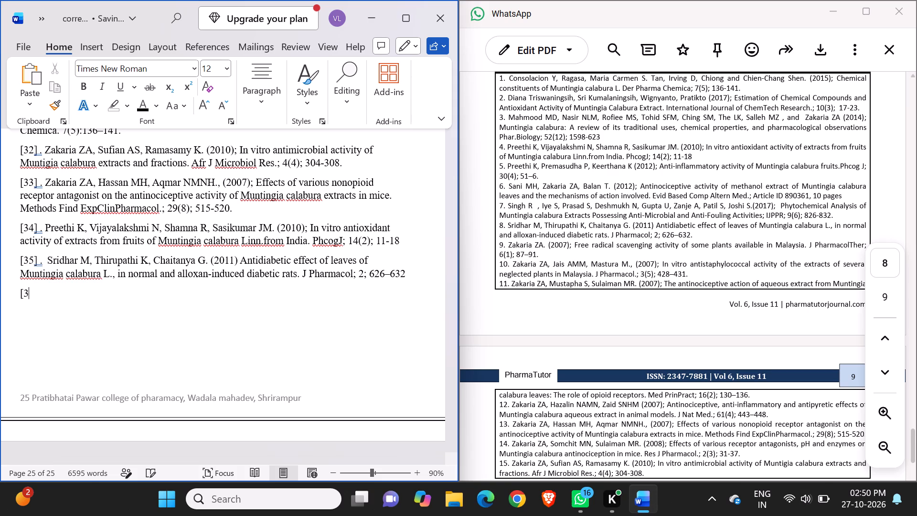
{"action": "type", "text": "6]"}
{"action": "key", "text": "space"}
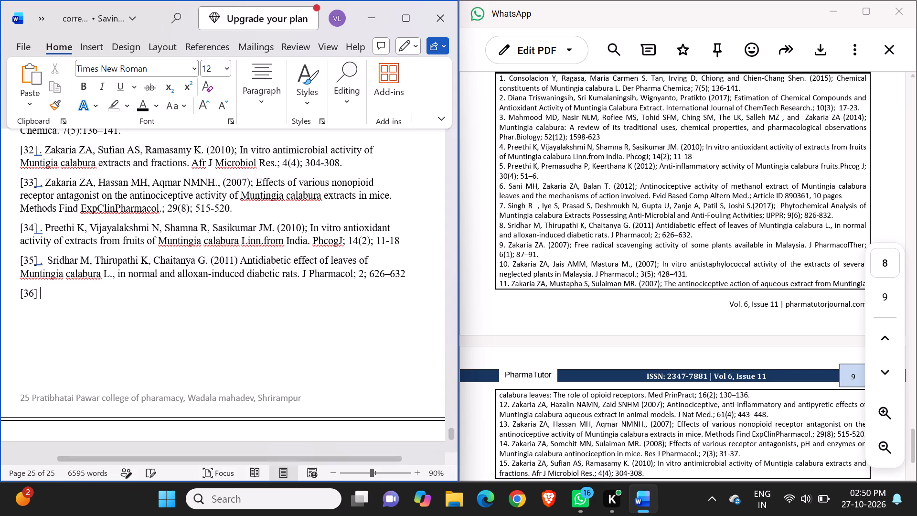
{"action": "type", "text": "."}
{"action": "key", "text": "space"}
{"action": "key", "text": "ctrl+v"}
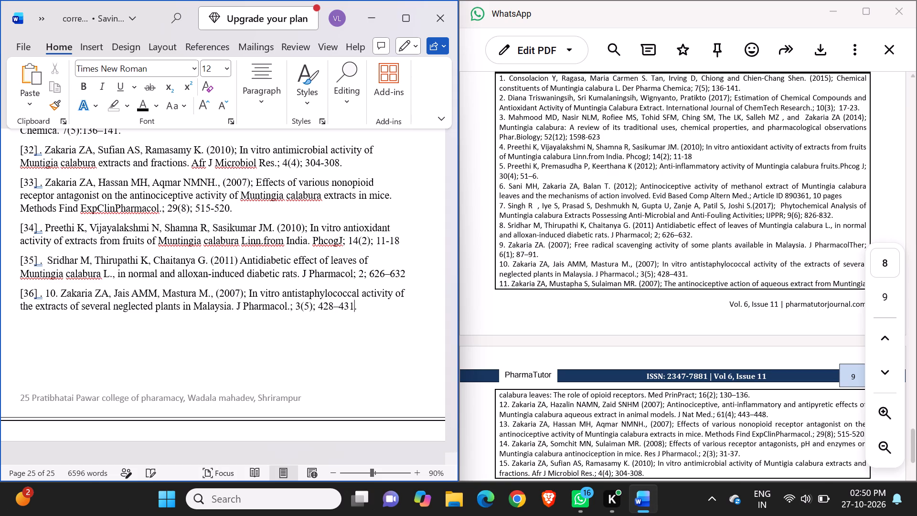
Delete the stray source number 10 before Zakaria in reference entry [36].
{"action": "left_click", "coordinate": [61, 294]}
{"action": "key", "text": "BackSpace"}
{"action": "key", "text": "BackSpace"}
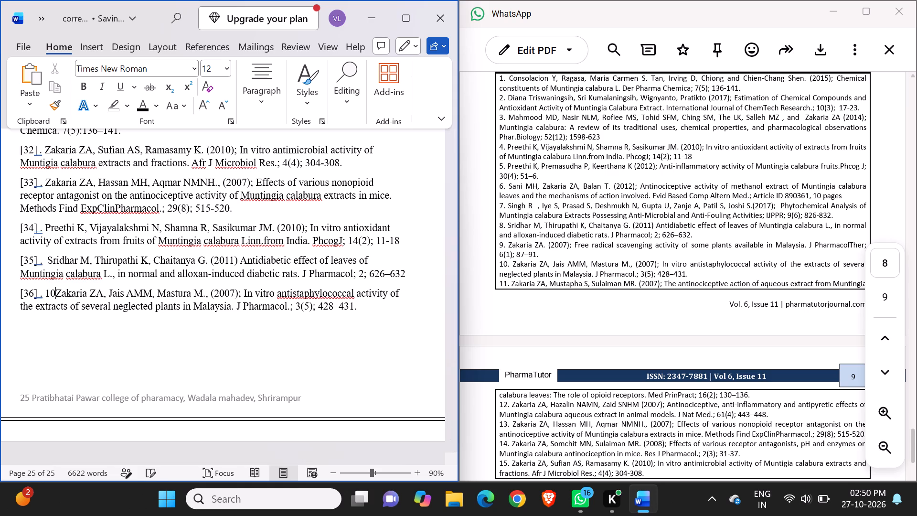
{"action": "key", "text": "BackSpace"}
{"action": "key", "text": "BackSpace"}
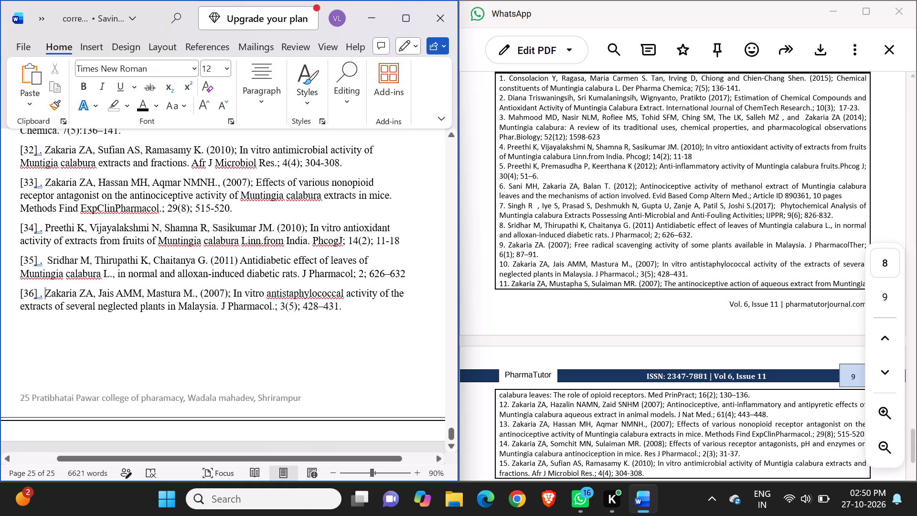
Review the numbering and text of the later reference entries, down to [36].
{"action": "scroll", "coordinate": [82, 283], "scroll_direction": "up", "scroll_amount": 1}
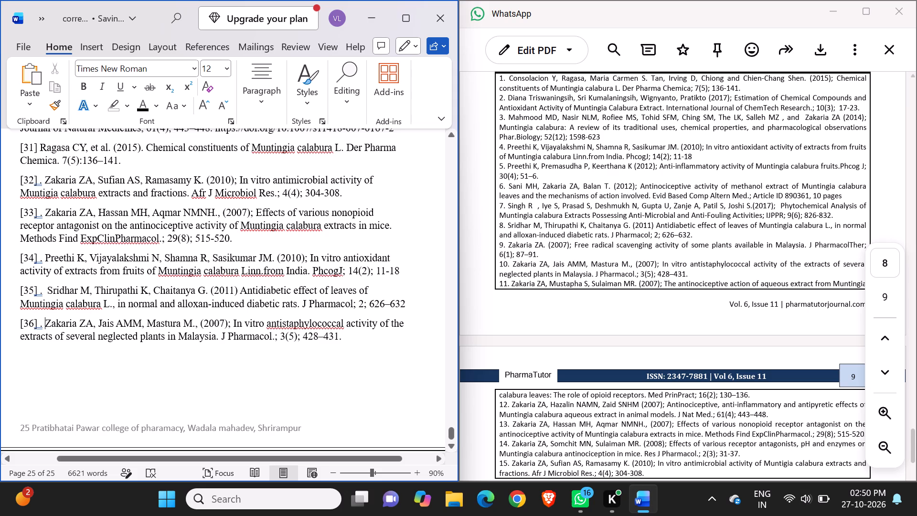
{"action": "scroll", "coordinate": [86, 282], "scroll_direction": "up", "scroll_amount": 2}
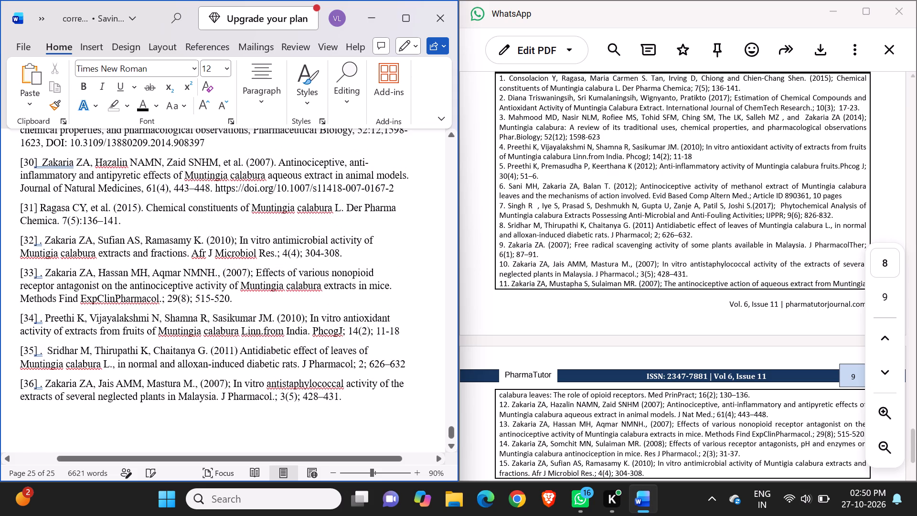
{"action": "scroll", "coordinate": [86, 282], "scroll_direction": "up", "scroll_amount": 2}
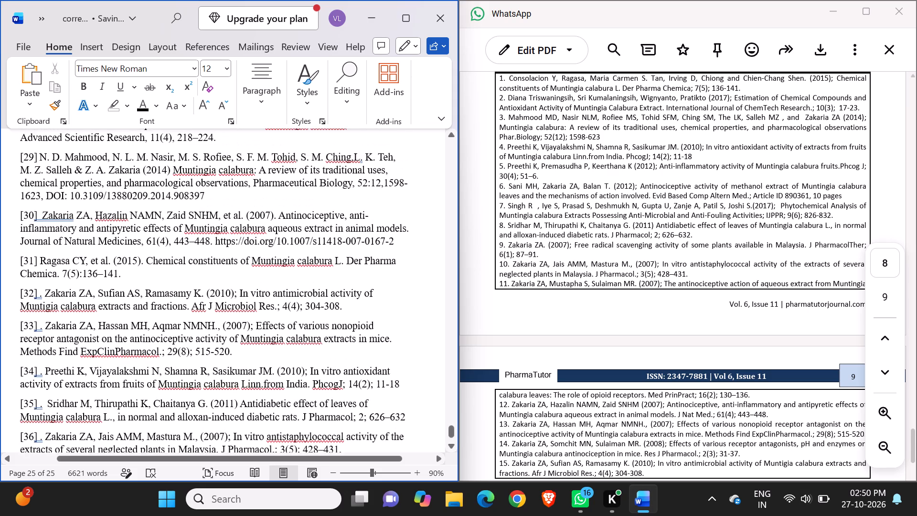
{"action": "scroll", "coordinate": [86, 282], "scroll_direction": "up", "scroll_amount": 4}
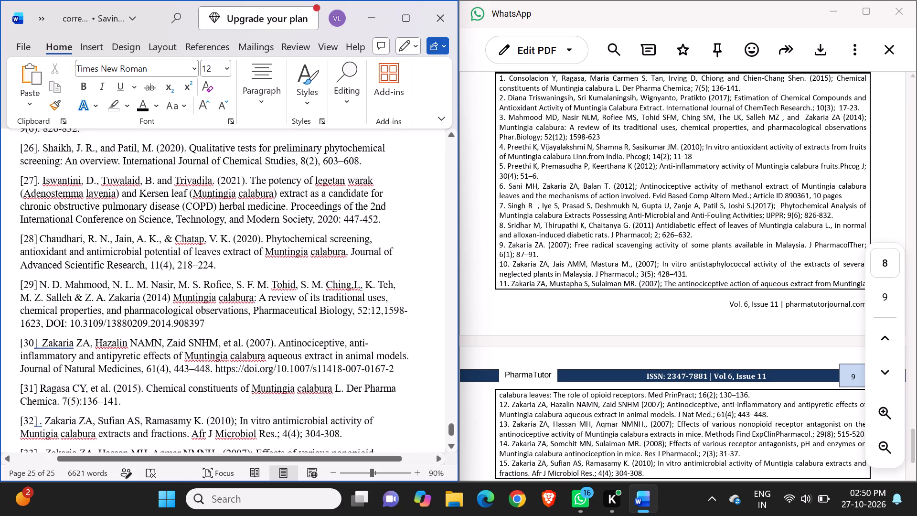
{"action": "scroll", "coordinate": [86, 282], "scroll_direction": "up", "scroll_amount": 3}
{"action": "scroll", "coordinate": [86, 282], "scroll_direction": "down", "scroll_amount": 11}
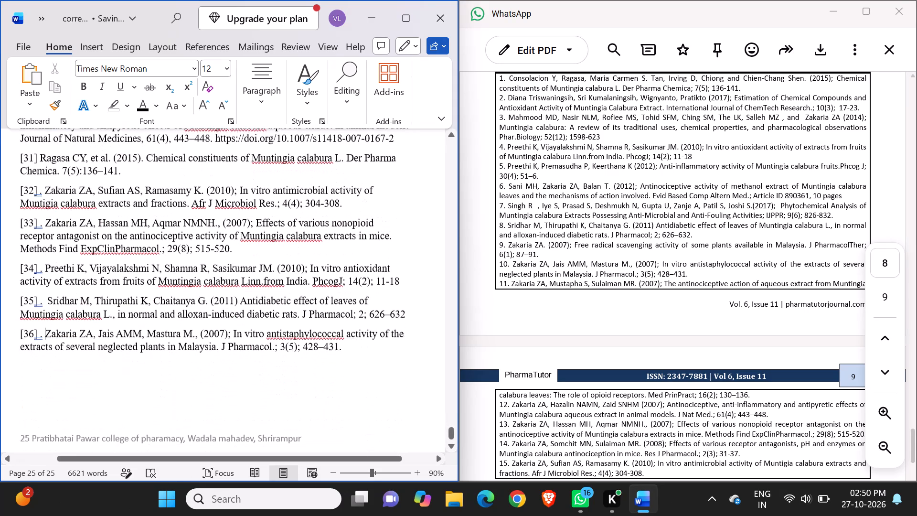
{"action": "scroll", "coordinate": [86, 282], "scroll_direction": "down", "scroll_amount": 3}
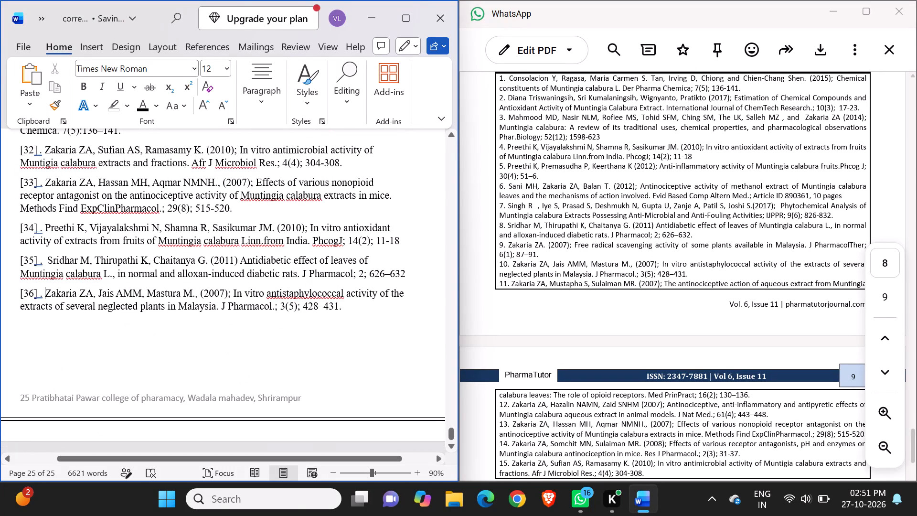
{"action": "scroll", "coordinate": [186, 286], "scroll_direction": "up", "scroll_amount": 4}
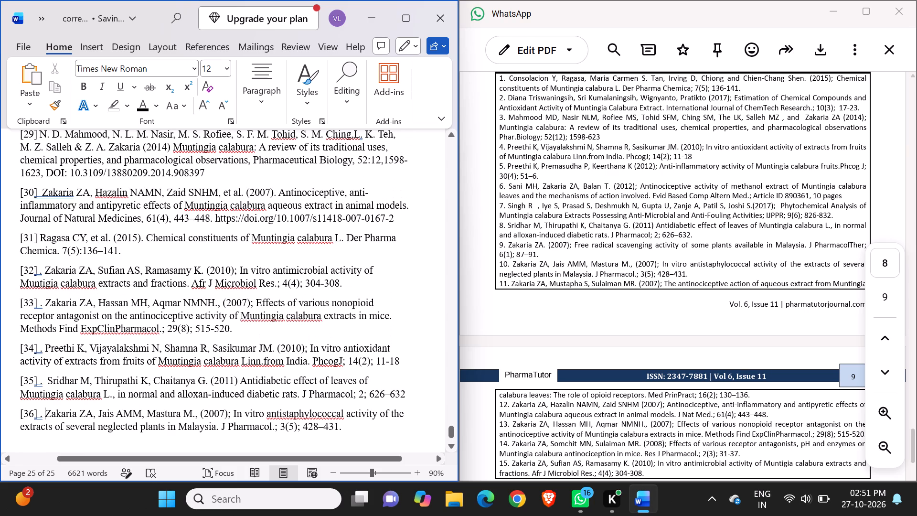
{"action": "scroll", "coordinate": [186, 286], "scroll_direction": "up", "scroll_amount": 1}
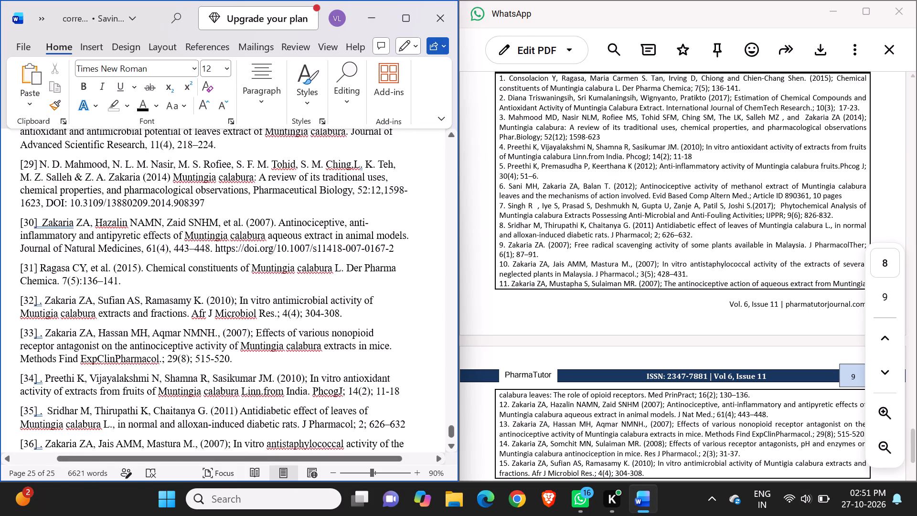
{"action": "scroll", "coordinate": [375, 254], "scroll_direction": "down", "scroll_amount": 4}
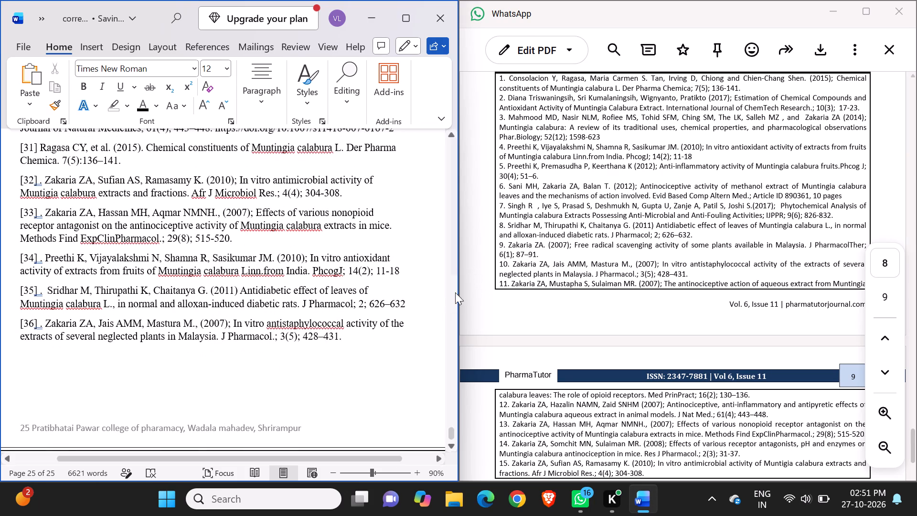
Insert the citation [36] at the end of the section 7 Antidiabetic activity paragraph, after mg/dL).
{"action": "left_click", "coordinate": [446, 305]}
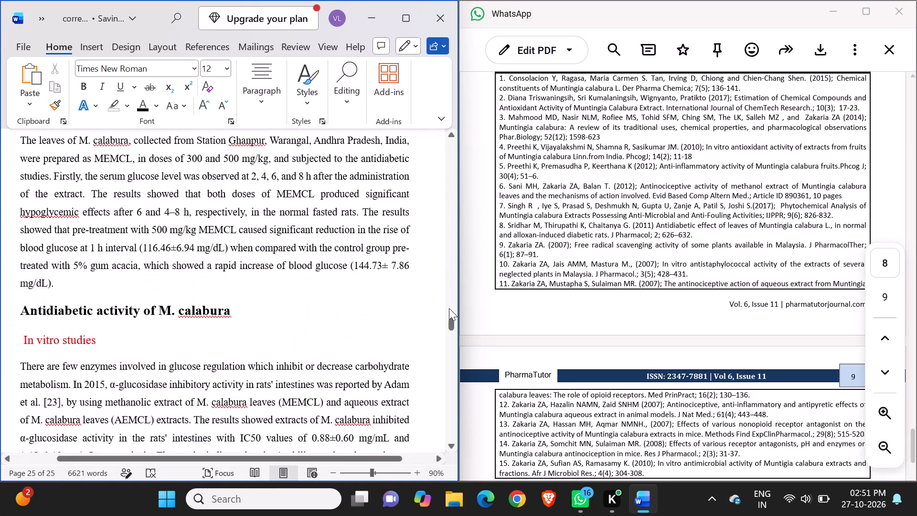
{"action": "scroll", "coordinate": [442, 309], "scroll_direction": "up", "scroll_amount": 2}
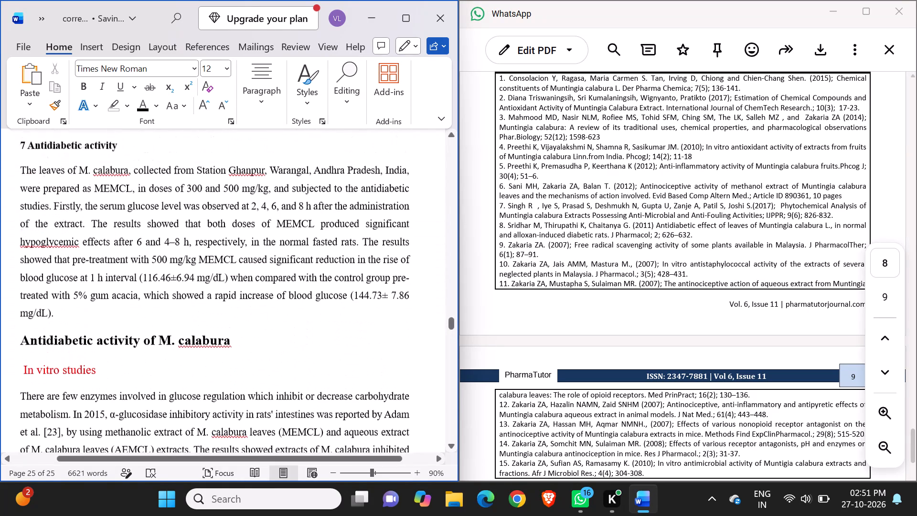
{"action": "scroll", "coordinate": [442, 309], "scroll_direction": "up", "scroll_amount": 2}
{"action": "scroll", "coordinate": [442, 309], "scroll_direction": "down", "scroll_amount": 3}
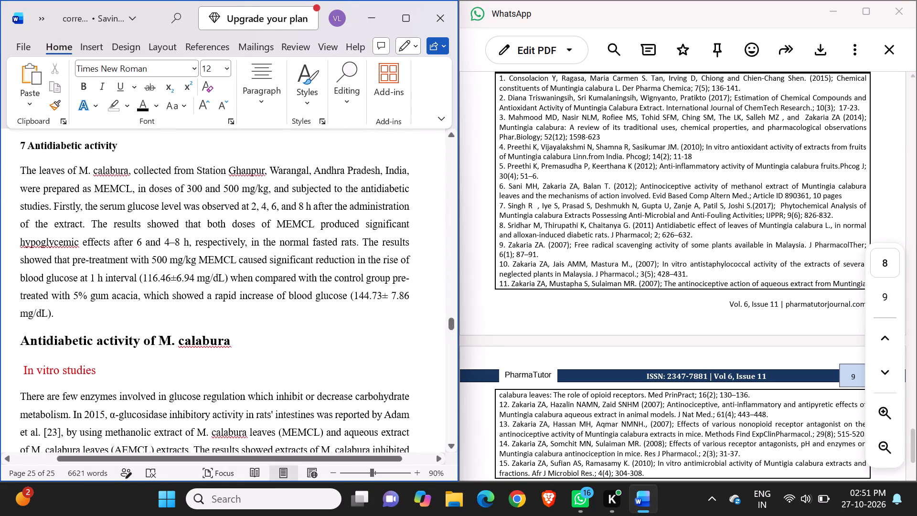
{"action": "left_click", "coordinate": [59, 314]}
{"action": "key", "text": "bracketleft"}
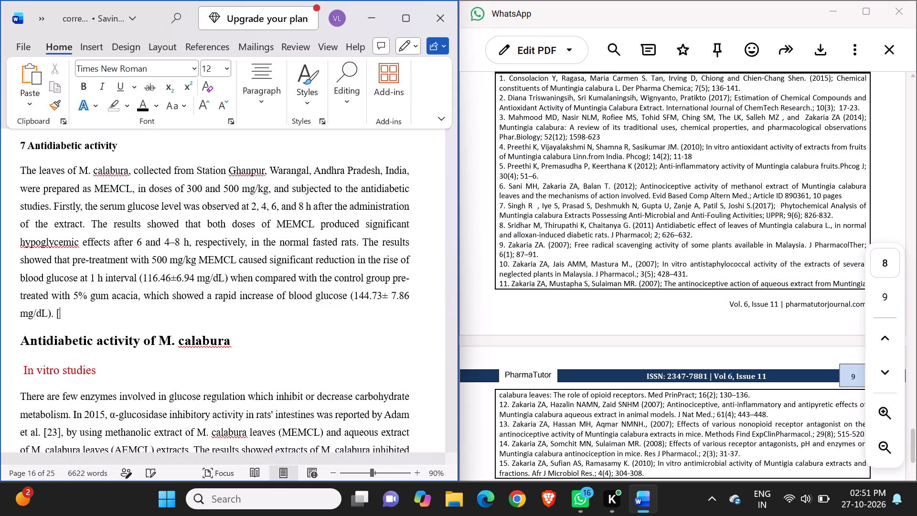
{"action": "key", "text": "3"}
{"action": "key", "text": "6"}
{"action": "key", "text": "bracketright"}
Read the In vitro studies text under Antidiabetic activity of M. calabura to check its citations.
{"action": "scroll", "coordinate": [59, 314], "scroll_direction": "down", "scroll_amount": 4}
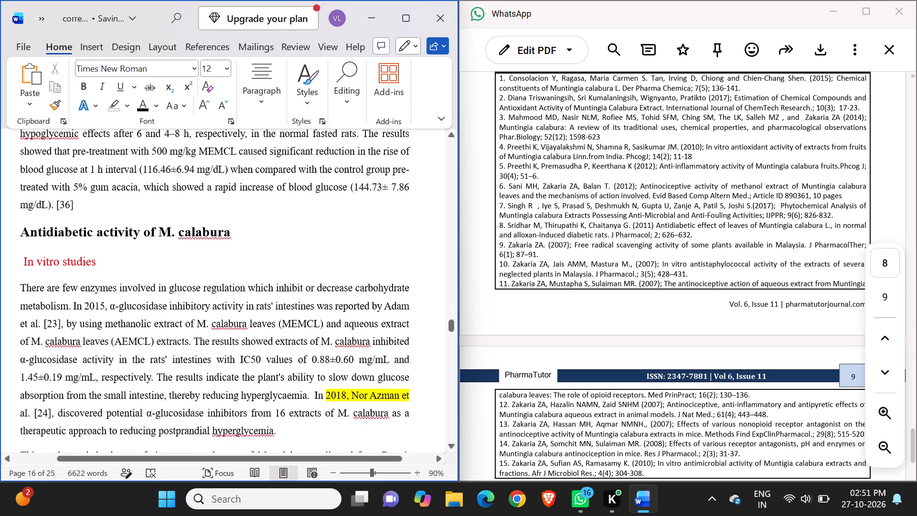
{"action": "scroll", "coordinate": [59, 314], "scroll_direction": "down", "scroll_amount": 1}
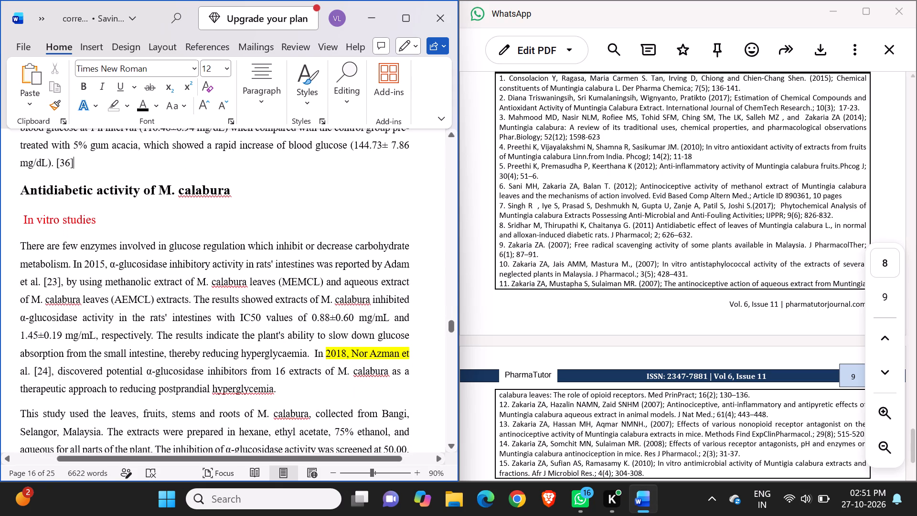
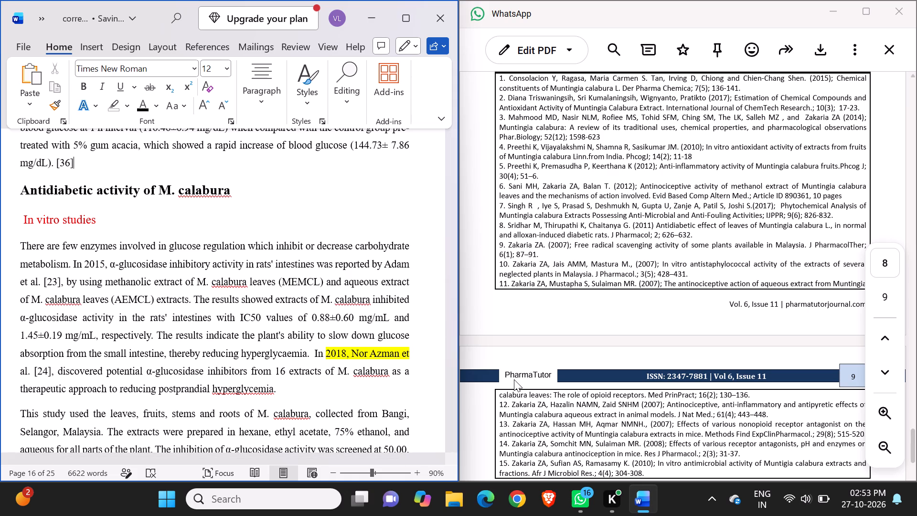
Check the source PDF's antiulcer, antidiabetic, antihypertensive and cardioprotective sections and their in-text citations against its reference list.
{"action": "scroll", "coordinate": [514, 379], "scroll_direction": "up", "scroll_amount": 8}
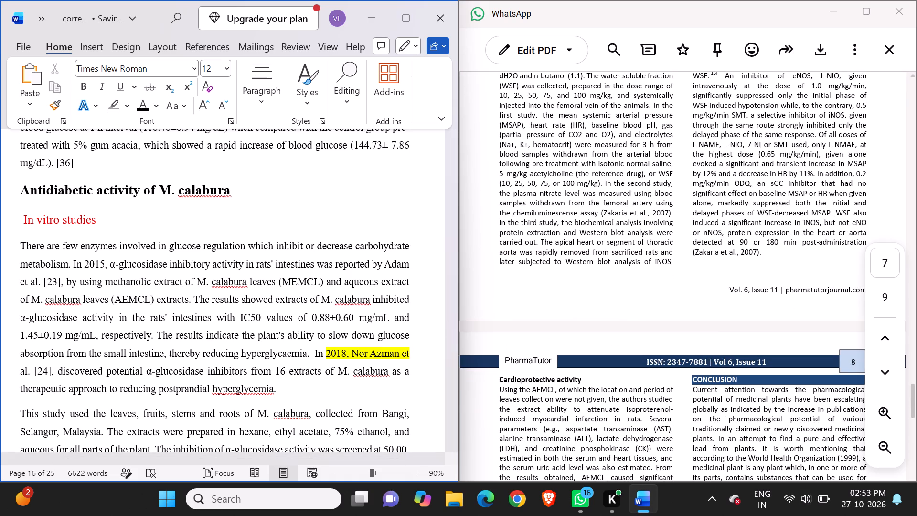
{"action": "scroll", "coordinate": [514, 379], "scroll_direction": "up", "scroll_amount": 5}
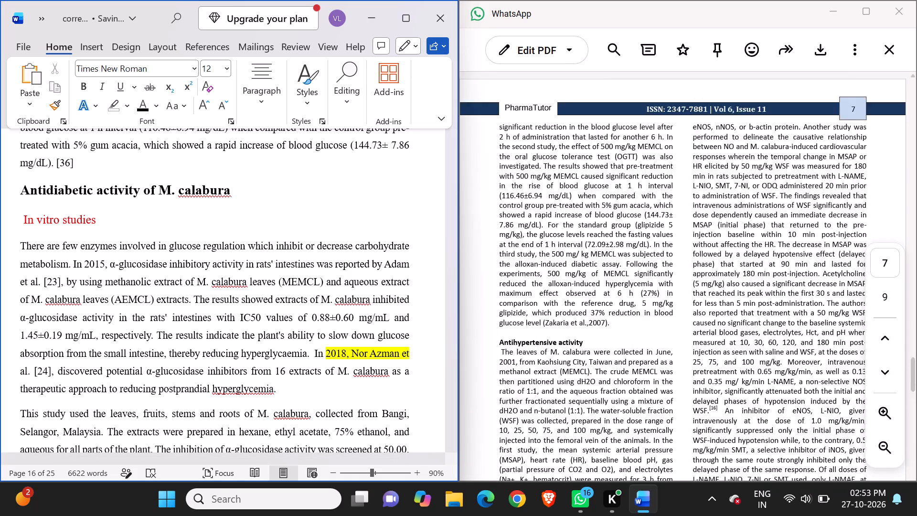
{"action": "scroll", "coordinate": [514, 379], "scroll_direction": "up", "scroll_amount": 6}
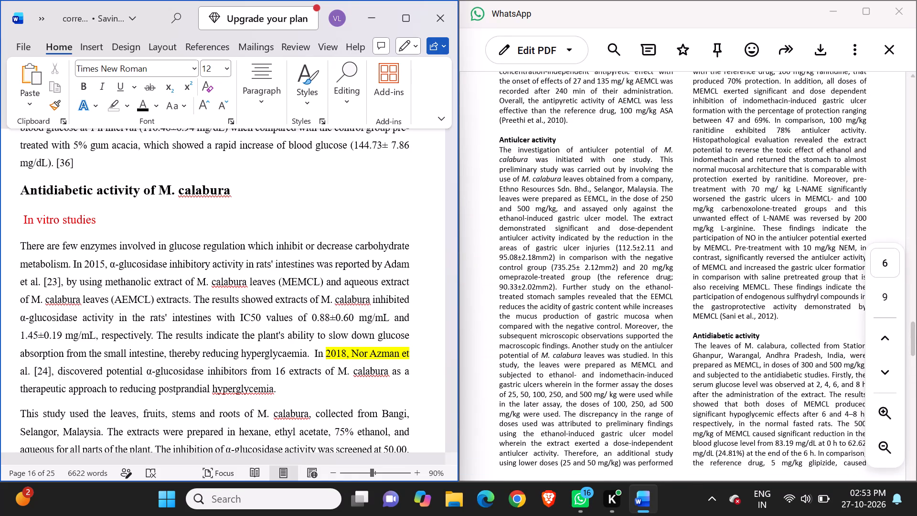
{"action": "scroll", "coordinate": [522, 373], "scroll_direction": "down", "scroll_amount": 12}
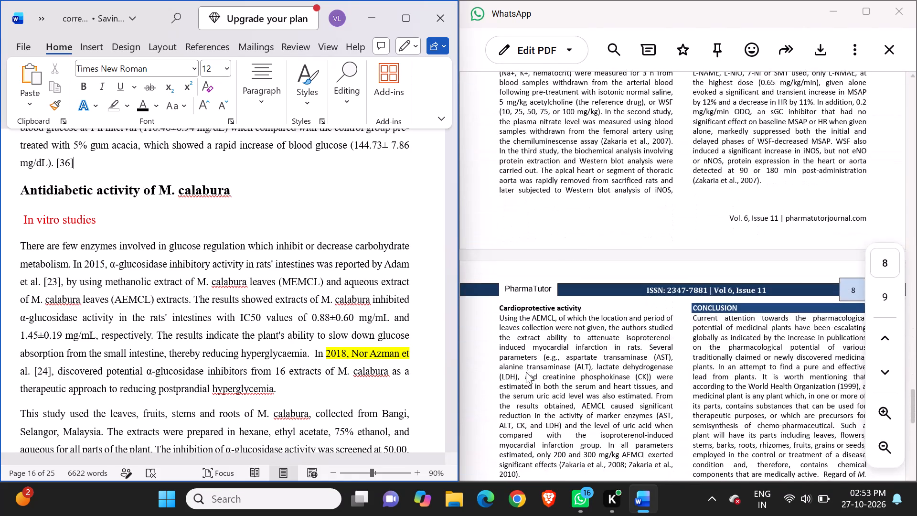
{"action": "scroll", "coordinate": [526, 372], "scroll_direction": "down", "scroll_amount": 11}
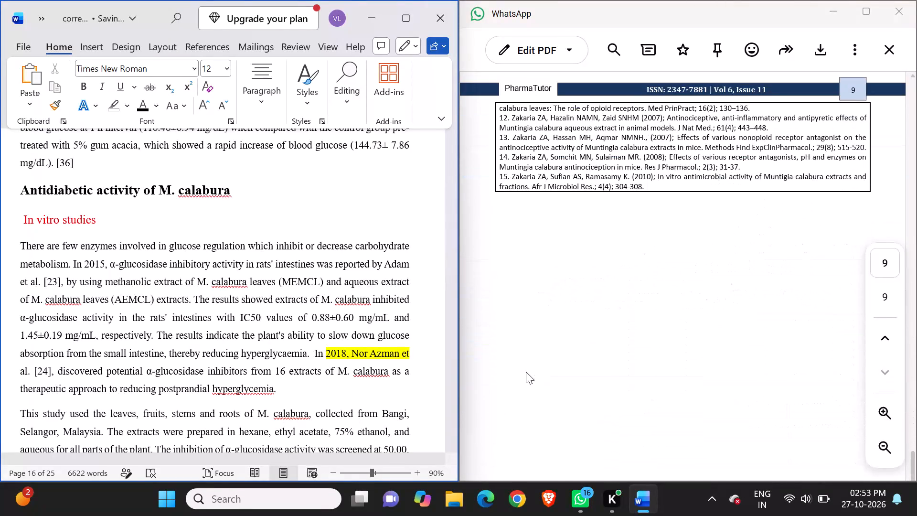
{"action": "scroll", "coordinate": [526, 372], "scroll_direction": "down", "scroll_amount": 3}
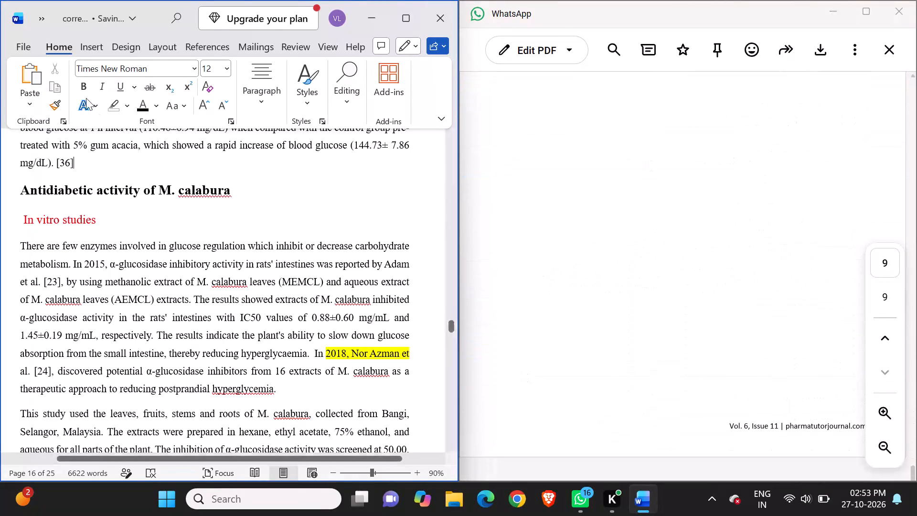
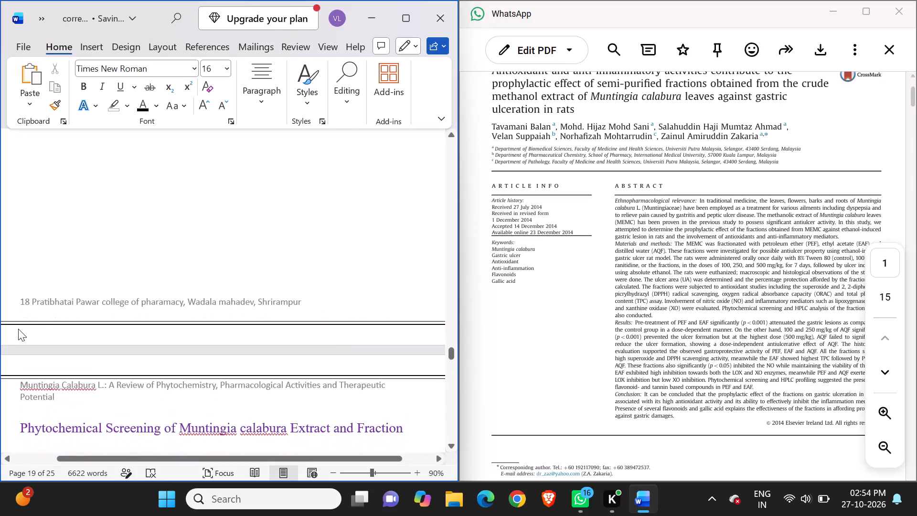
Look back through the review's antidiabetic activity section, from the in vivo findings to the in vitro studies, checking its in-text citations.
{"action": "scroll", "coordinate": [18, 329], "scroll_direction": "down", "scroll_amount": 2}
{"action": "scroll", "coordinate": [25, 301], "scroll_direction": "up", "scroll_amount": 18}
{"action": "scroll", "coordinate": [25, 290], "scroll_direction": "up", "scroll_amount": 6}
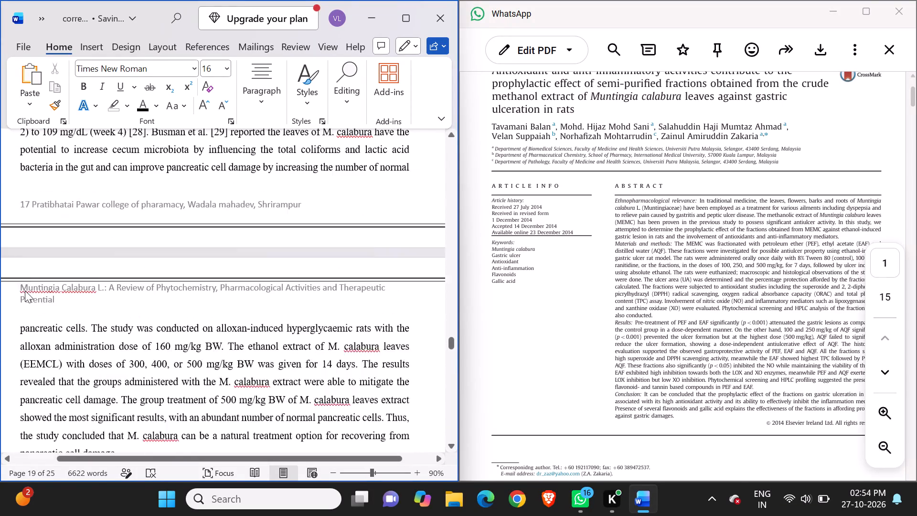
{"action": "scroll", "coordinate": [25, 290], "scroll_direction": "up", "scroll_amount": 19}
{"action": "scroll", "coordinate": [25, 290], "scroll_direction": "up", "scroll_amount": 6}
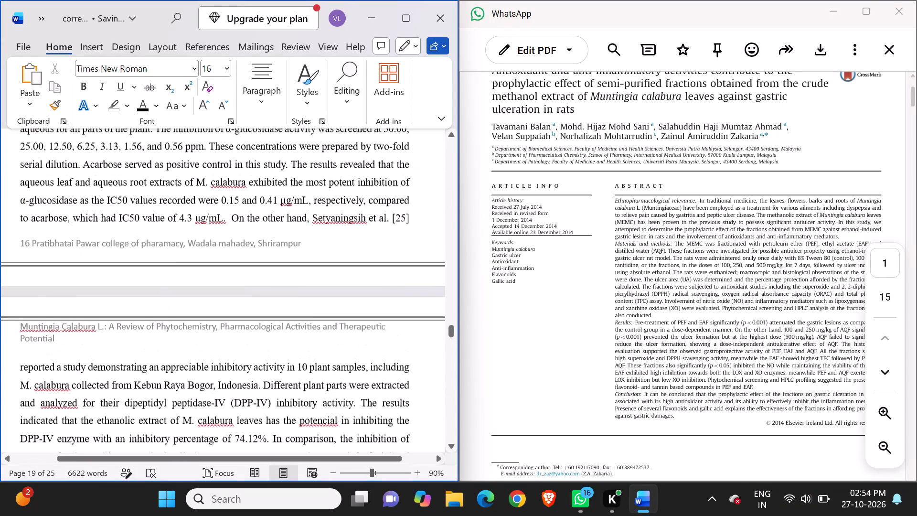
{"action": "scroll", "coordinate": [25, 290], "scroll_direction": "up", "scroll_amount": 13}
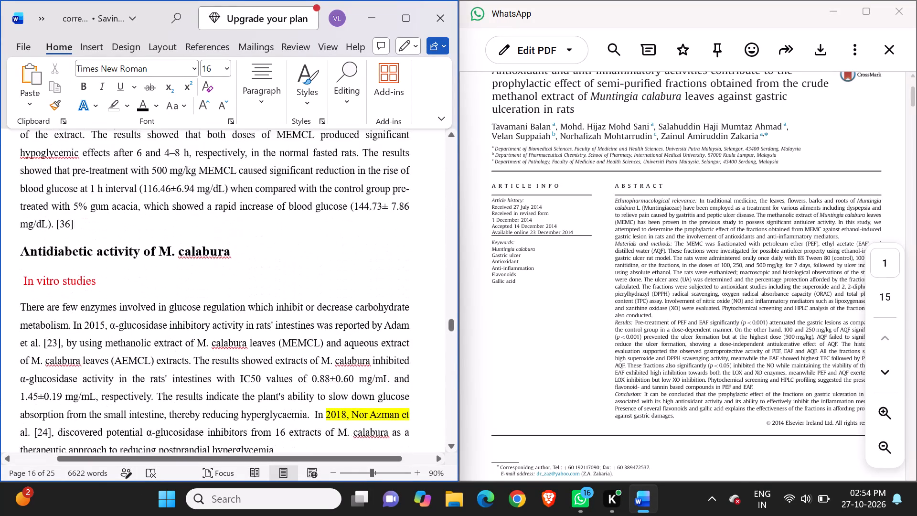
{"action": "scroll", "coordinate": [25, 290], "scroll_direction": "up", "scroll_amount": 1}
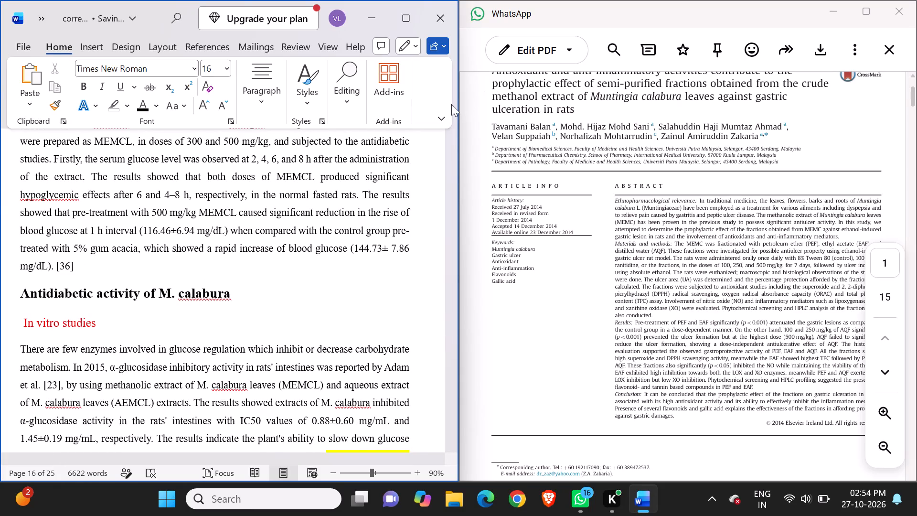
{"action": "scroll", "coordinate": [436, 107], "scroll_direction": "down", "scroll_amount": 3}
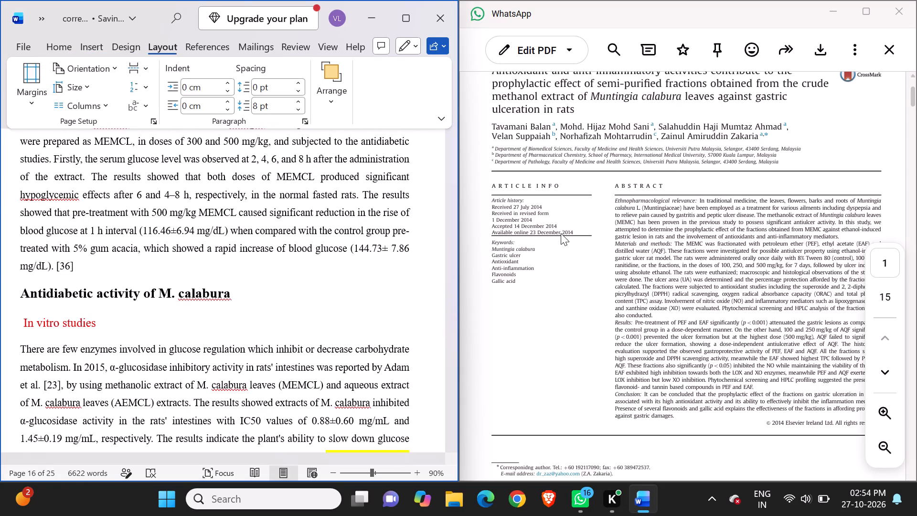
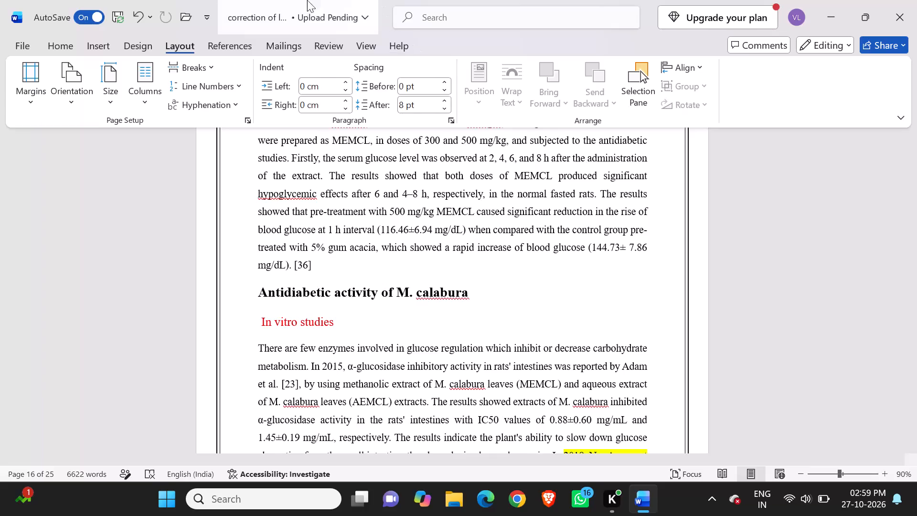
Turn off AutoSave for the review document and save it manually under its existing name.
{"action": "left_click", "coordinate": [18, 42]}
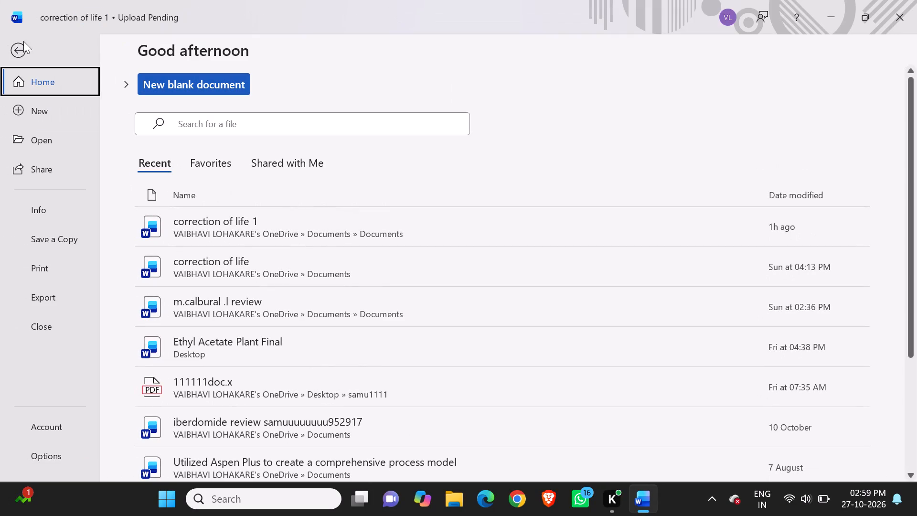
{"action": "left_click", "coordinate": [18, 45]}
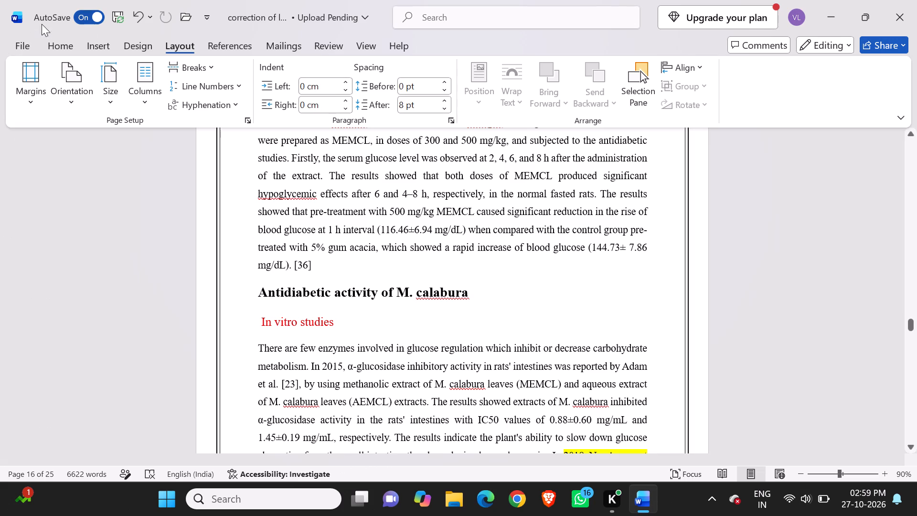
{"action": "left_click", "coordinate": [95, 13]}
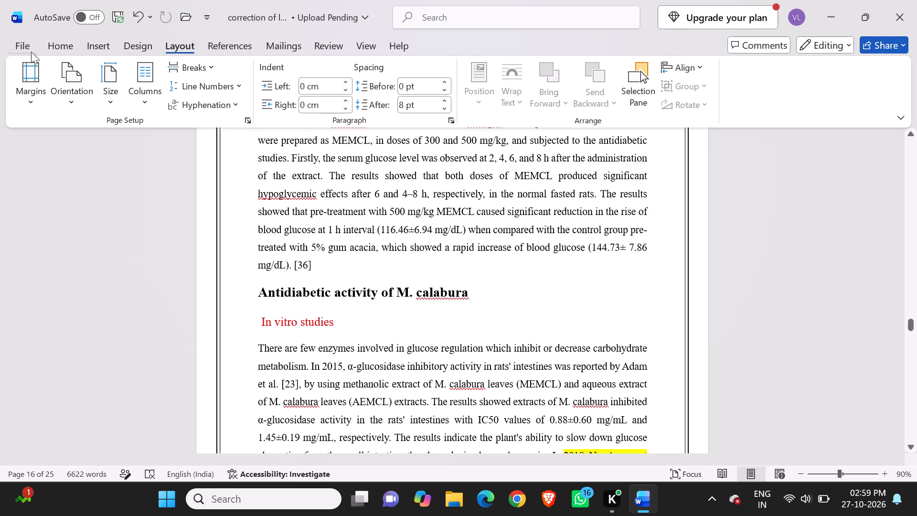
{"action": "left_click", "coordinate": [24, 47]}
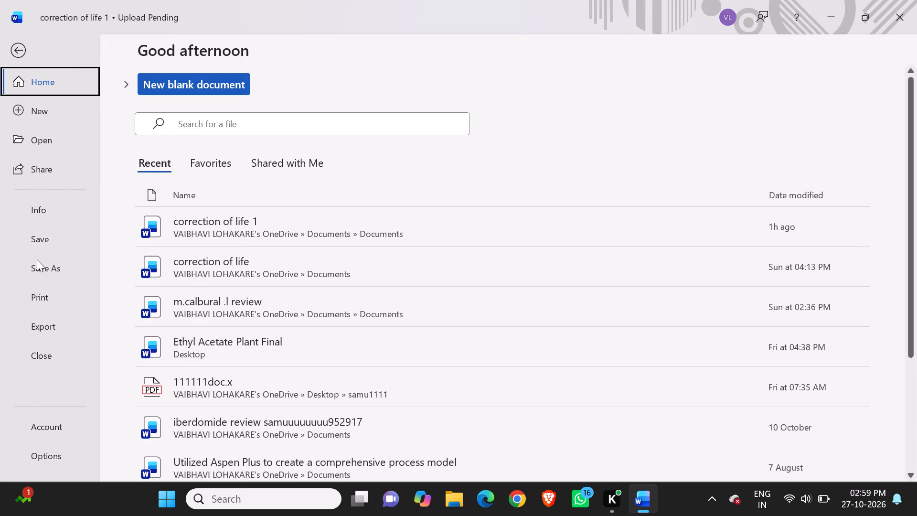
{"action": "left_click", "coordinate": [46, 229]}
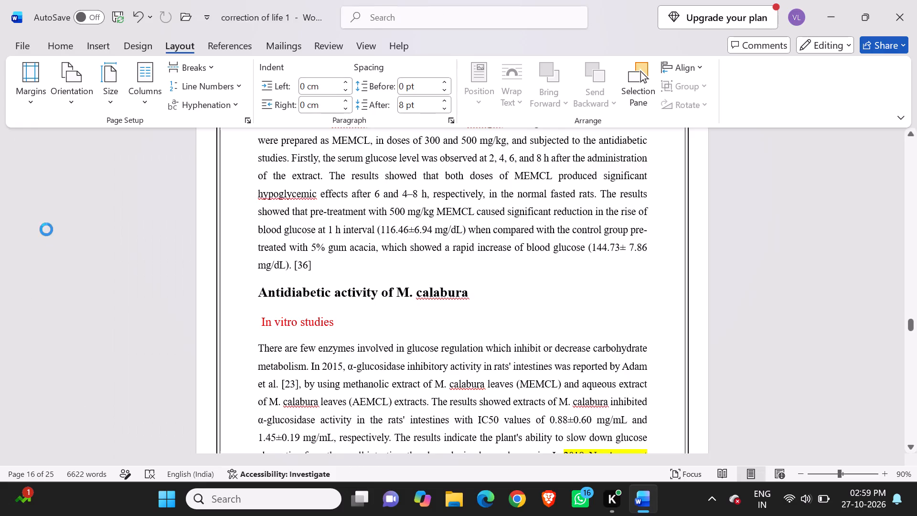
Save the current state of the review document.
{"action": "left_click", "coordinate": [16, 47]}
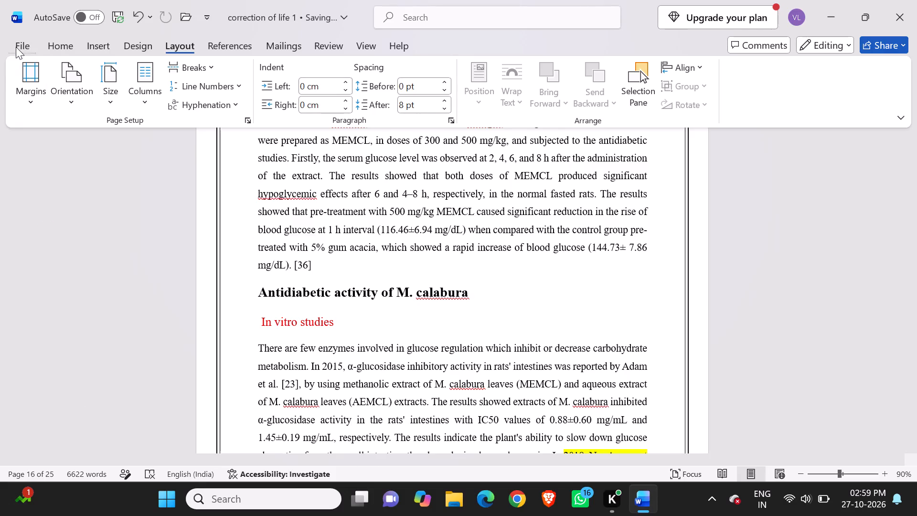
{"action": "left_click", "coordinate": [32, 267]}
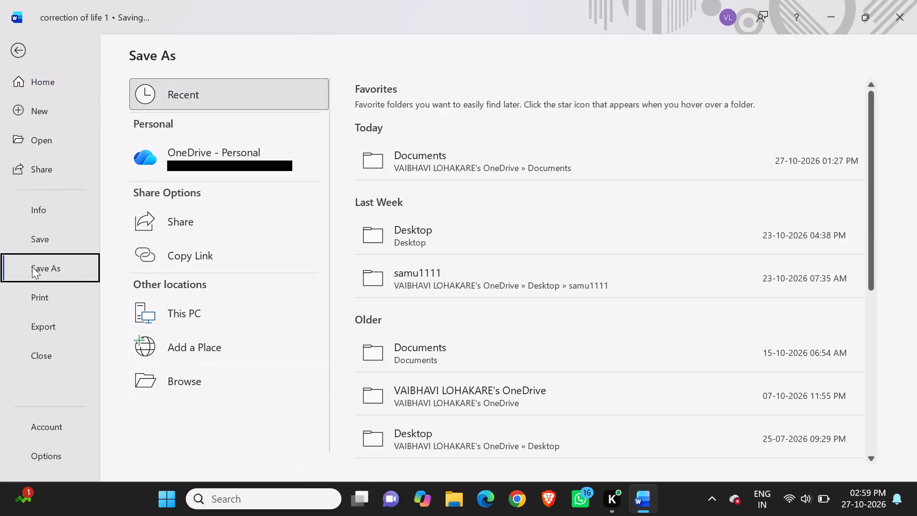
{"action": "left_click", "coordinate": [403, 164]}
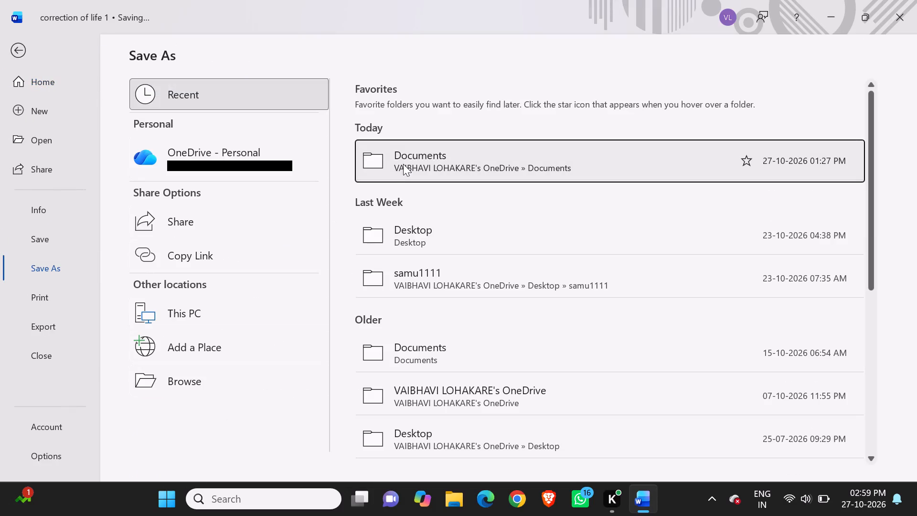
{"action": "left_click", "coordinate": [403, 164]}
{"action": "left_click", "coordinate": [53, 238]}
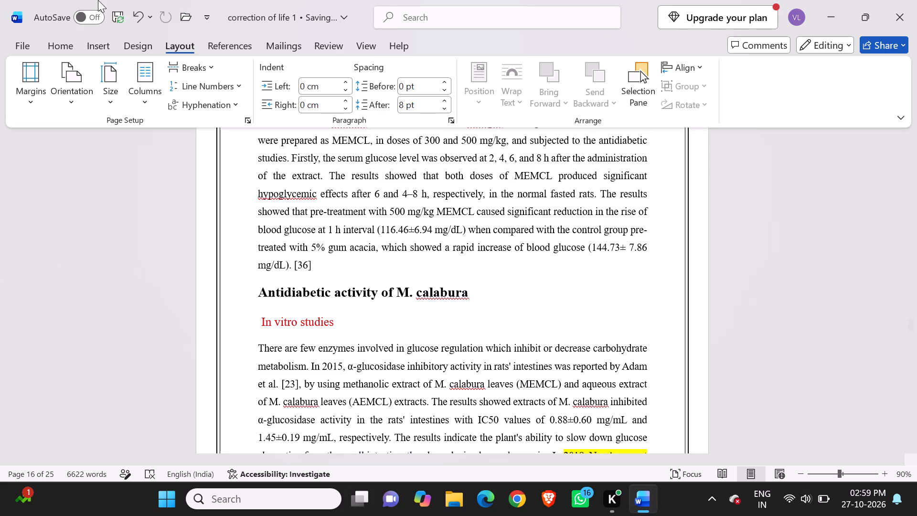
Turn on AutoSave for the review document.
{"action": "left_click", "coordinate": [79, 16]}
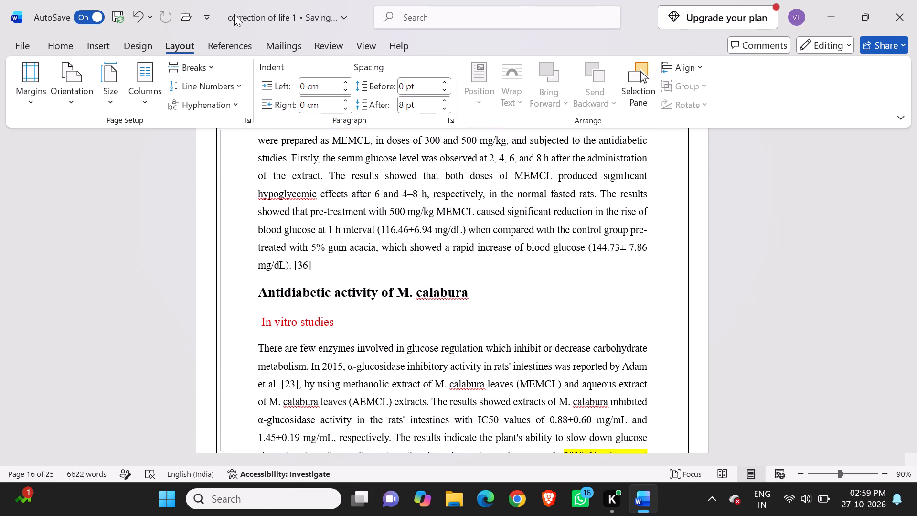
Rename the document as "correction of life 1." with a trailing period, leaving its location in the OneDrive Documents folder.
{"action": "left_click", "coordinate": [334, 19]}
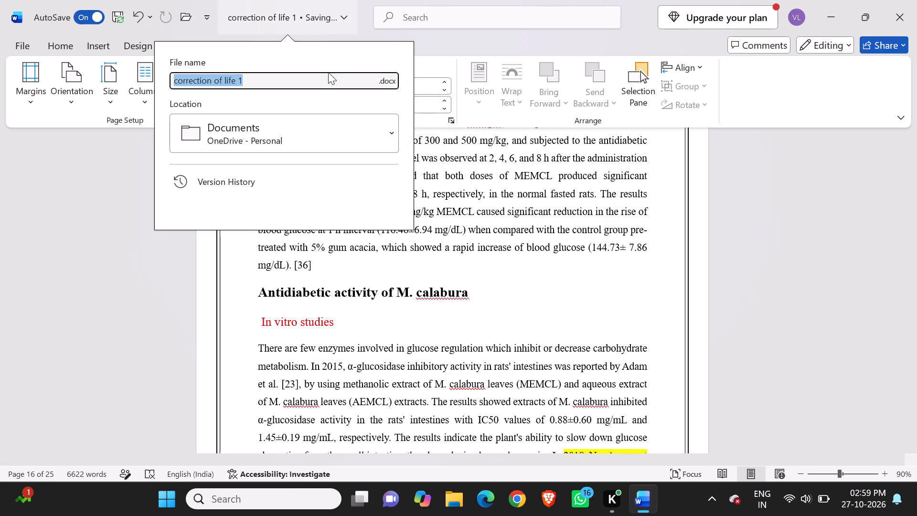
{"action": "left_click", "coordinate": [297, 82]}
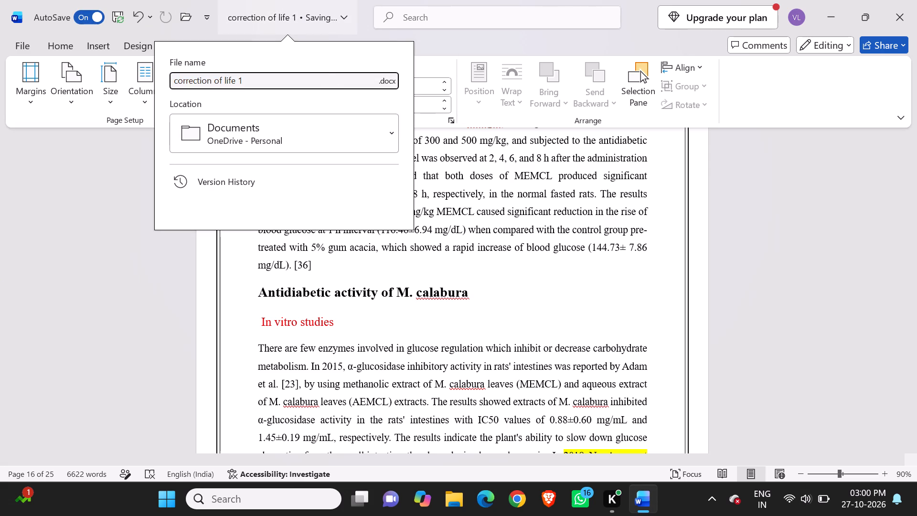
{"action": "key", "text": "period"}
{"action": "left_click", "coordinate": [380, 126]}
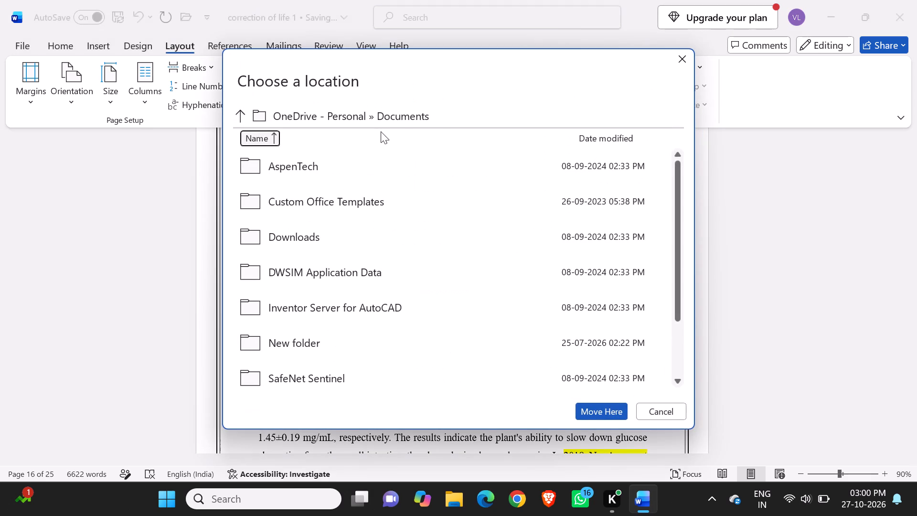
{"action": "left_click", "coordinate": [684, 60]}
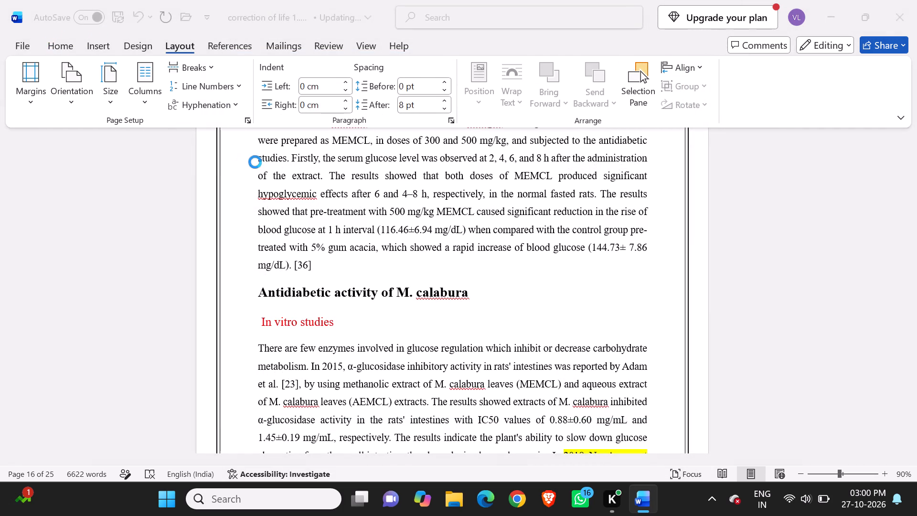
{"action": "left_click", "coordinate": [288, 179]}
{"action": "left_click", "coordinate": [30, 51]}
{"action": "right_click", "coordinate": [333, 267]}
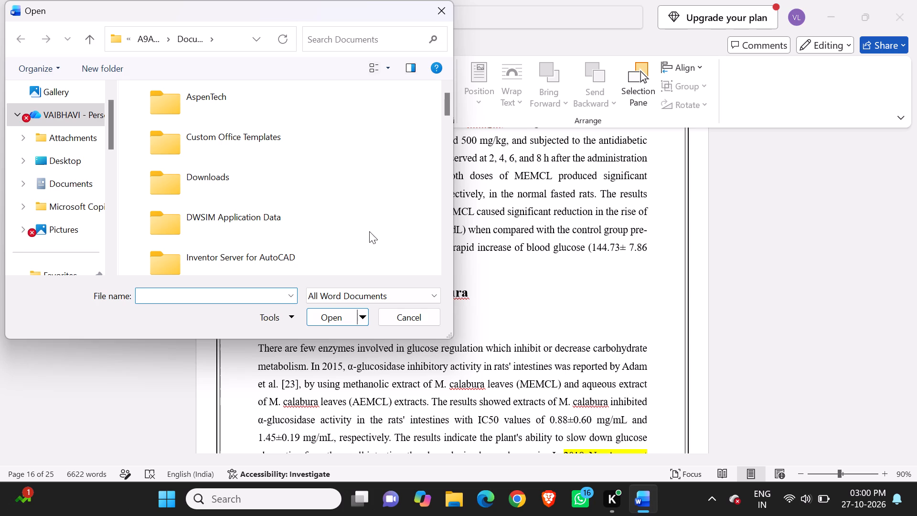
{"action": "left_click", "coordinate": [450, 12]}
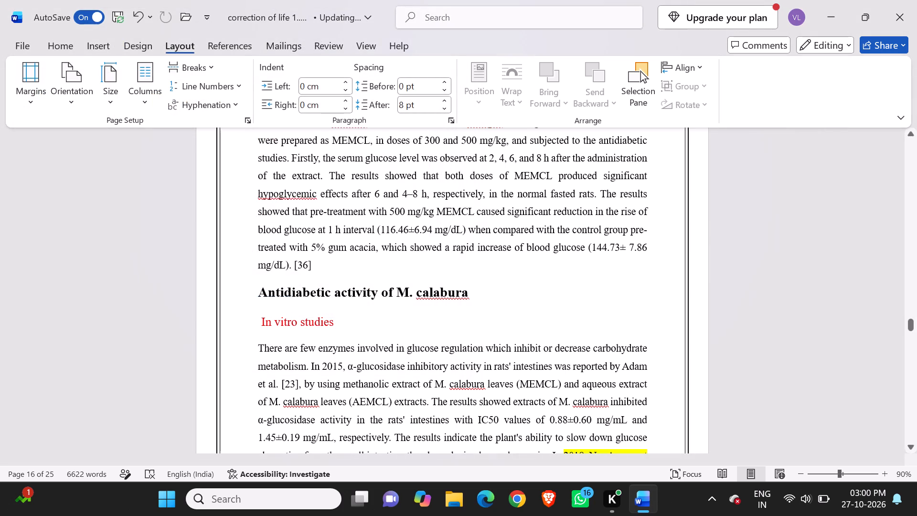
Save a copy of the review as "correction of life 1" in the recent OneDrive Documents folder, replacing the existing file.
{"action": "left_click", "coordinate": [23, 46]}
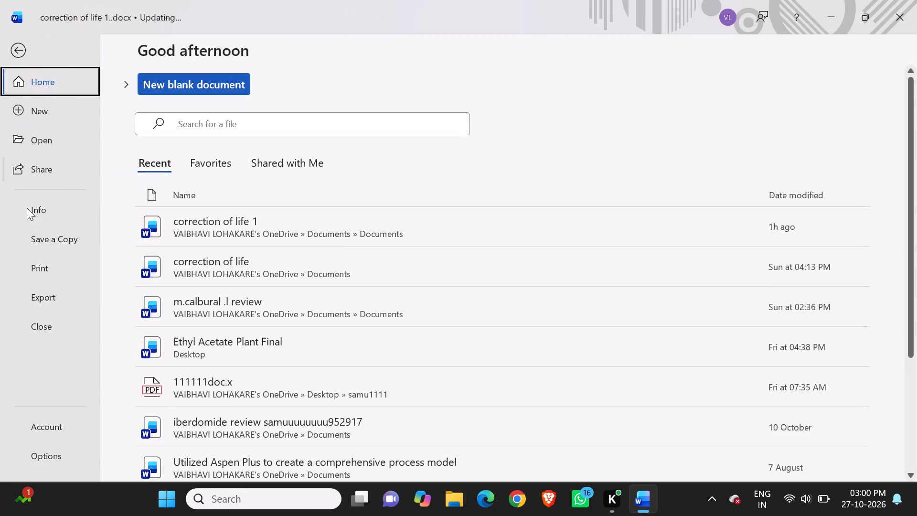
{"action": "left_click", "coordinate": [41, 244]}
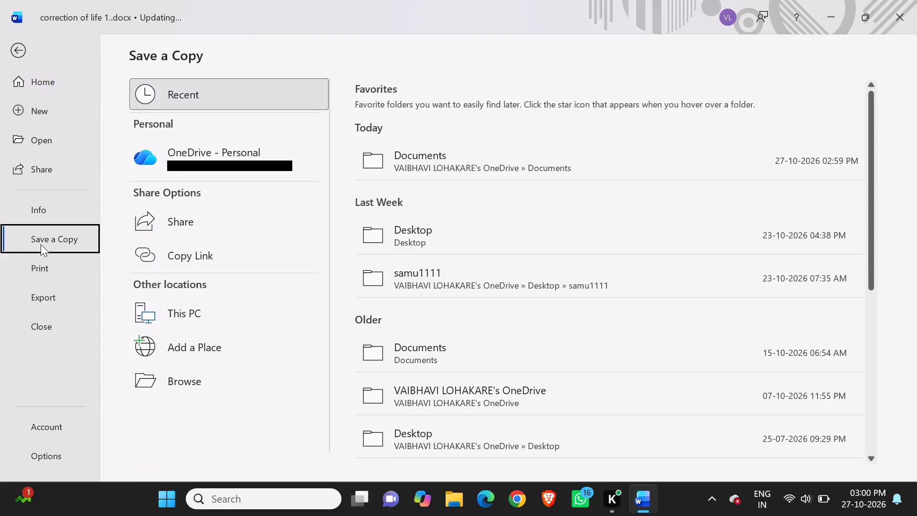
{"action": "left_click", "coordinate": [469, 171]}
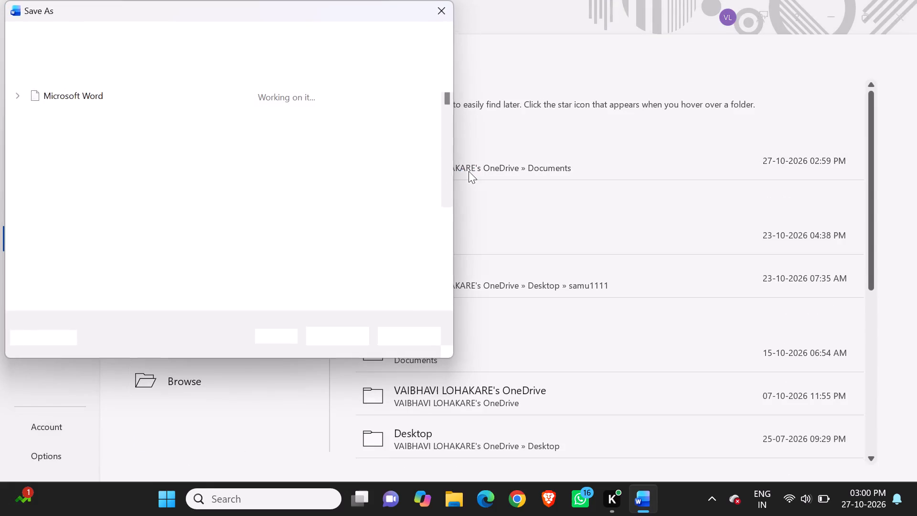
{"action": "left_click", "coordinate": [321, 341]}
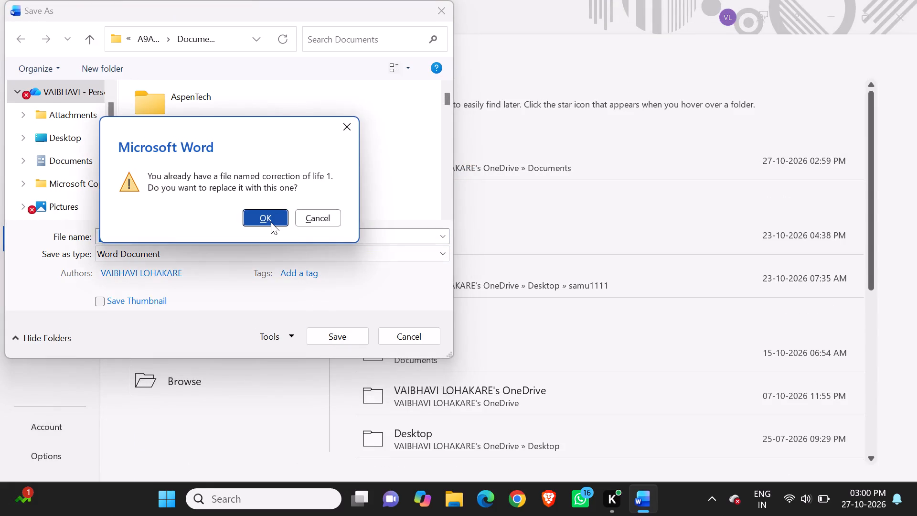
{"action": "left_click", "coordinate": [271, 222]}
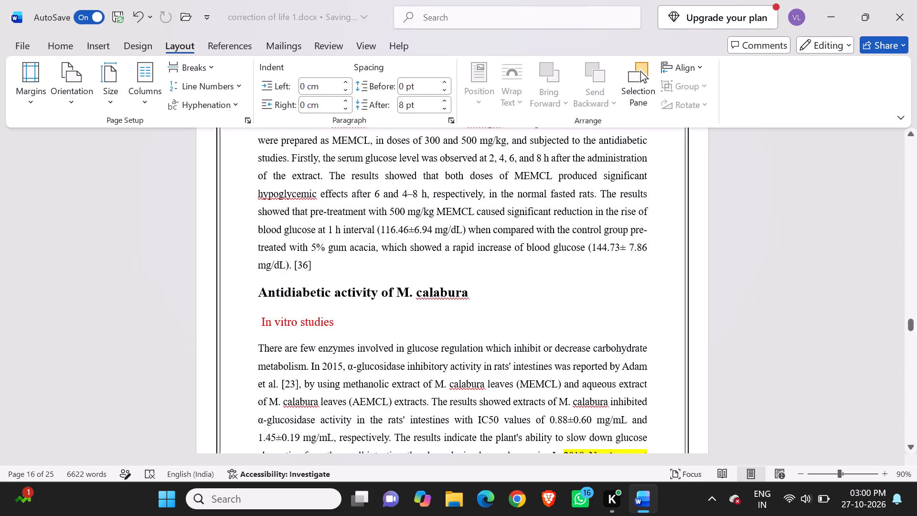
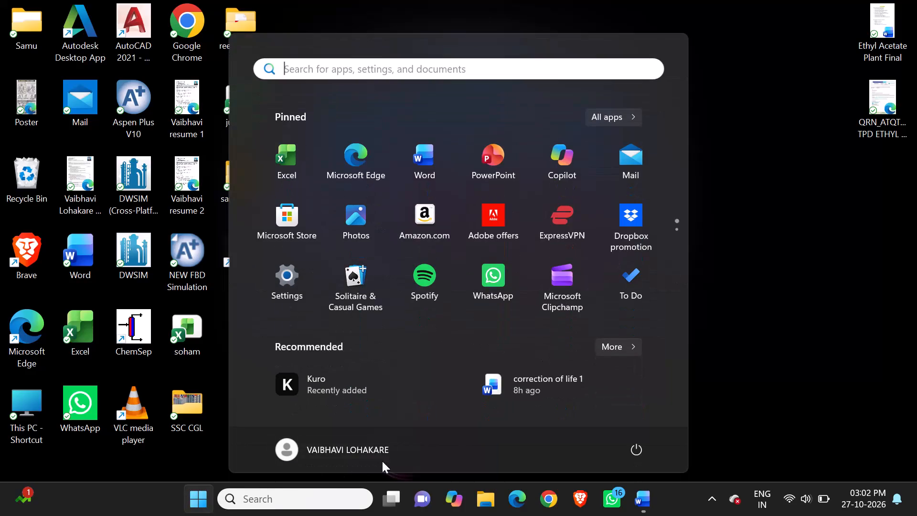
Open the power options for the Windows computer.
{"action": "left_click", "coordinate": [635, 449]}
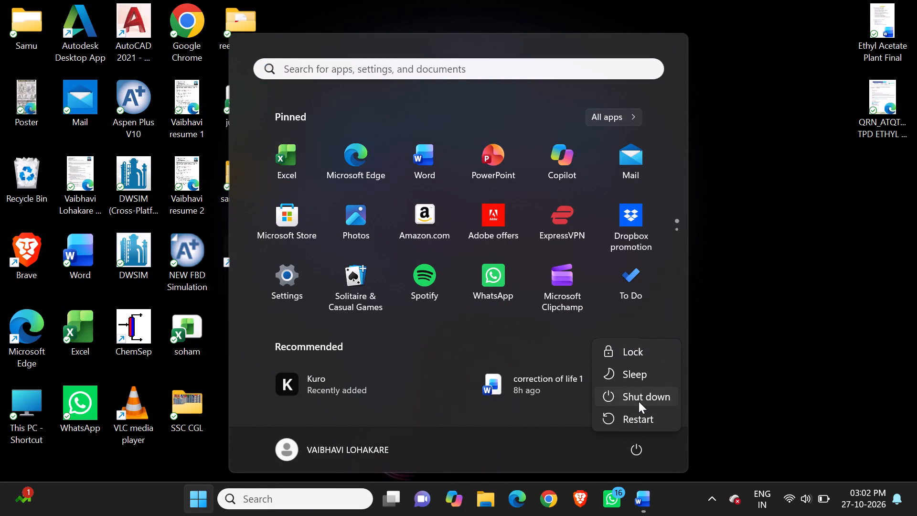